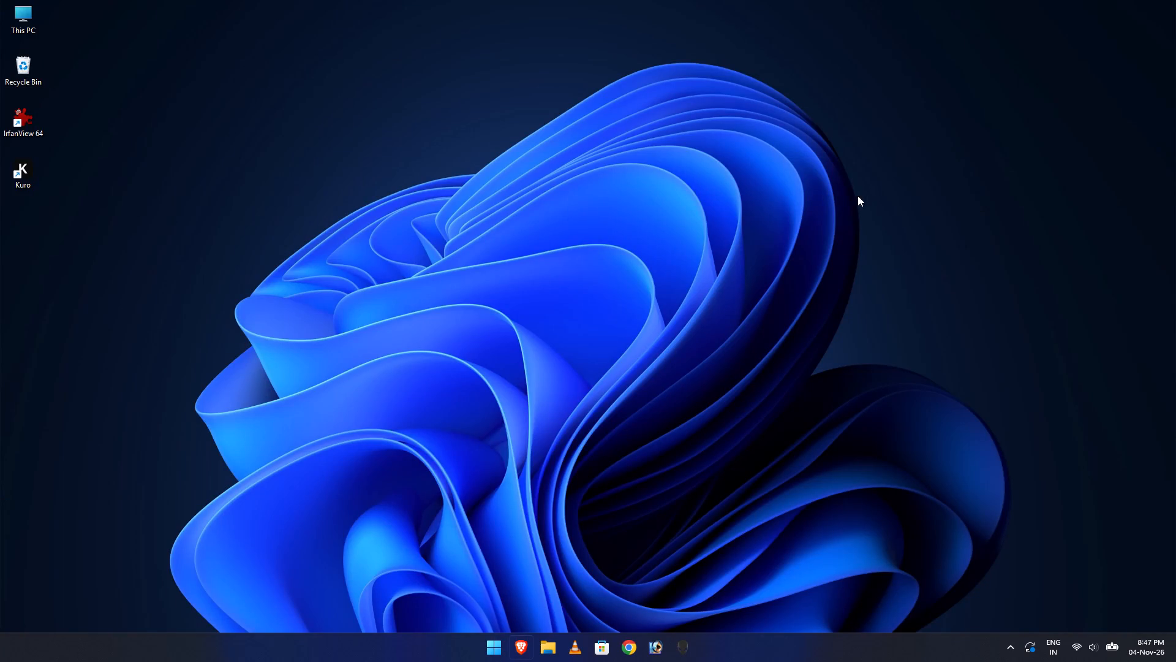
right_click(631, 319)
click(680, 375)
Open the Chrome browser from the desktop.
click(631, 645)
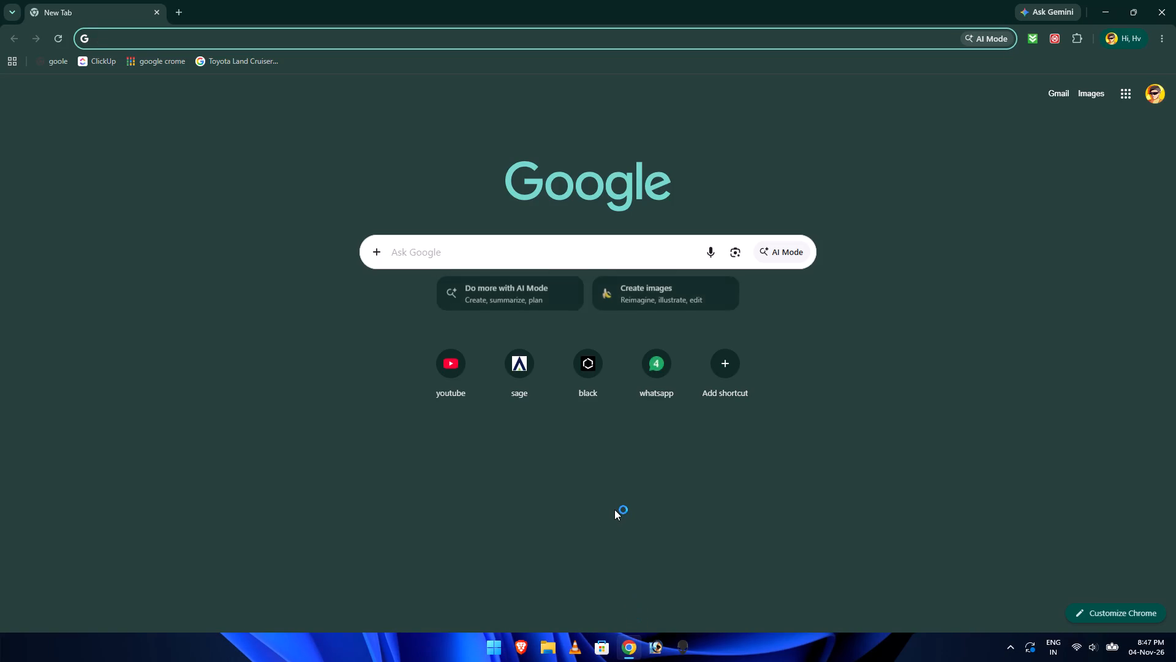
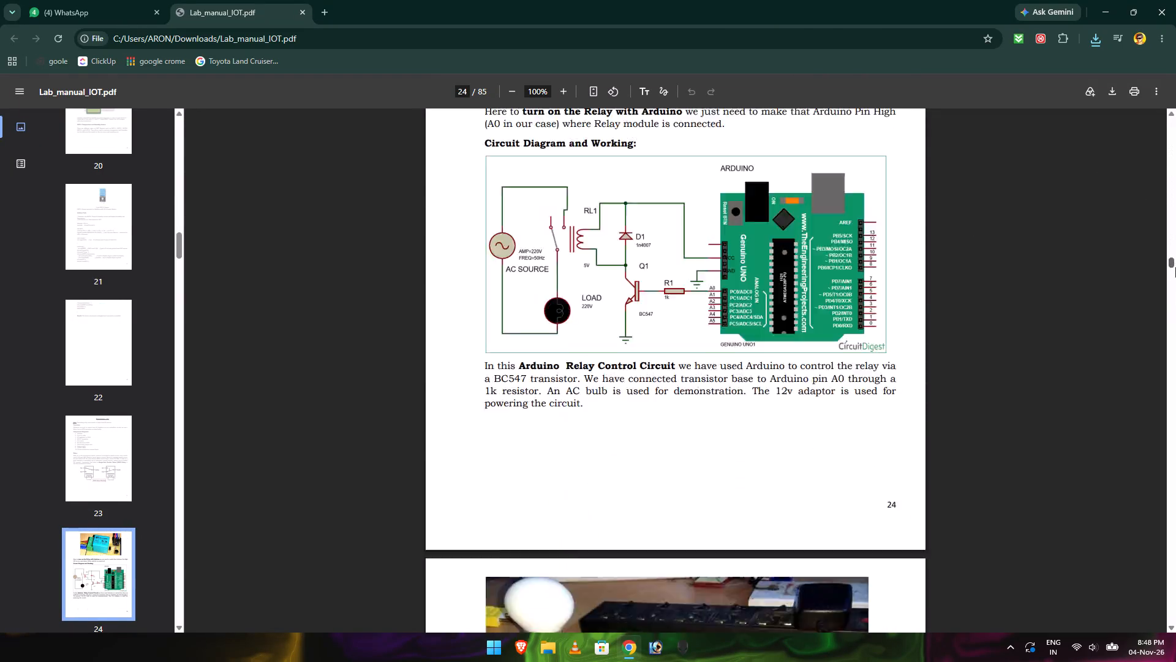
Go to the last page of the Lab_manual_IOT.pdf document and examine the end of the final experiment.
drag(1175, 267, 1129, 616)
scroll(590, 598, down, 2)
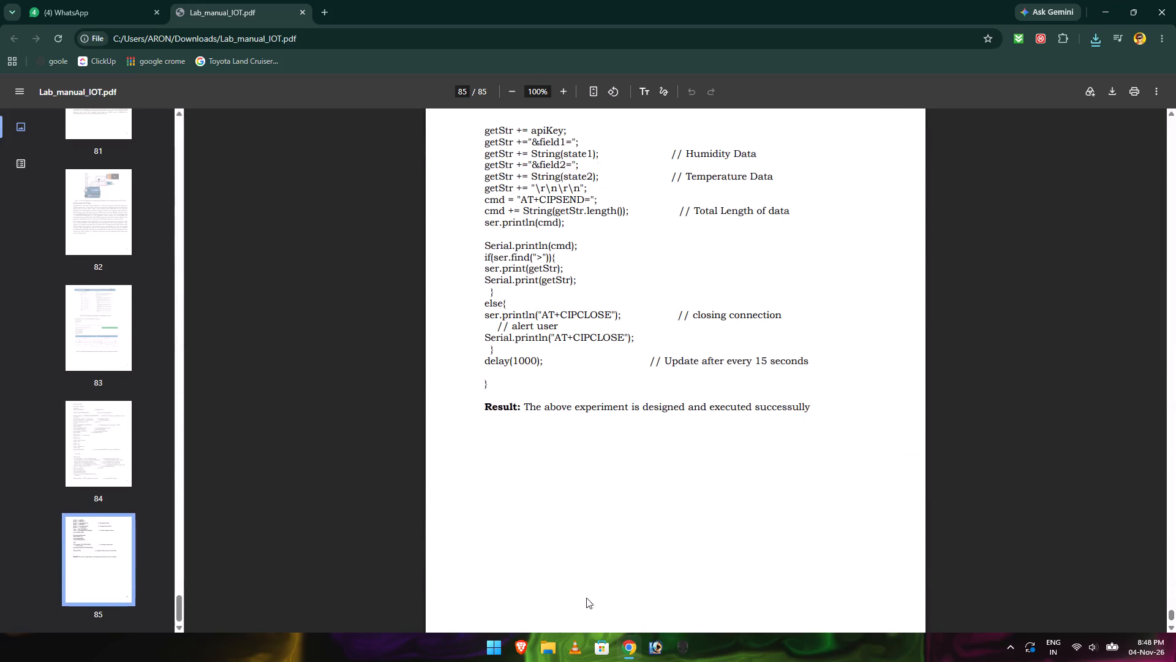
scroll(586, 598, down, 3)
scroll(429, 561, down, 4)
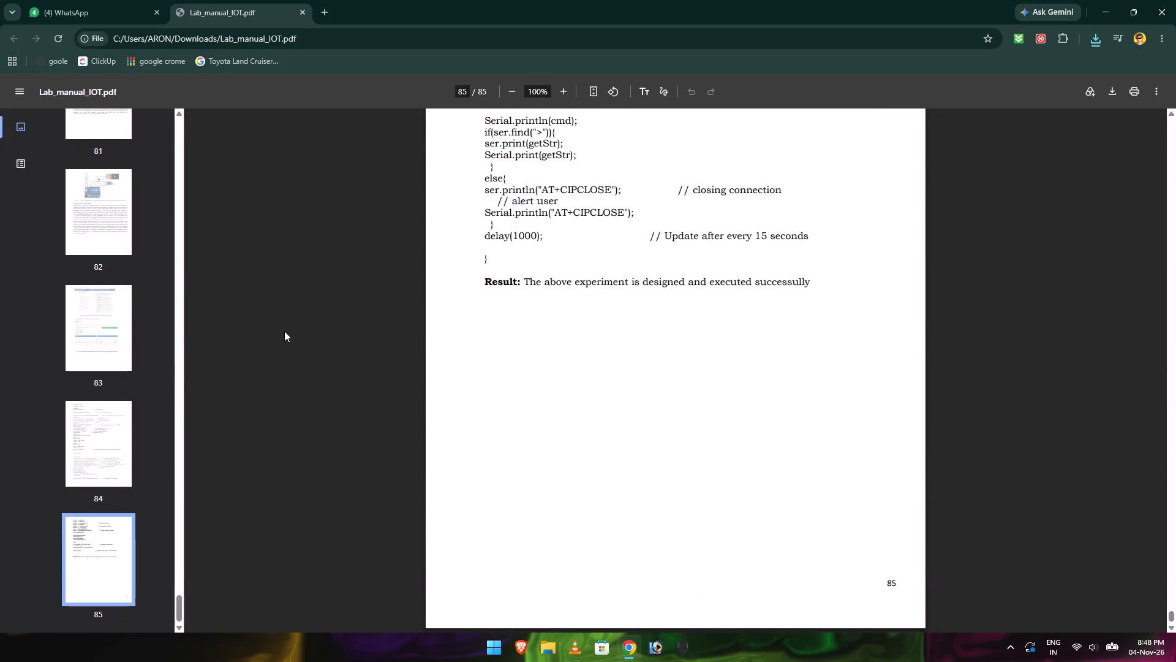
scroll(284, 330, down, 5)
scroll(284, 326, up, 2)
scroll(284, 326, down, 6)
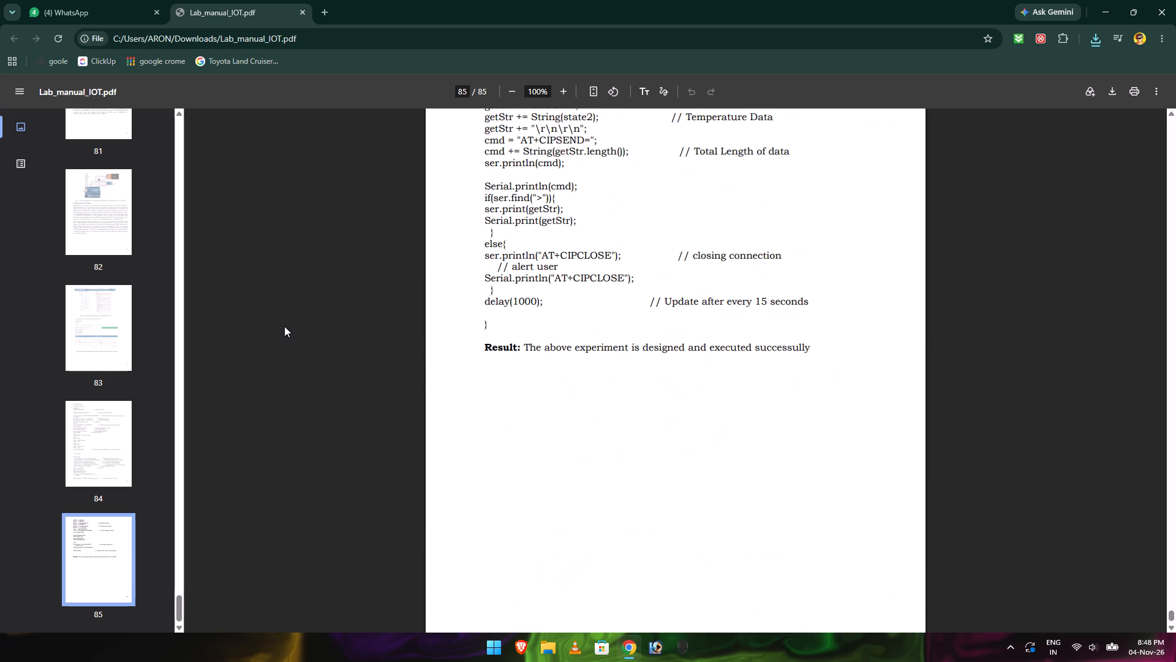
scroll(284, 326, down, 1)
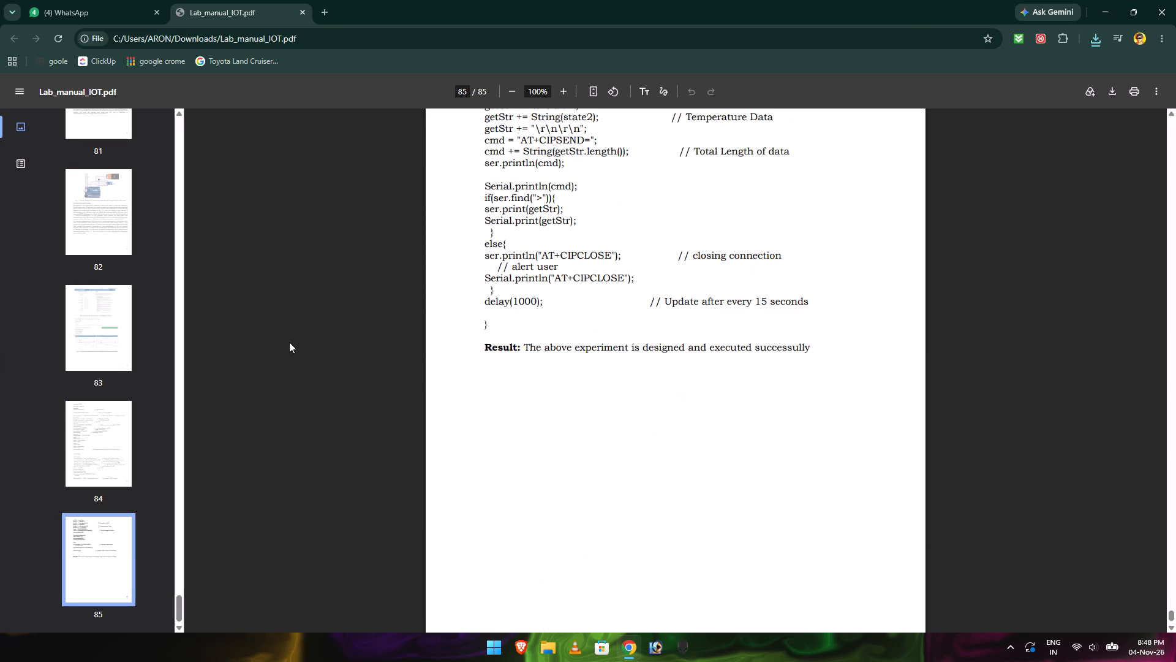
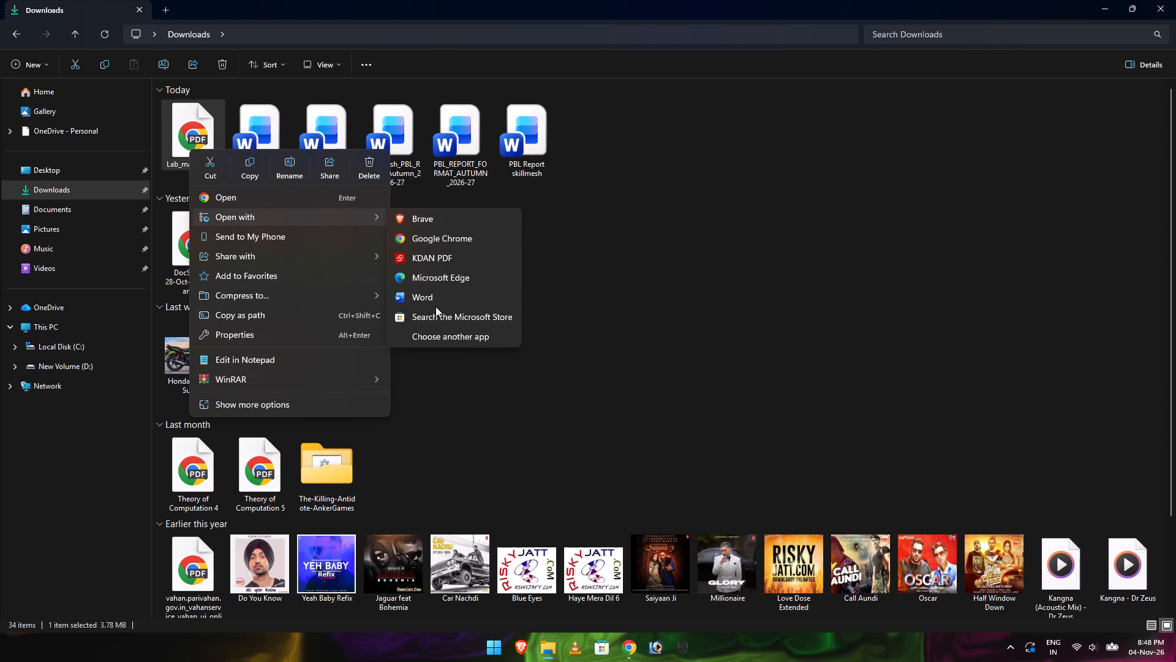
Open the Lab_manual_IOT PDF from the Downloads folder in Word.
click(439, 303)
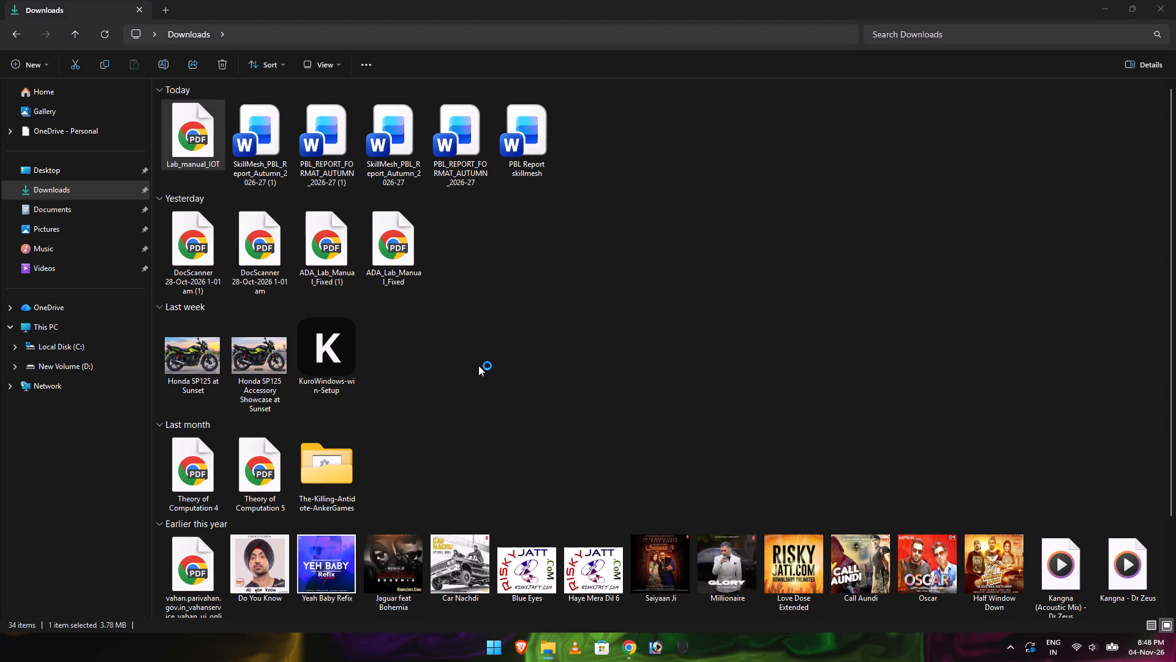
Open the Lab_manual_IOT PDF in Word, dismiss the viewing notice and enable editing so it converts to an editable document.
click(614, 376)
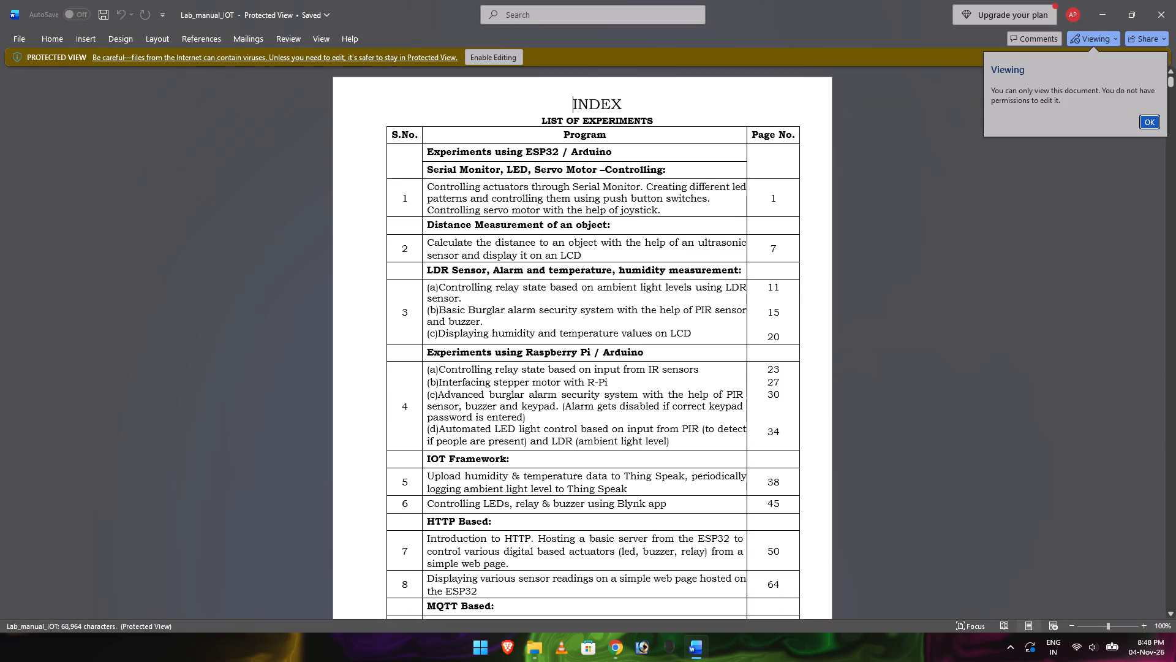
click(1151, 121)
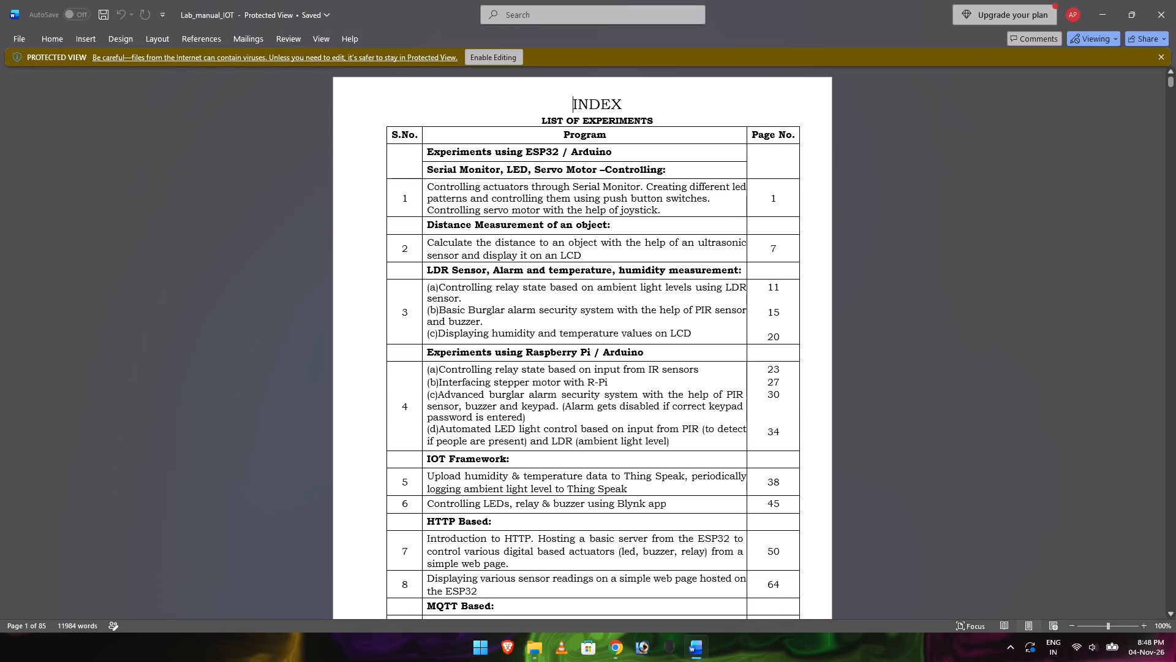
click(480, 52)
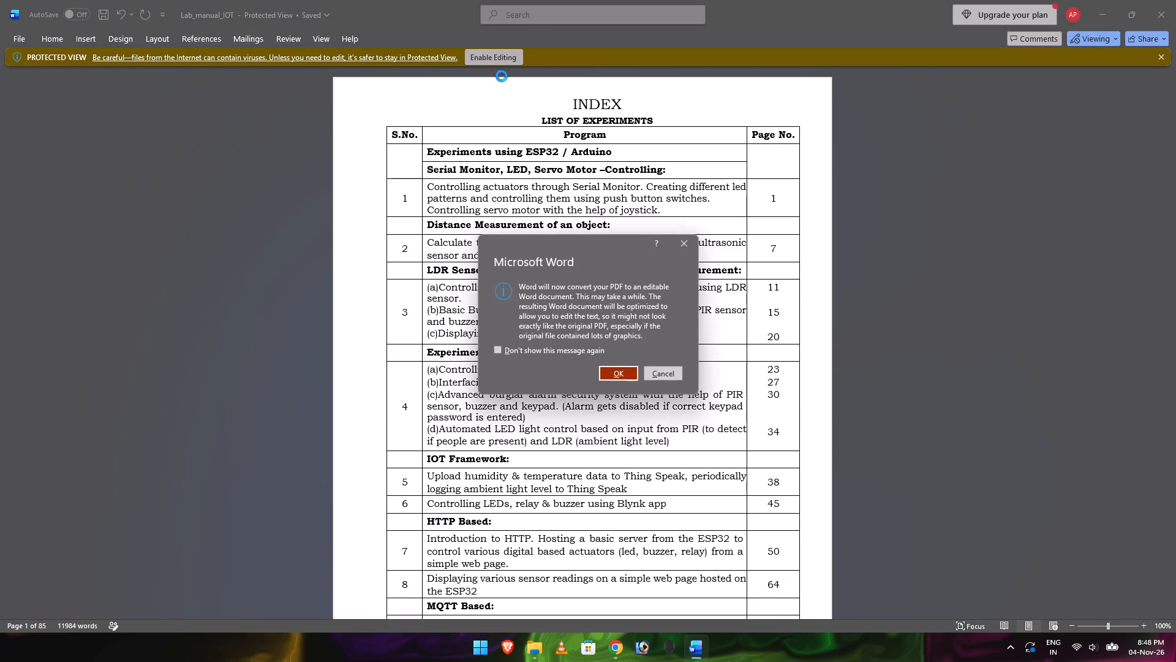
click(609, 377)
scroll(600, 368, down, 3)
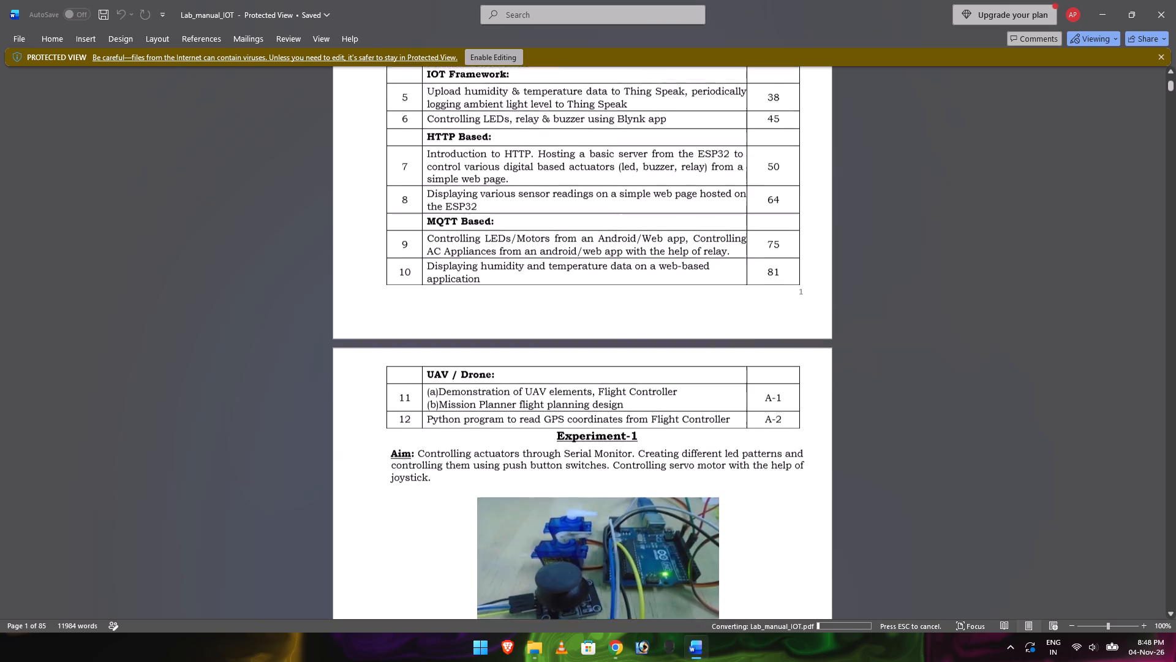
scroll(600, 366, down, 4)
scroll(600, 365, up, 6)
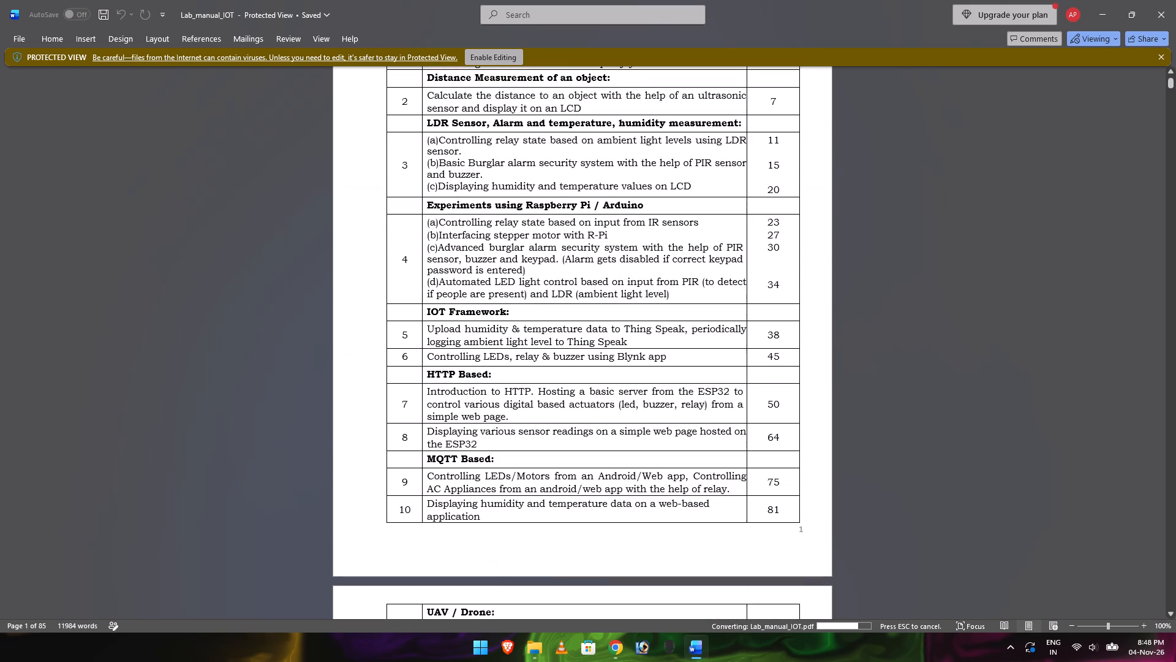
scroll(677, 267, up, 3)
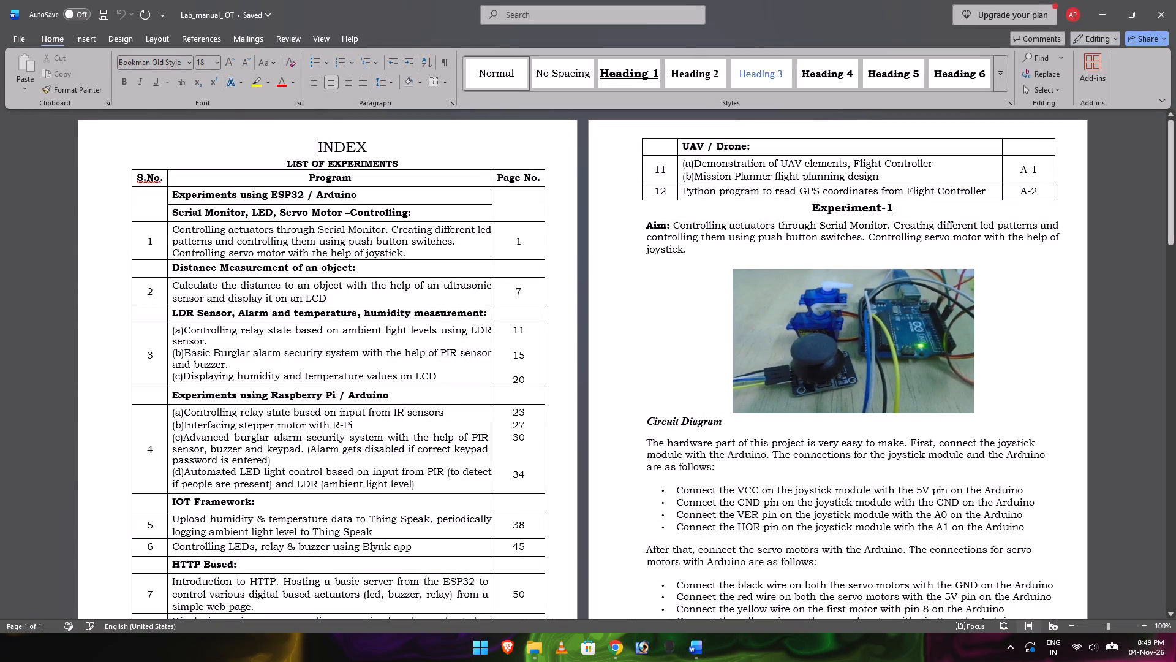
Delete the first letter of the INDEX heading on the first page.
click(567, 221)
key(Delete)
key(Delete)
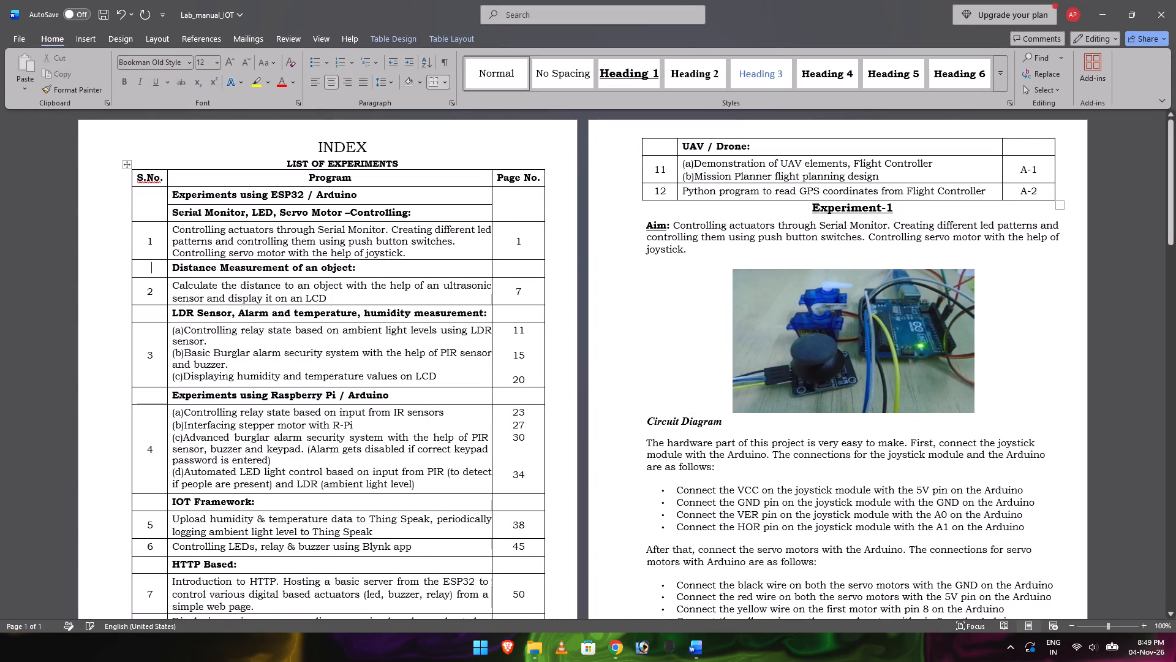
click(171, 152)
key(Delete)
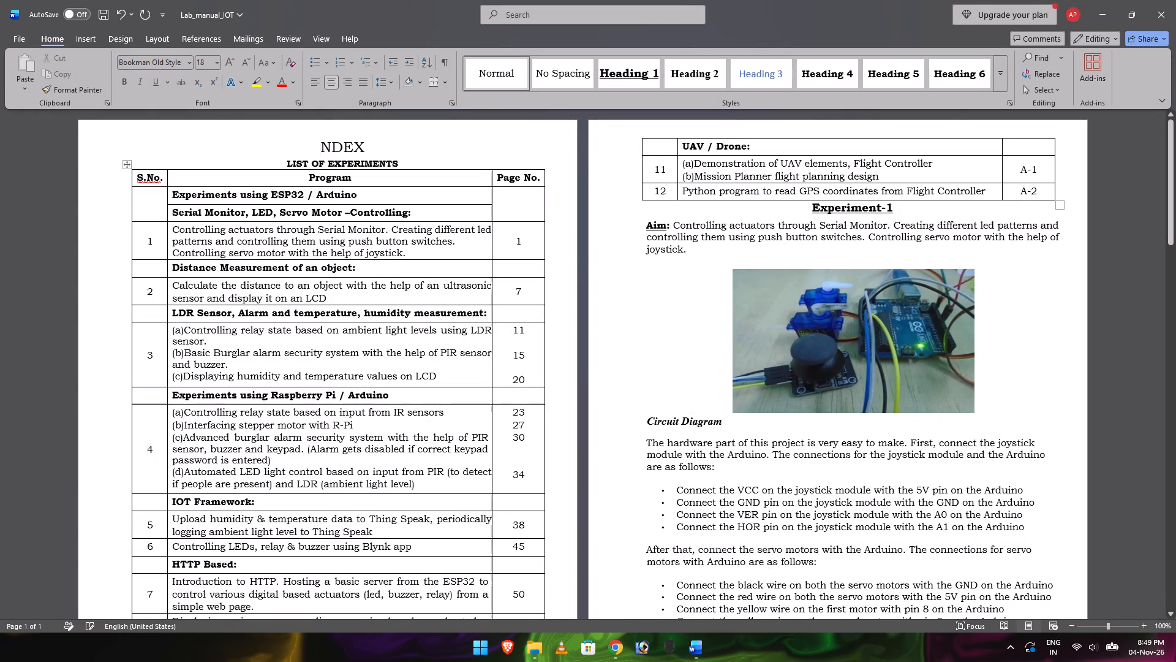
scroll(136, 458, down, 11)
scroll(155, 451, down, 12)
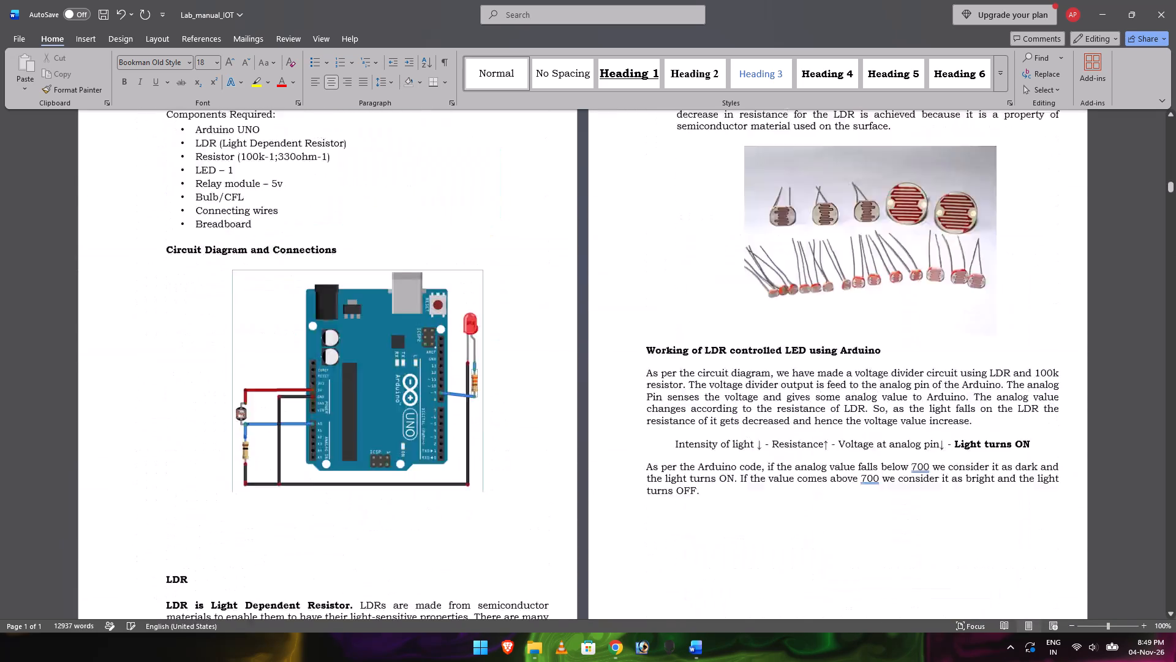
scroll(156, 451, down, 8)
scroll(650, 467, down, 12)
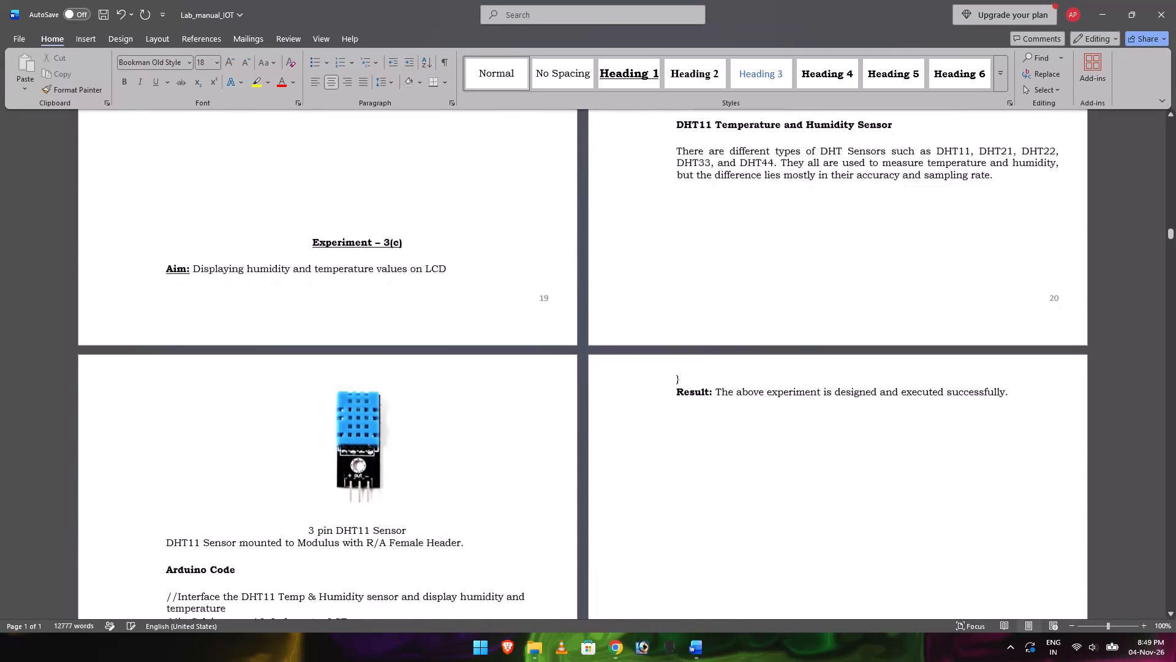
scroll(672, 542, down, 13)
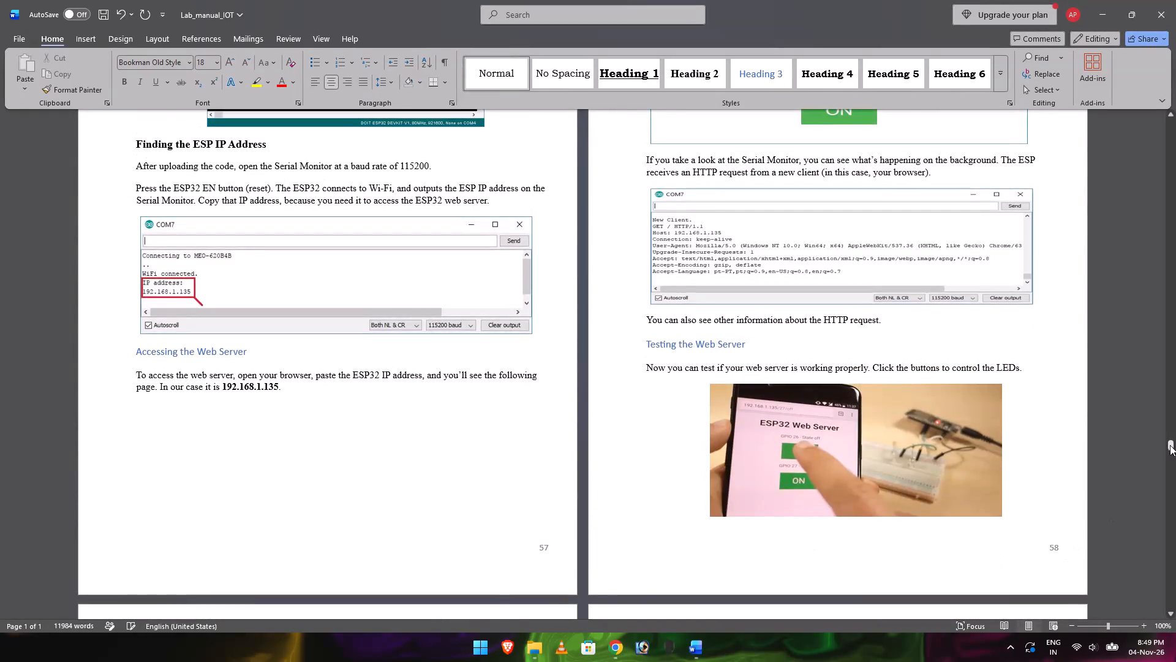
drag(1171, 445, 1150, 125)
scroll(967, 245, up, 9)
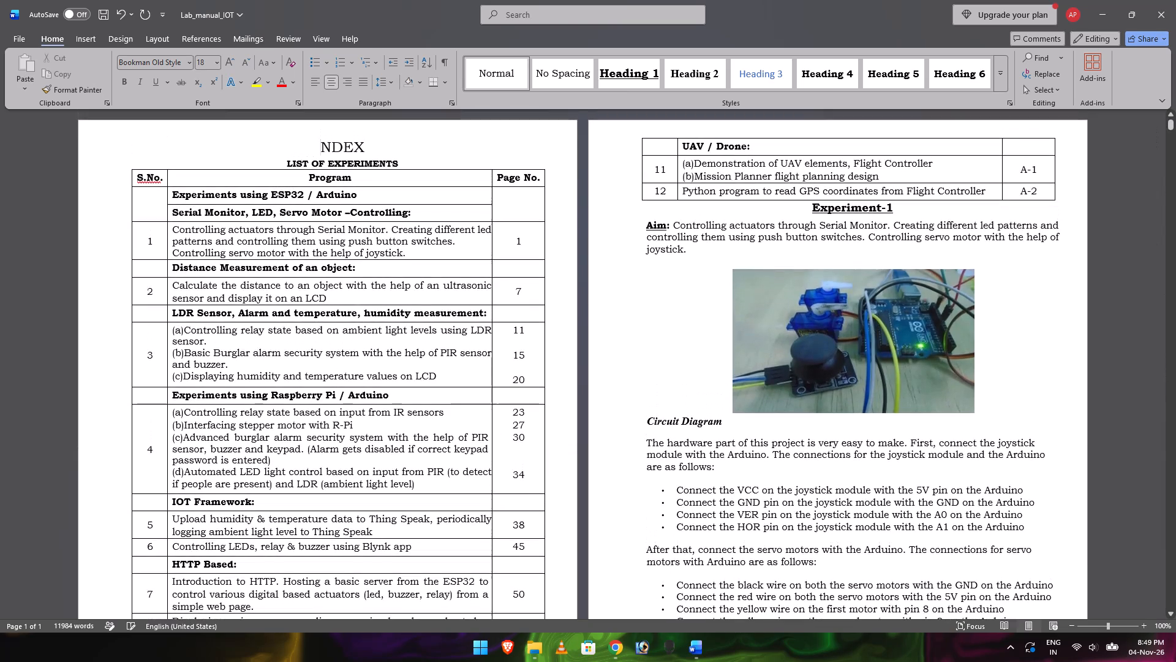
scroll(807, 321, up, 1)
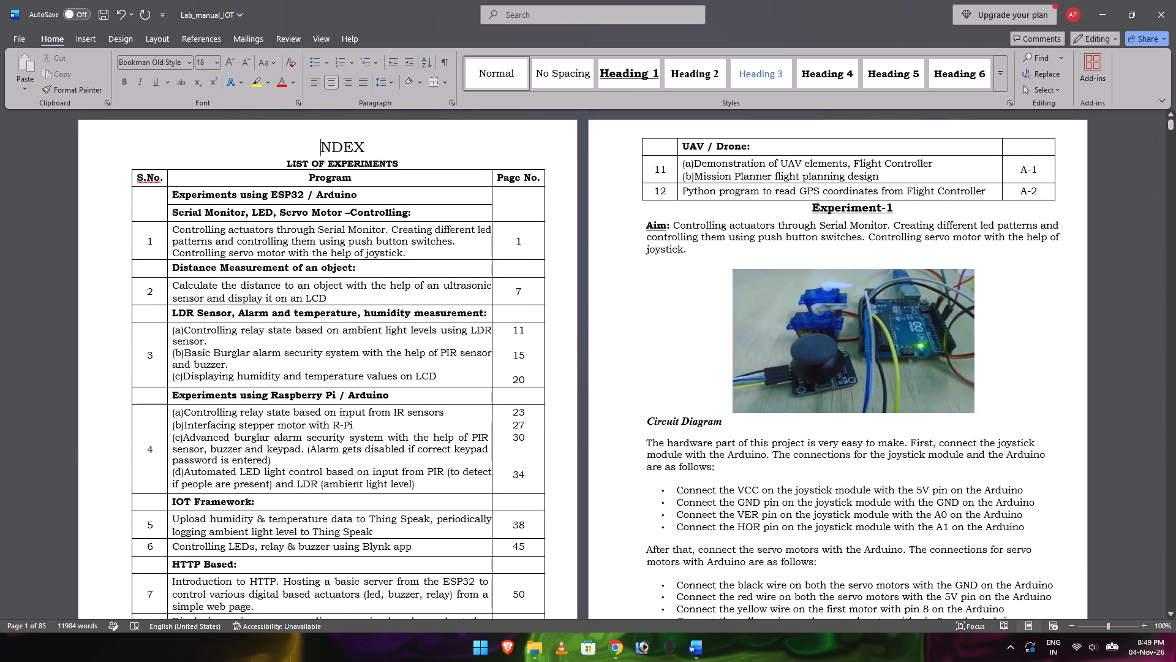
Delete the LIST OF EXPERIMENTS line beneath the page heading.
click(488, 143)
key(ctrl+Delete)
key(ctrl+Delete)
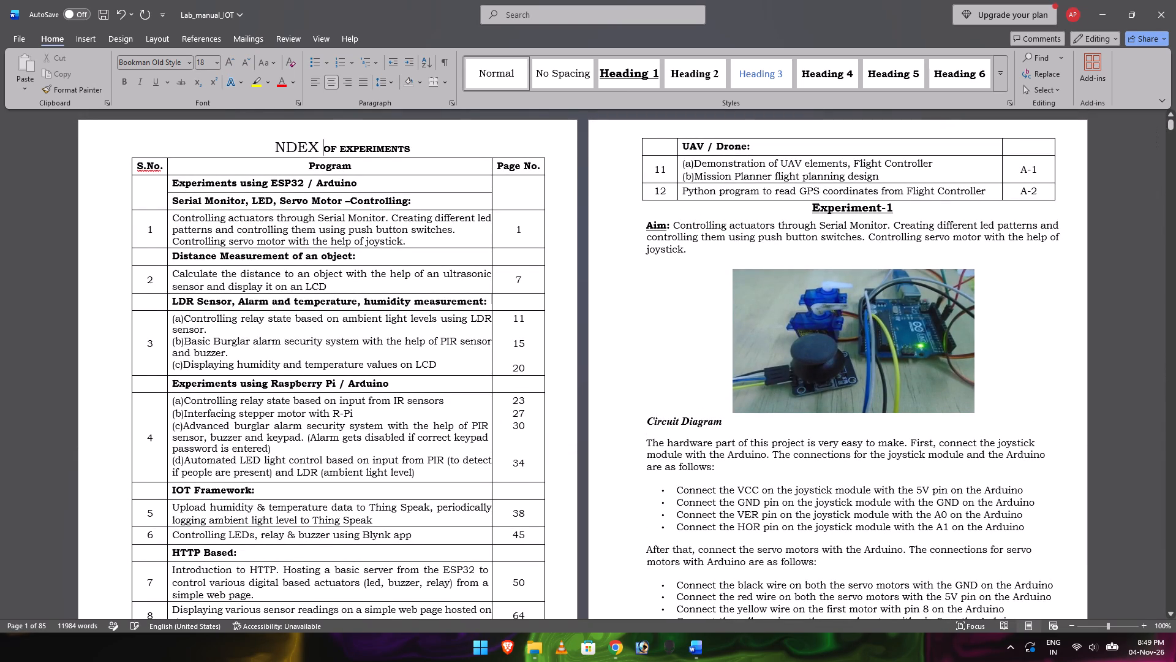
key(ctrl+Delete)
key(ctrl+Delete)
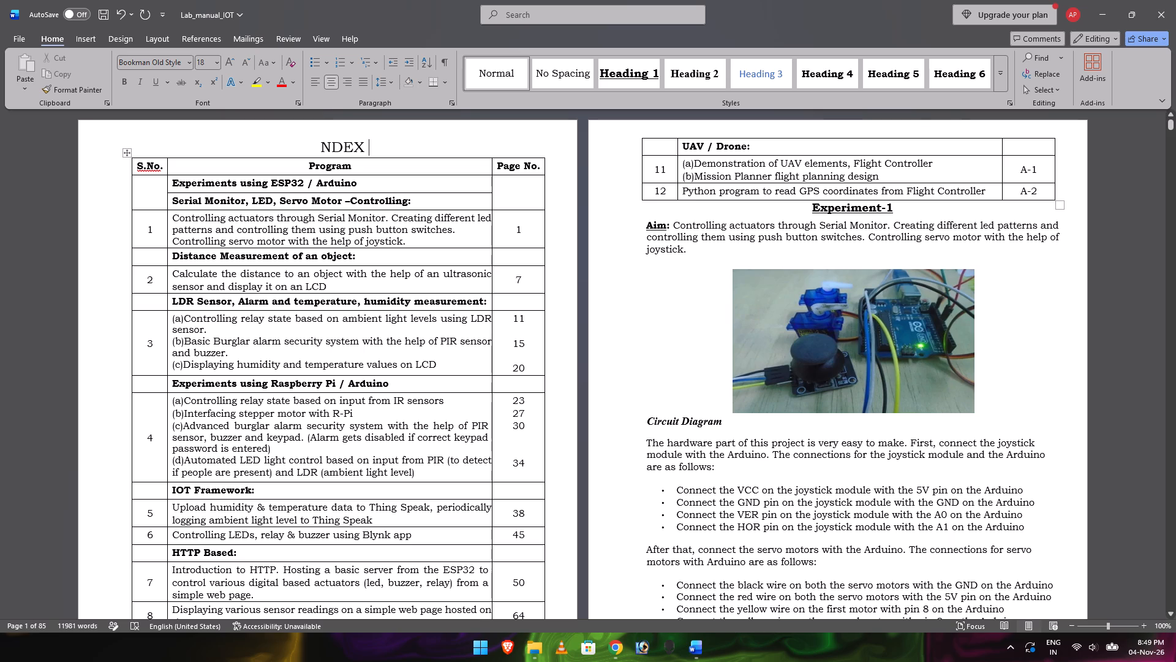
Delete the serial number 1 from the first experiment's row in the index table.
click(571, 267)
key(Delete)
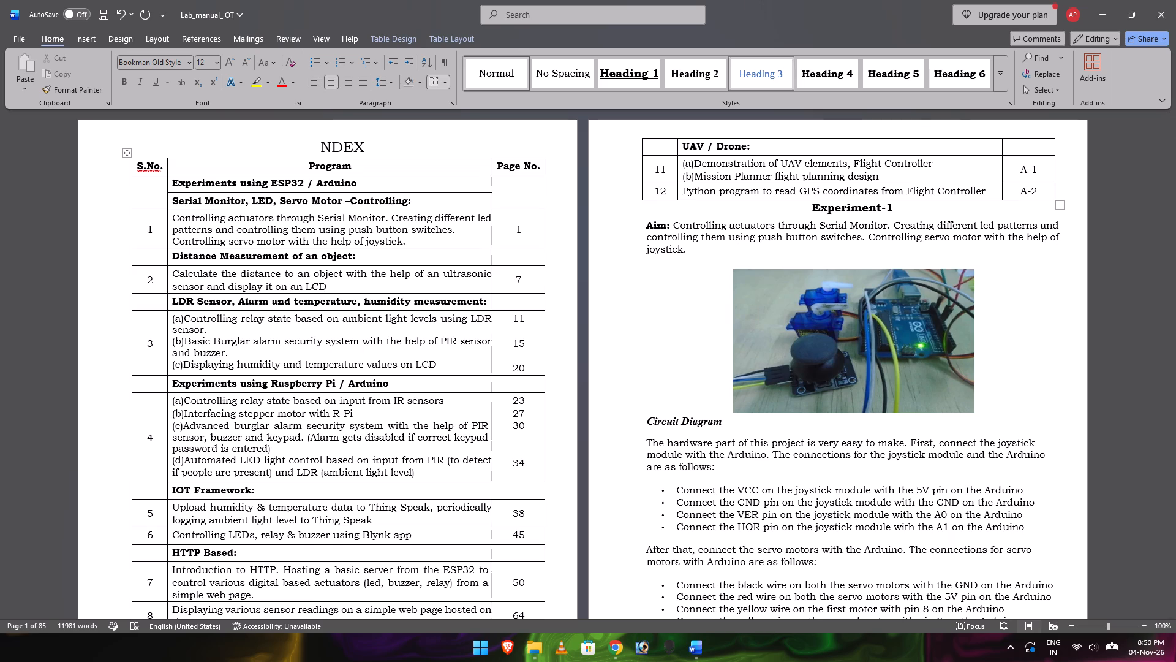
click(563, 203)
key(Delete)
key(Delete)
key(Delete)
key(Delete)
key(Delete)
key(Delete)
key(Delete)
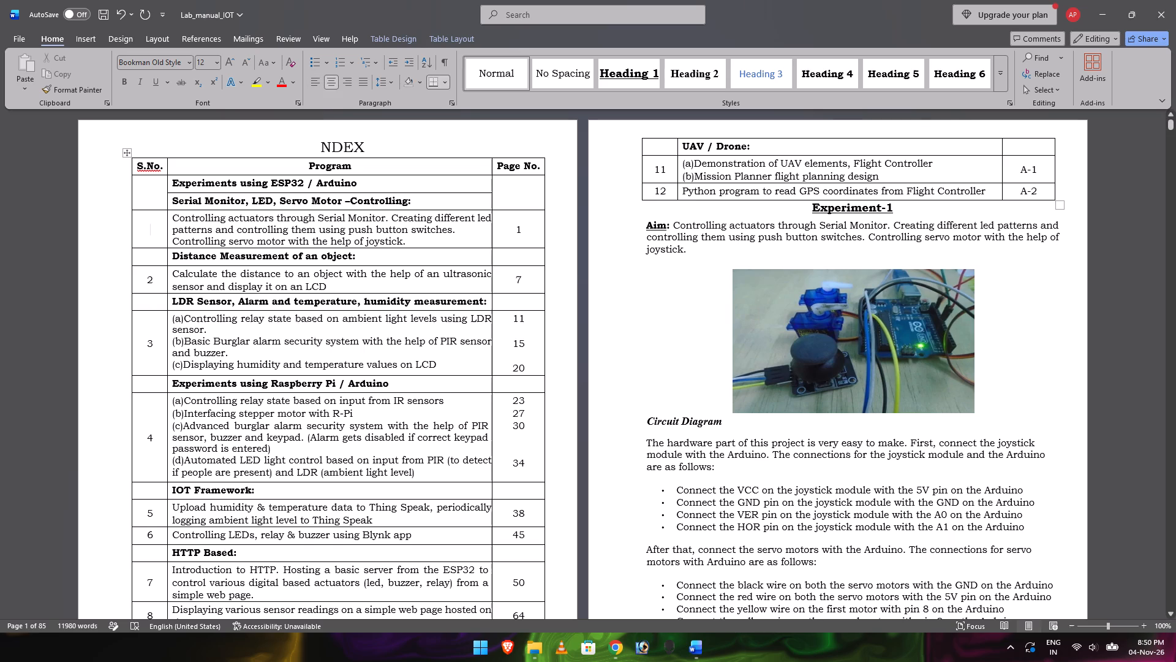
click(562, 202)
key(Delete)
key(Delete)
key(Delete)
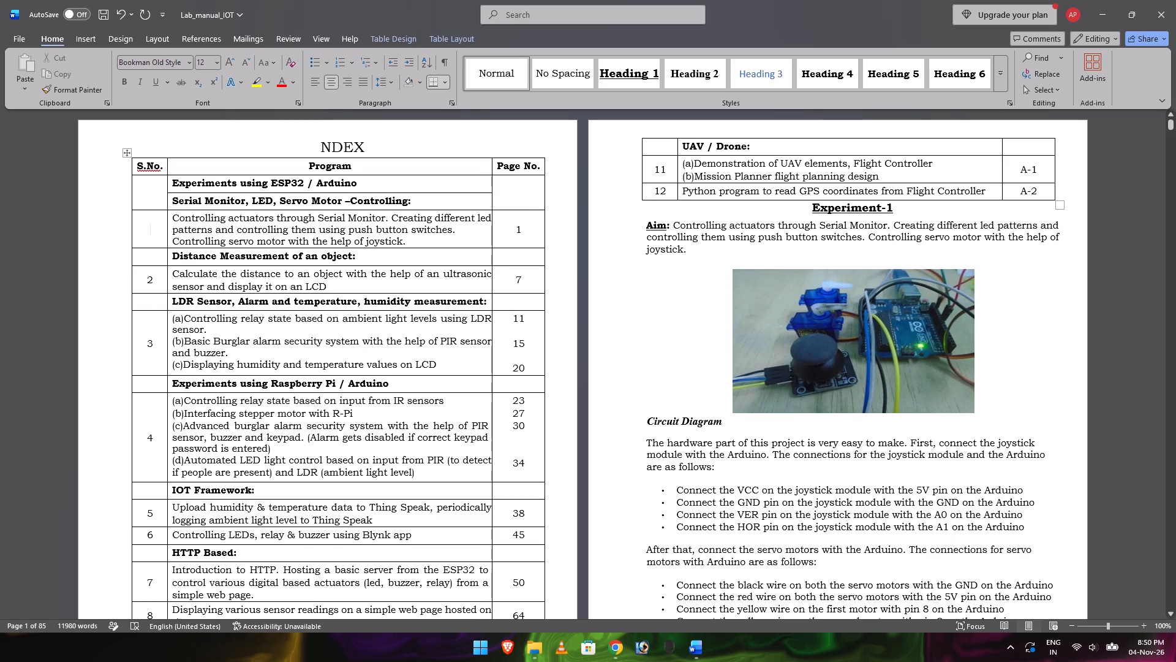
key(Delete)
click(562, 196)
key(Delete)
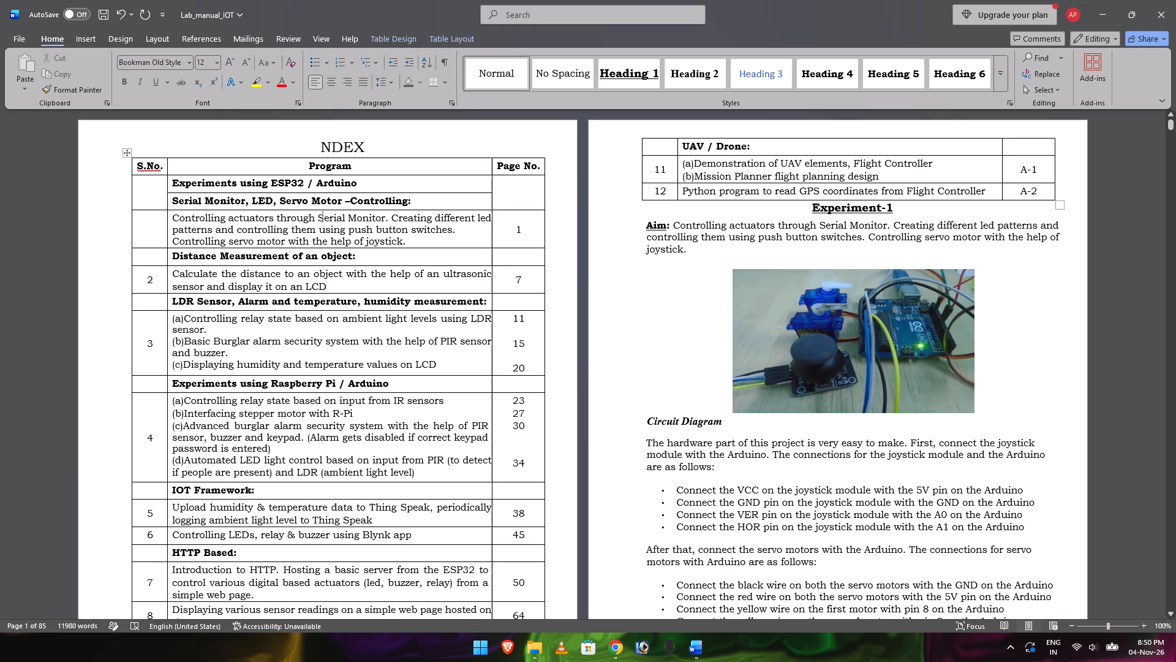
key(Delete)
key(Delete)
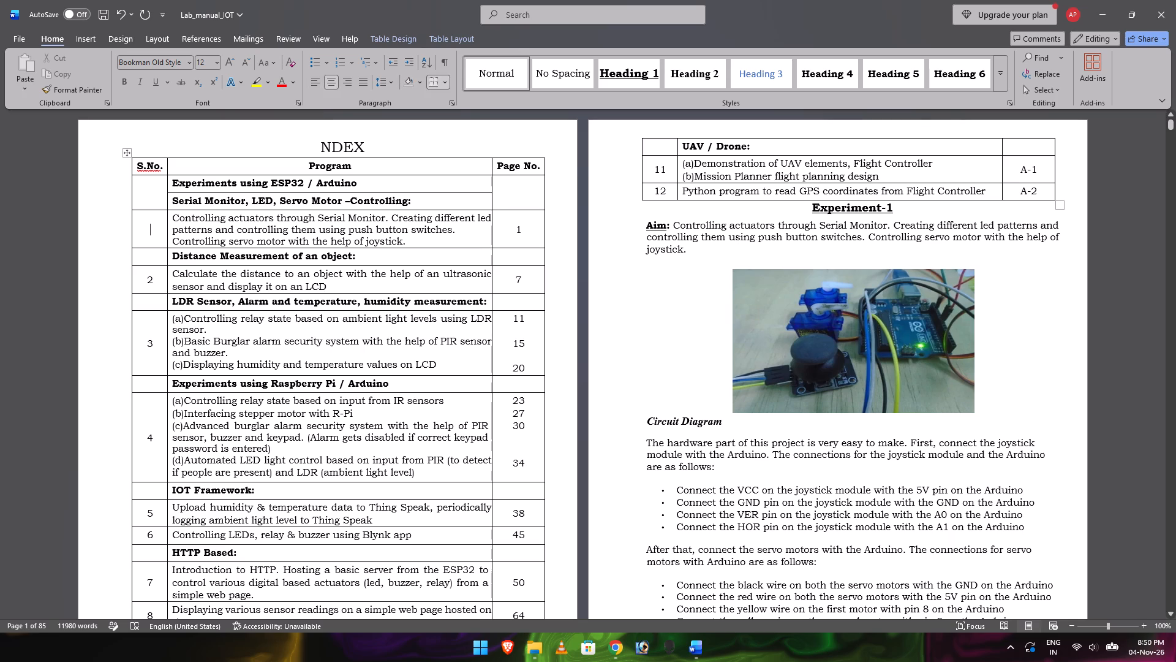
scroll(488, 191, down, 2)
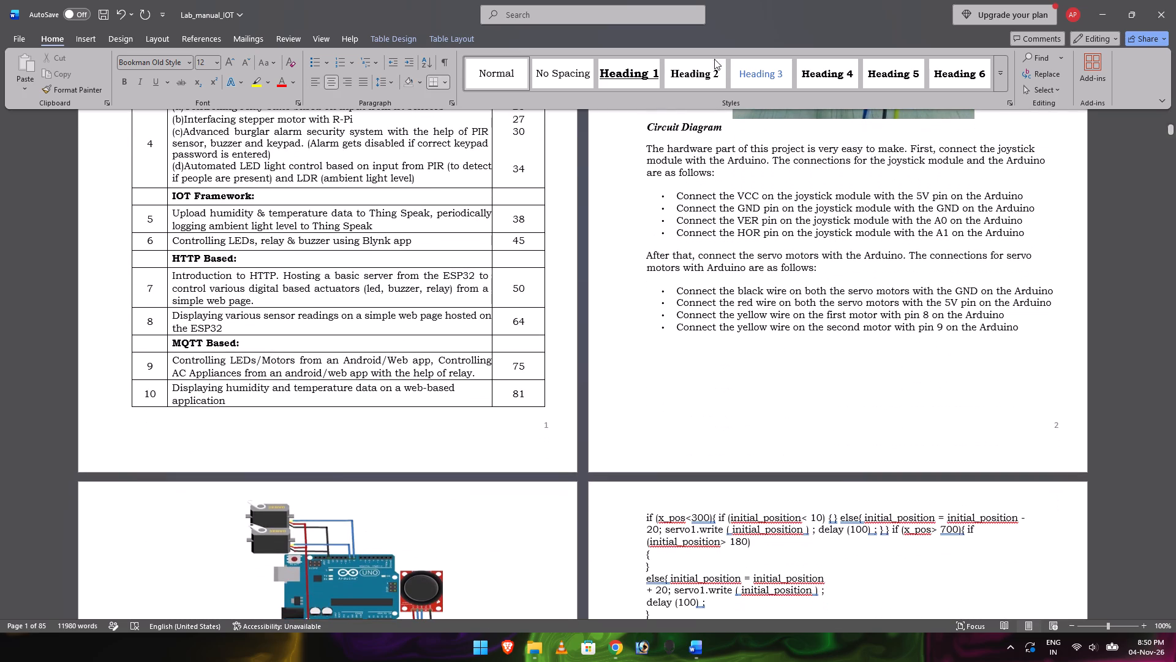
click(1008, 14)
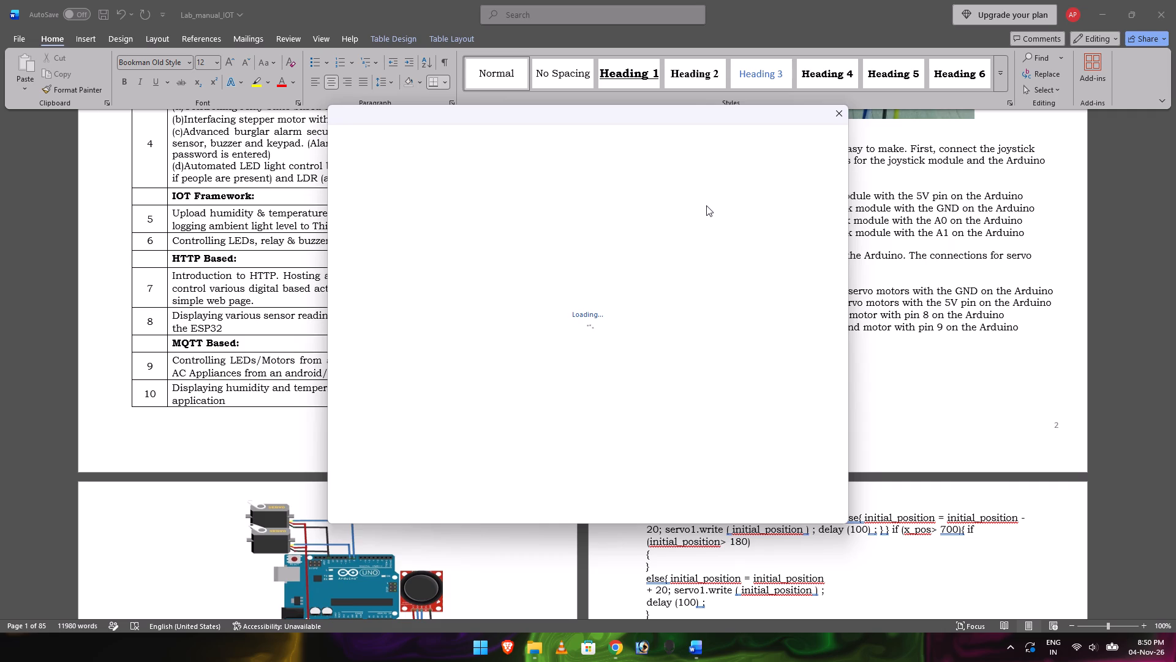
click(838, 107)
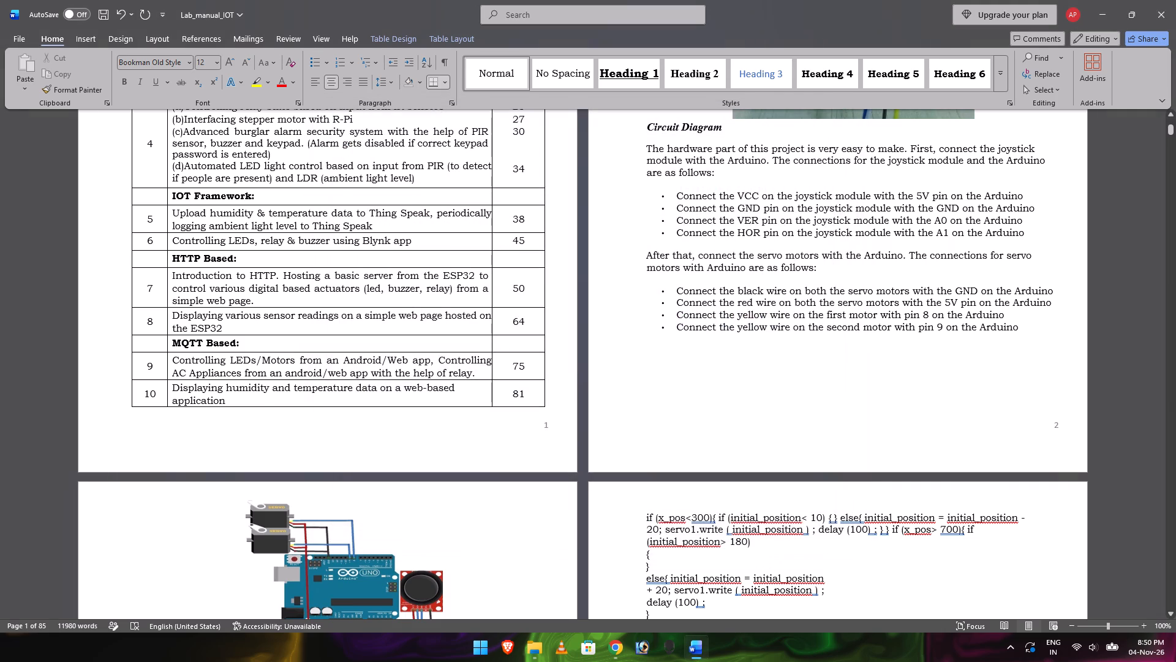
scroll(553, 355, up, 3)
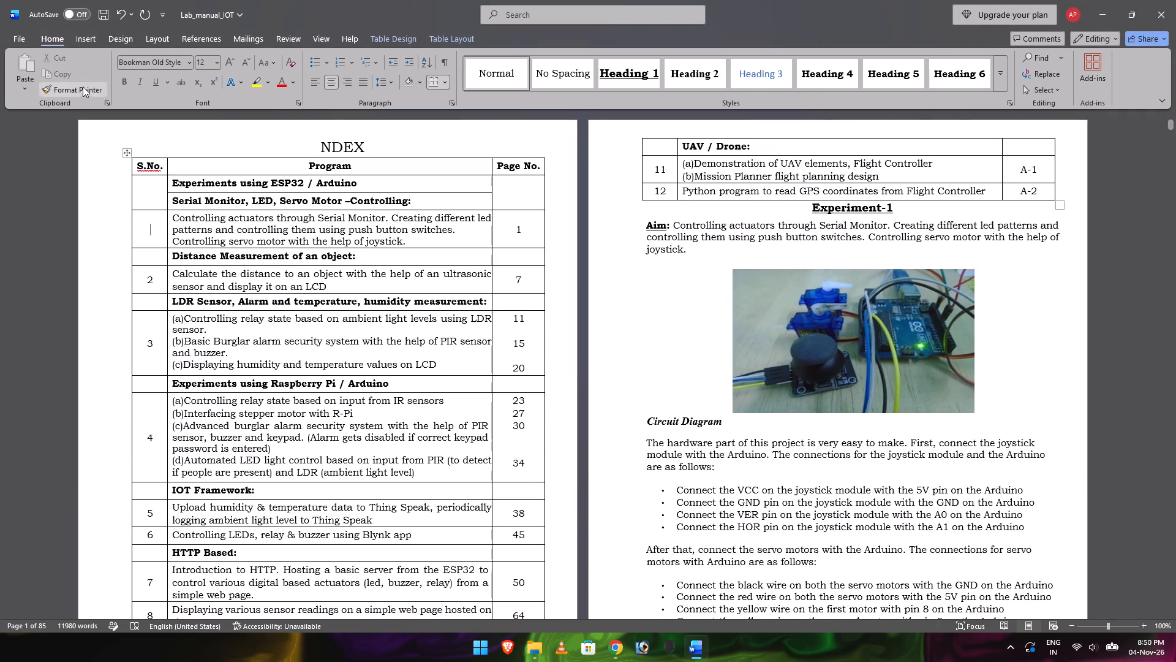
Delete the remaining NDEX heading line above the index table.
click(86, 40)
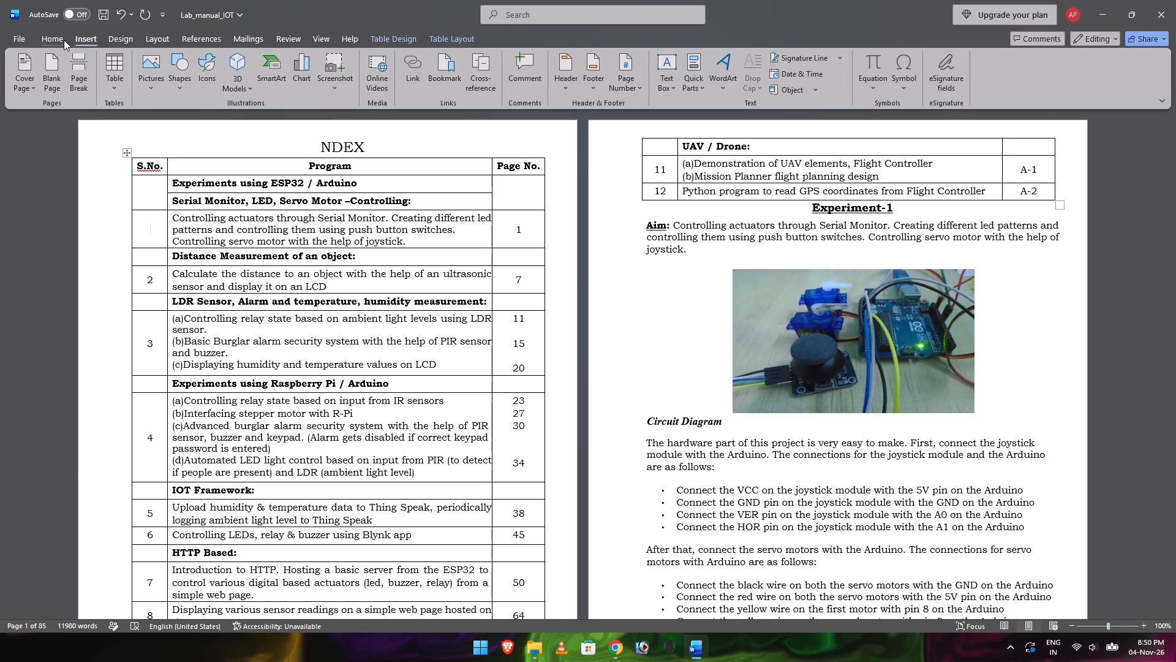
click(110, 157)
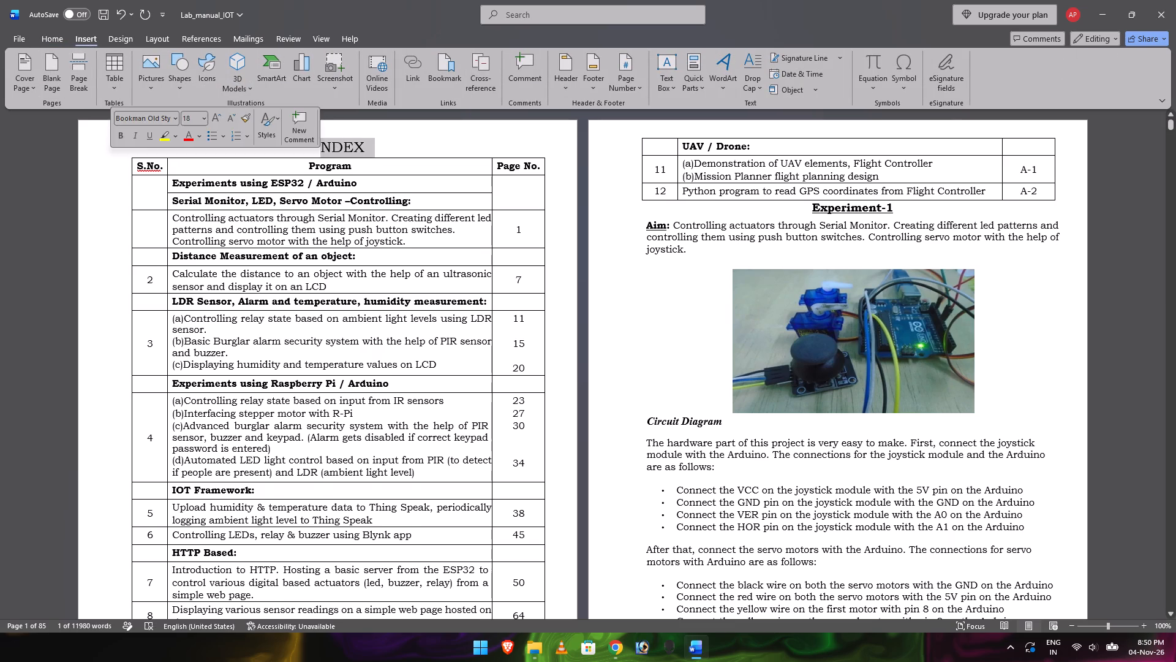
key(Delete)
key(Delete)
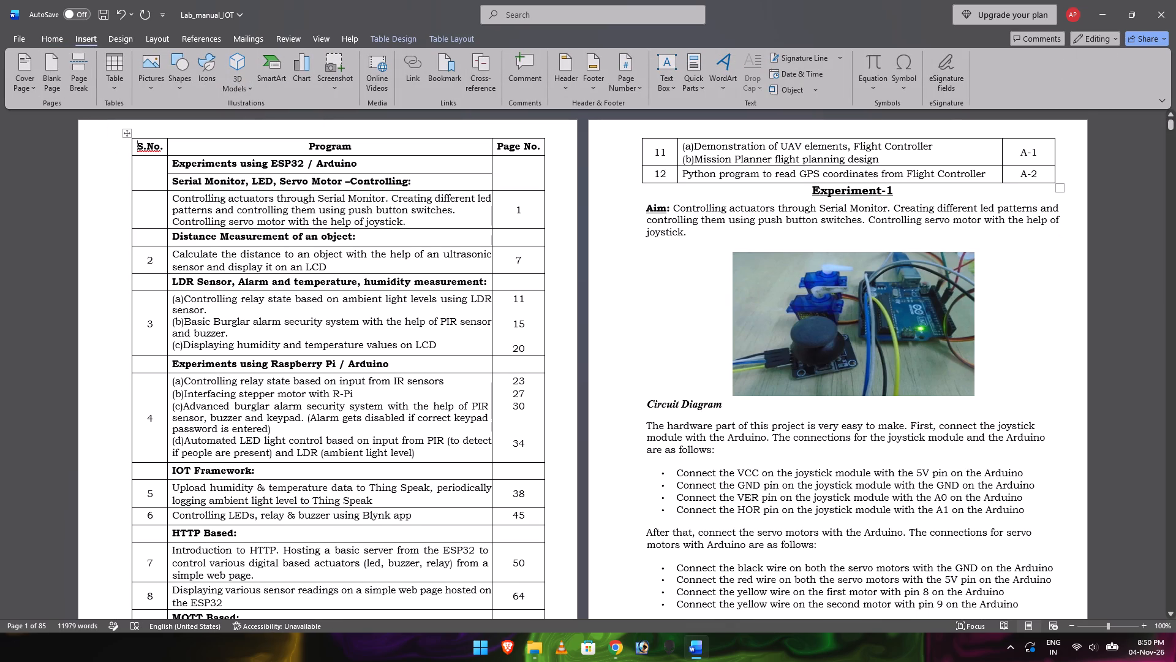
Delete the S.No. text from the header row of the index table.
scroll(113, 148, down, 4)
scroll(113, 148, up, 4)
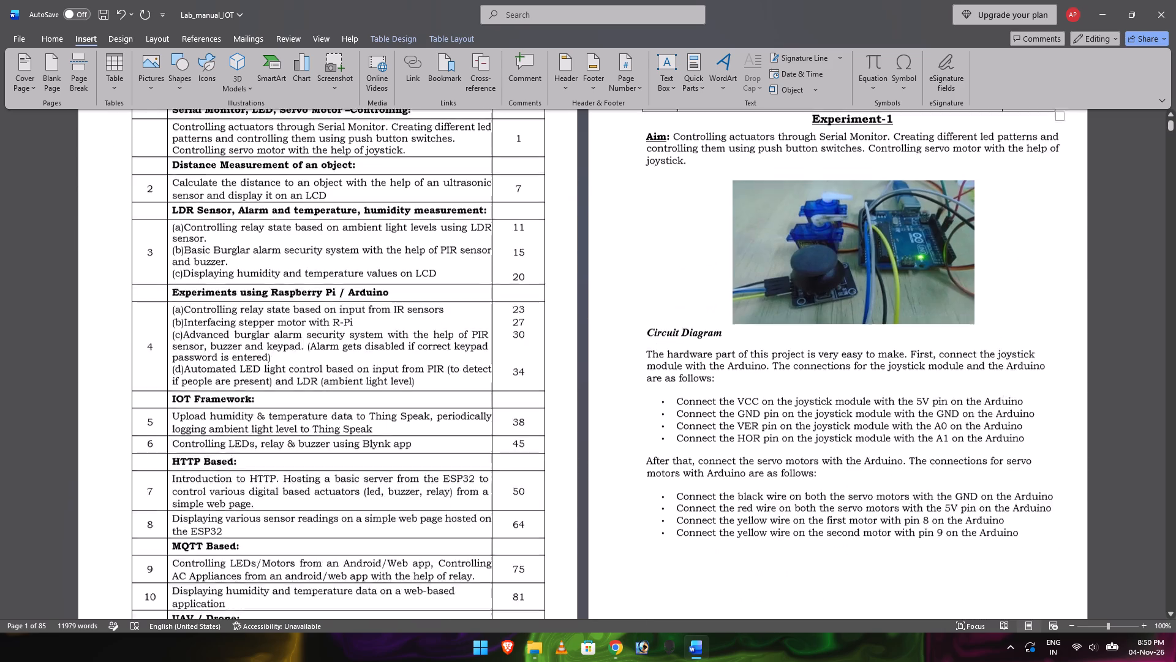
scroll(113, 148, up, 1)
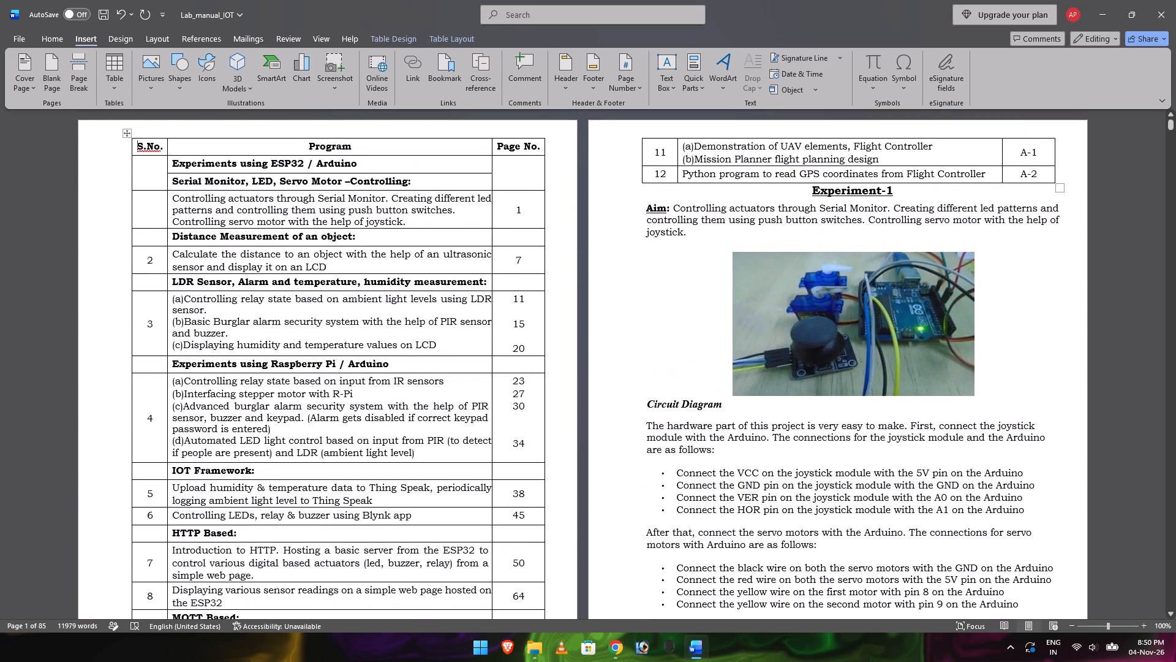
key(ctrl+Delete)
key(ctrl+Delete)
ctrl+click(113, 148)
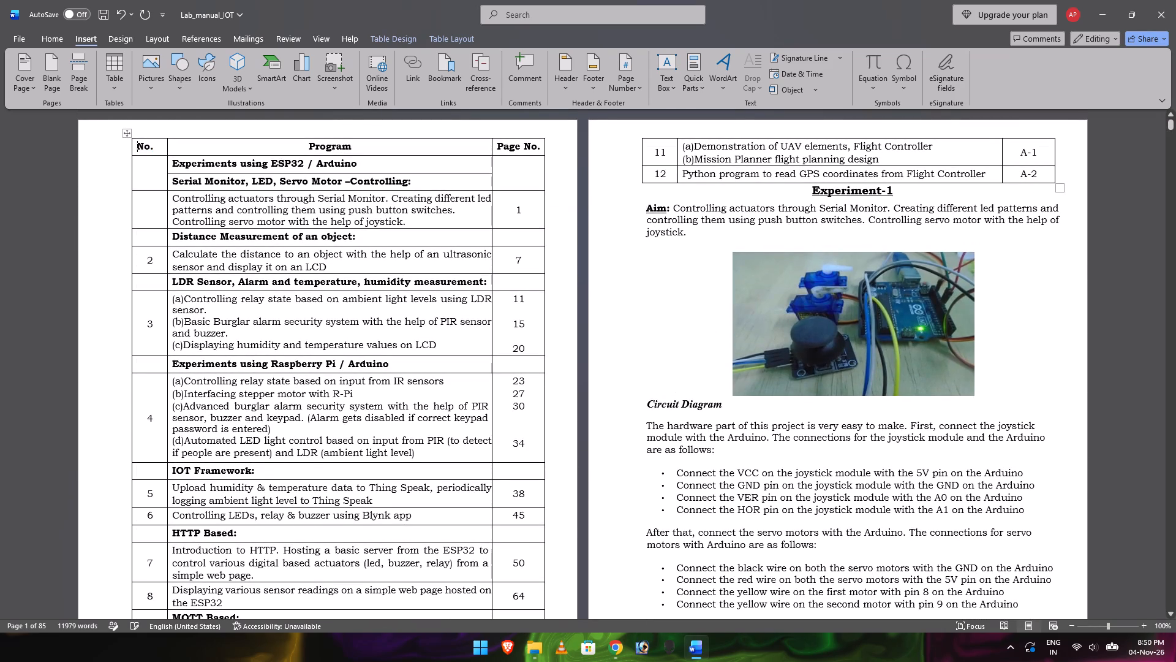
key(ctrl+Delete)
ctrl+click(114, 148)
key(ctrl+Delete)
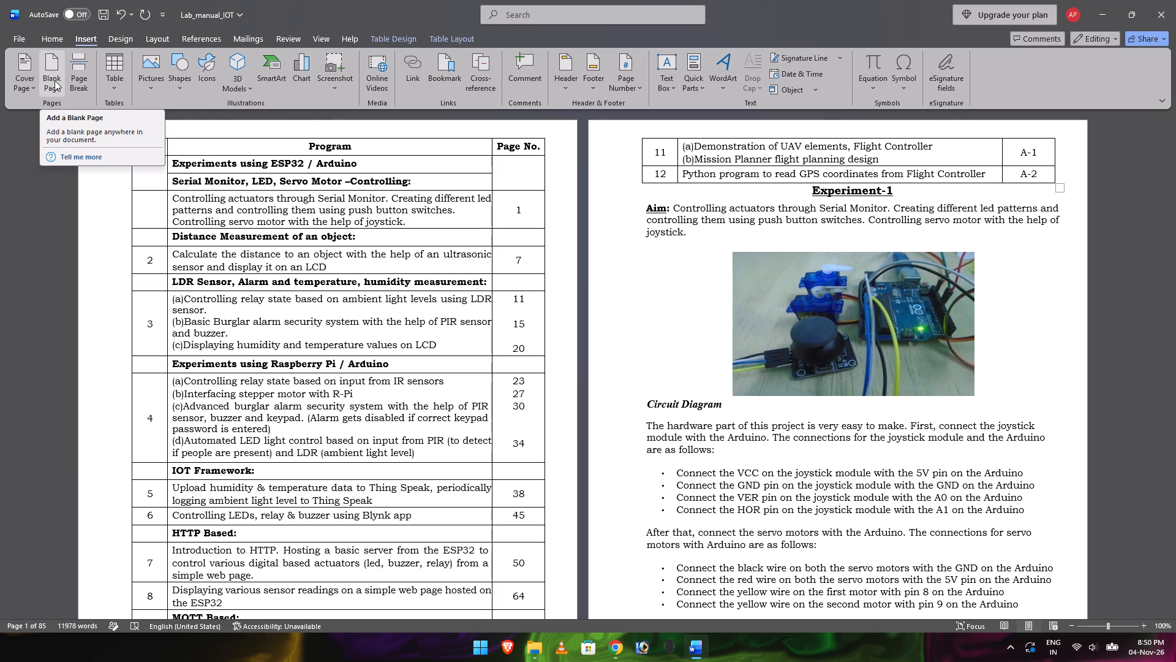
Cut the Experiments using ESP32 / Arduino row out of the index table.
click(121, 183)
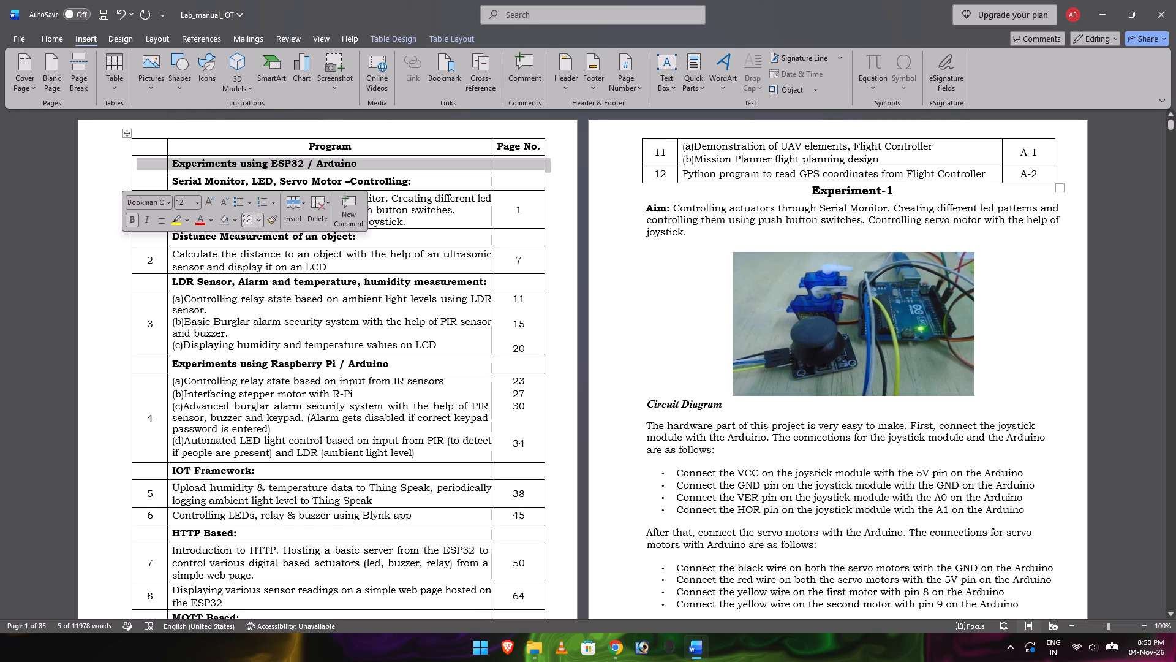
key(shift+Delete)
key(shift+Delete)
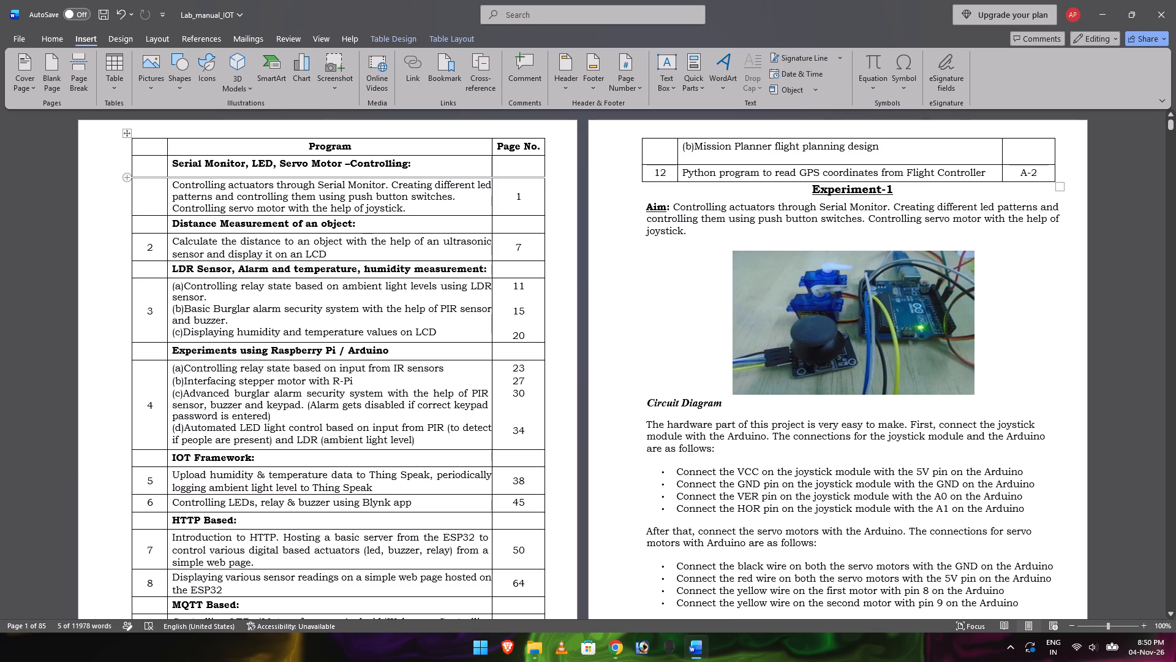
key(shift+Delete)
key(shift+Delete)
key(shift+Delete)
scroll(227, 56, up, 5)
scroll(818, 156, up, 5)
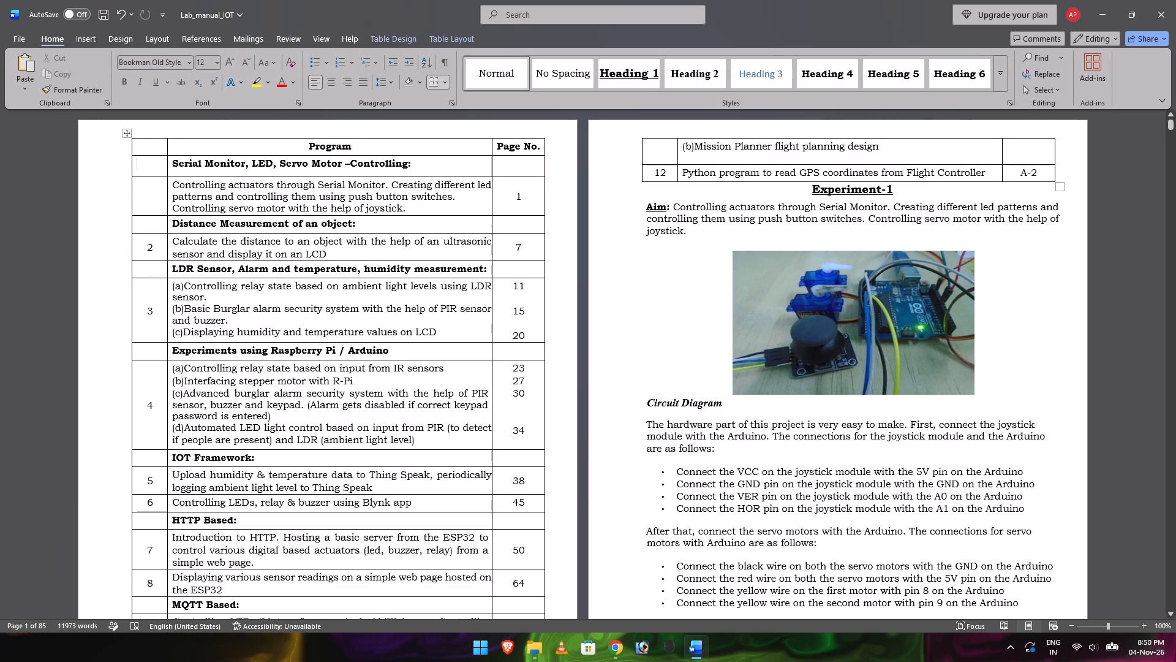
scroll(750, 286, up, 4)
Undo the index page deletions, back through the table row, S.No. header, NDEX heading, serial number 1 and LIST OF EXPERIMENTS text.
key(ctrl+z)
key(ctrl+z)
key(ctrl+z)
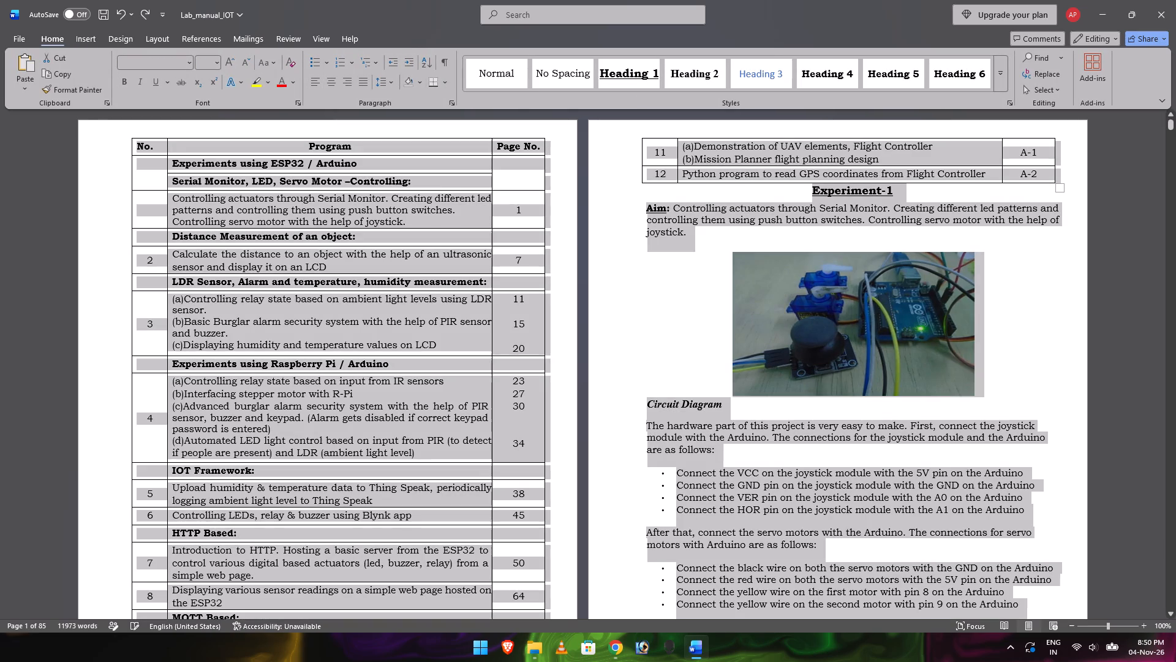
key(ctrl+z)
key(ctrl+z)
key(ctrl+z)
key(ctrl+z)
key(ctrl+z)
key(ctrl+z)
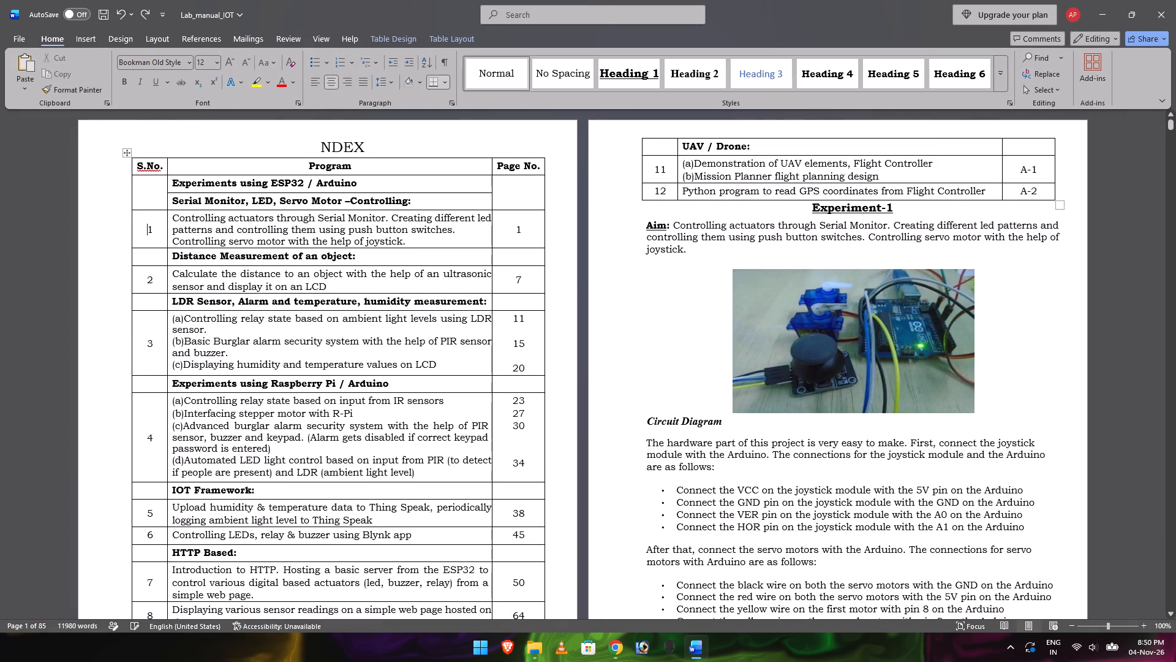
key(ctrl+z)
key(ctrl+z)
key(ctrl+z)
key(ctrl+z)
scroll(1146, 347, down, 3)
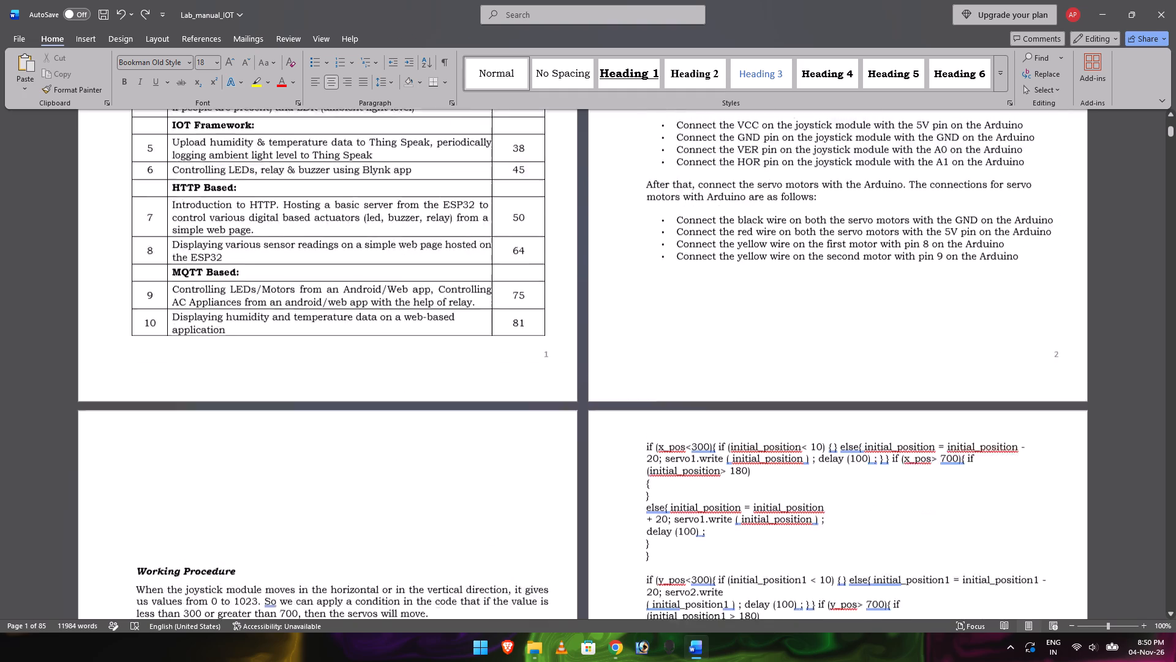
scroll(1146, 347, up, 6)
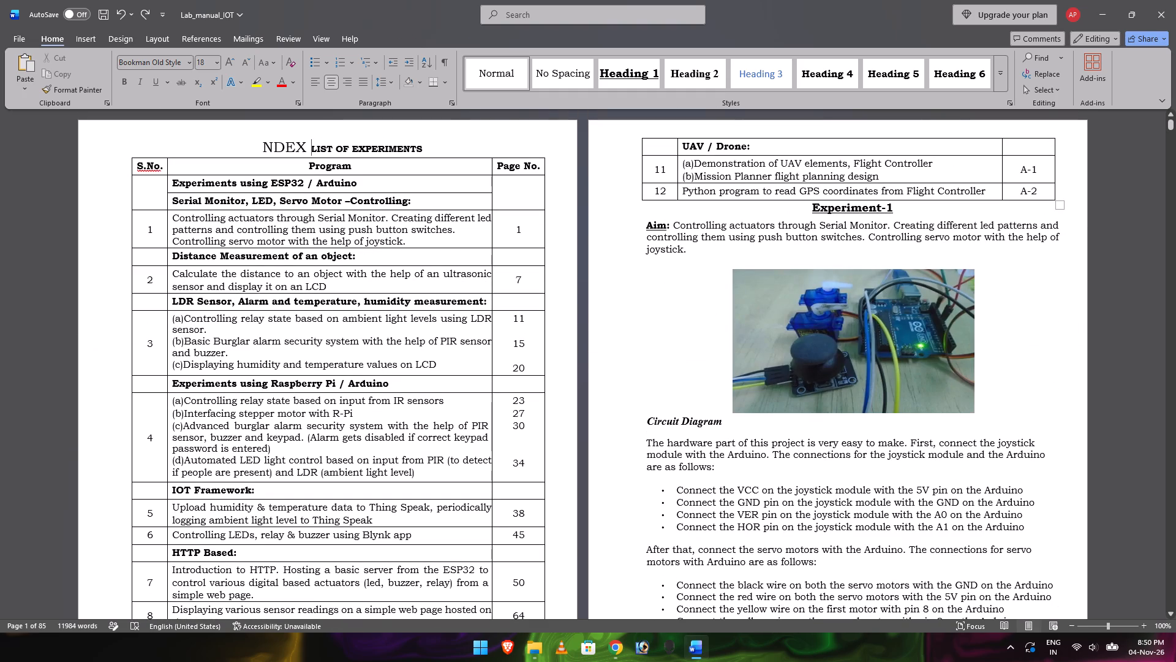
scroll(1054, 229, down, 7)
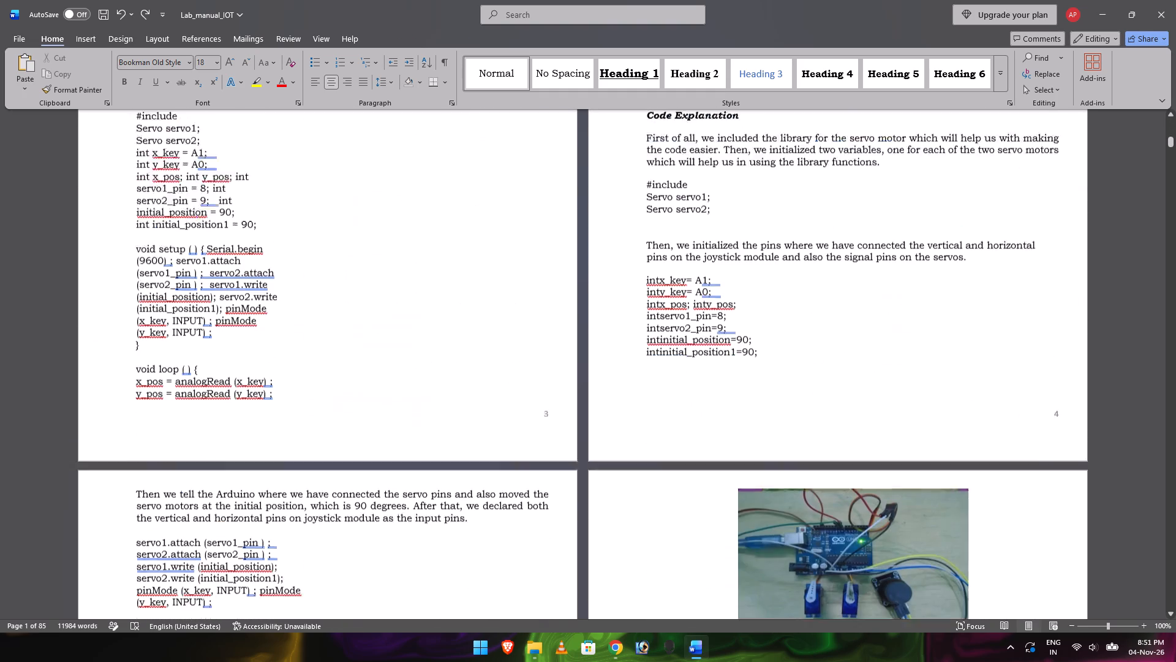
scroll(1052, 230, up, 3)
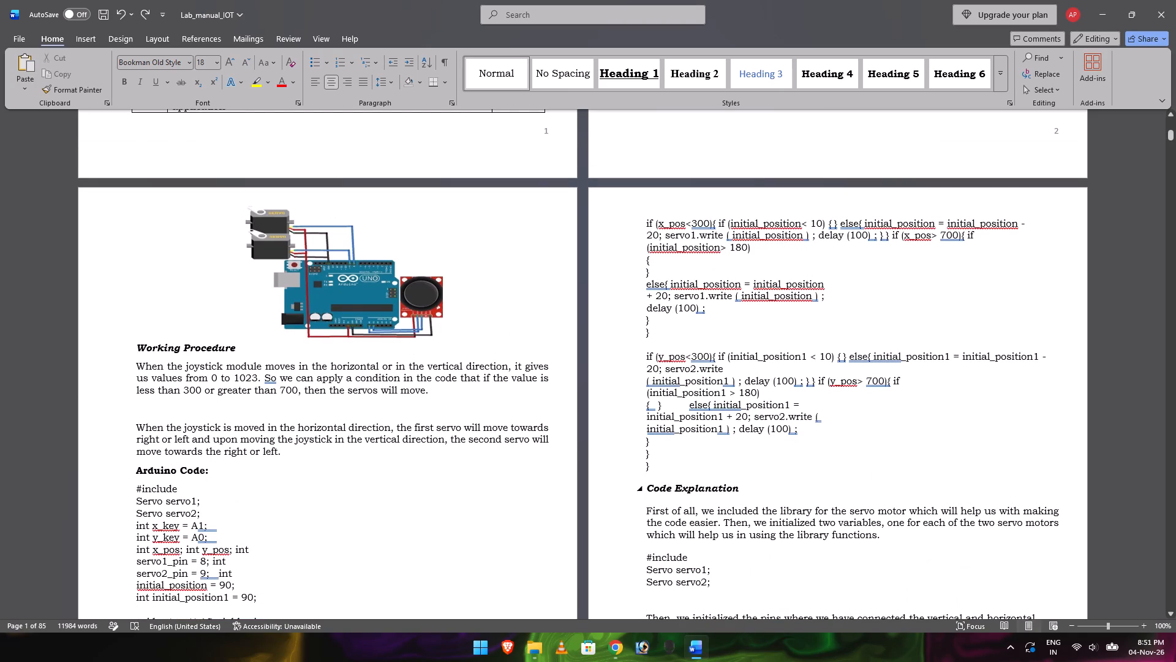
Switch to the Chrome browser with its new tab.
click(617, 644)
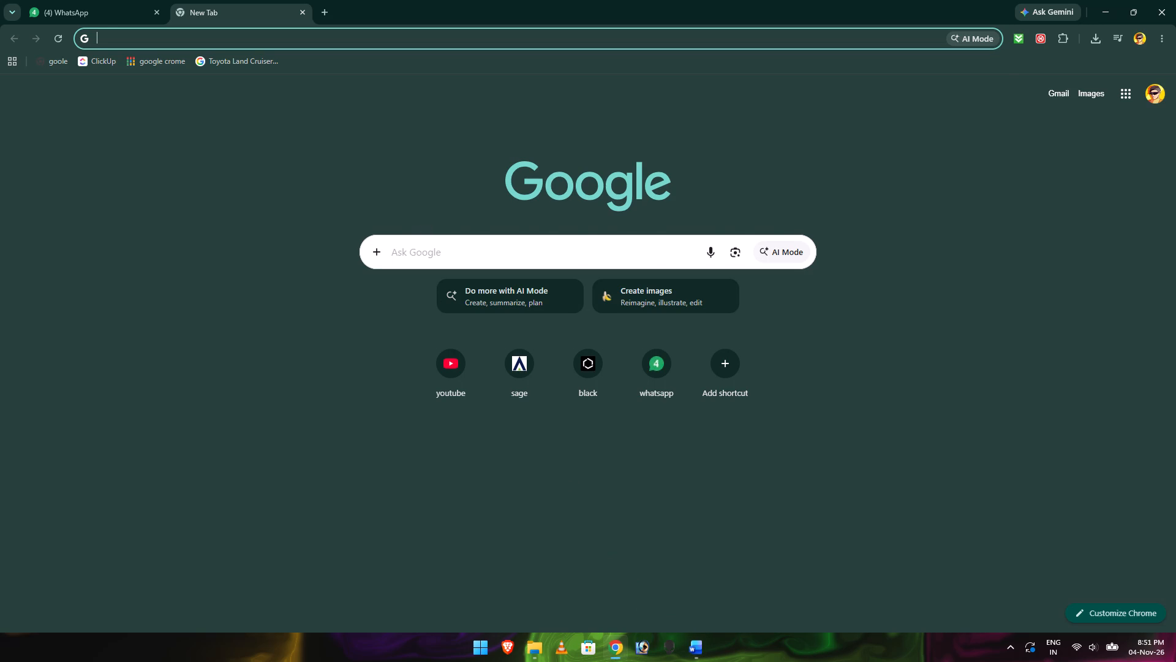
Search Google for "how to delete page in wordpad".
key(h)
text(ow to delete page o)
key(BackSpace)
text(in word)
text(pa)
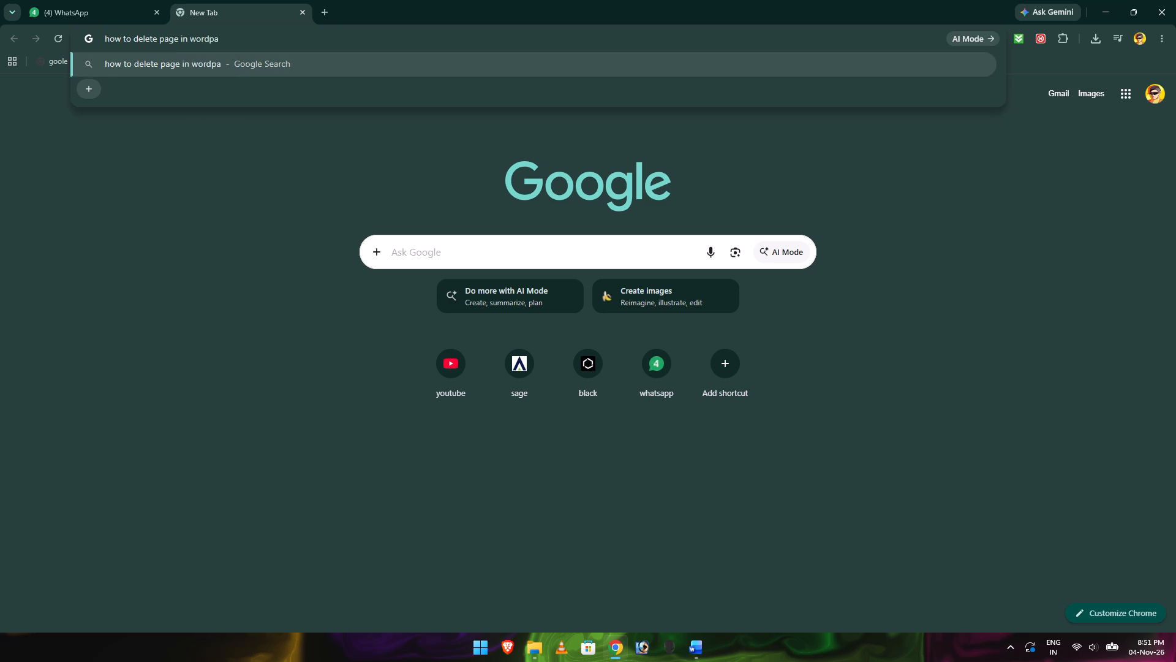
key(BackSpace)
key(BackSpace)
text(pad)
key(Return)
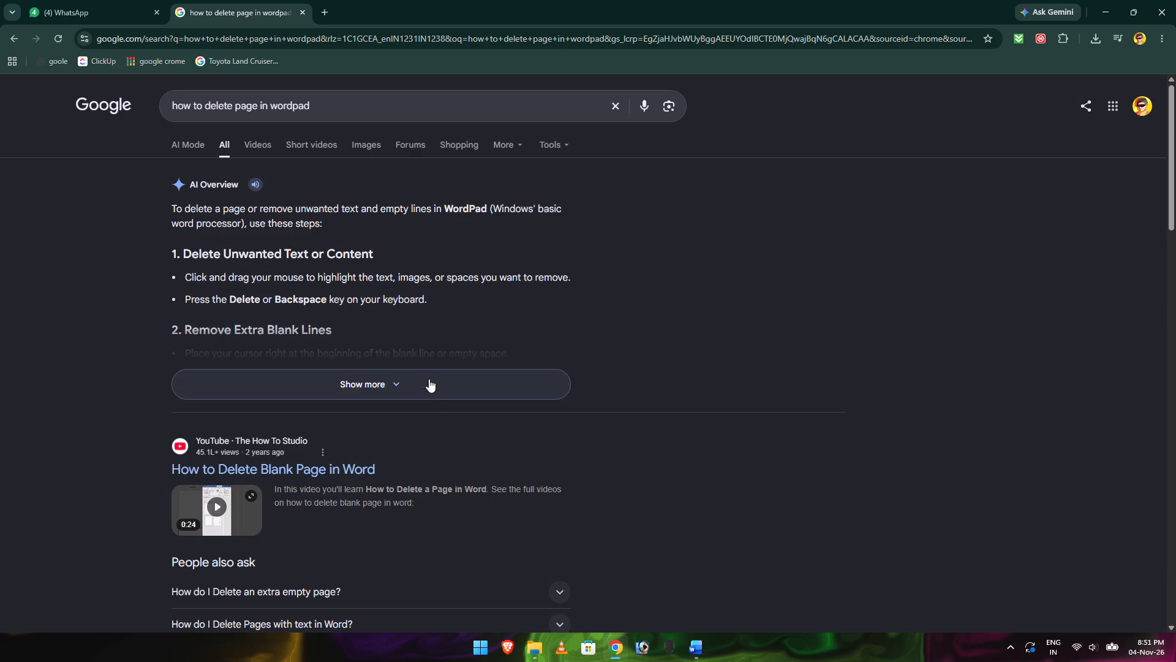
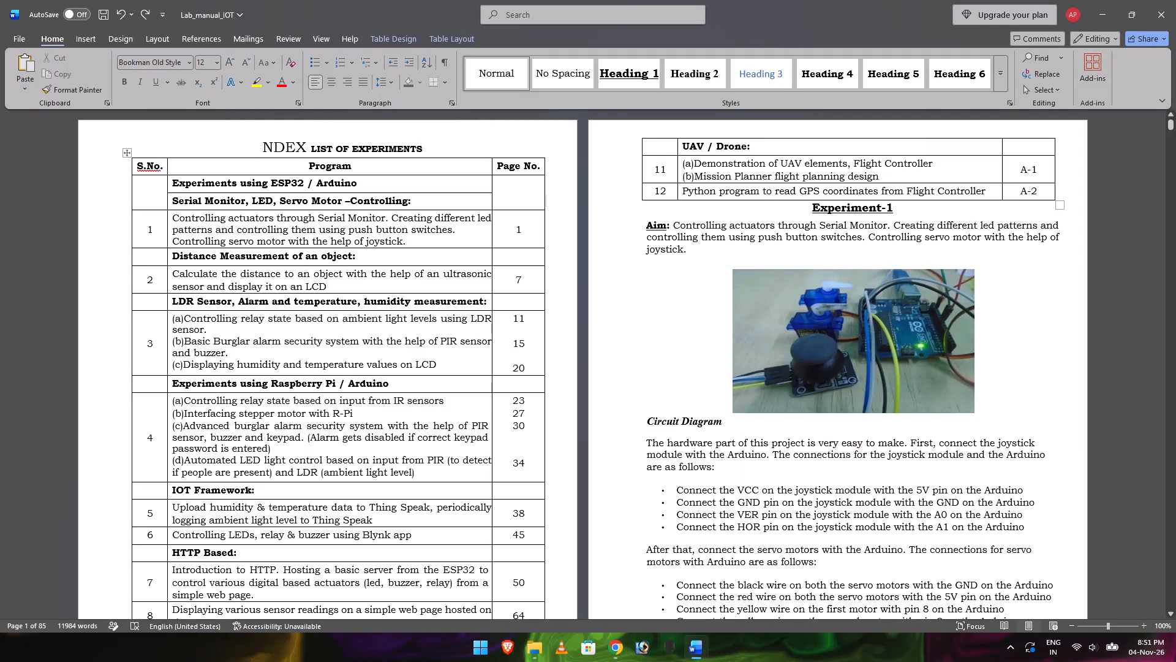
Delete the serial number 1 from the first experiment's row in the index table.
key(BackSpace)
key(Delete)
key(BackSpace)
key(Delete)
Remove the indent before the NDEX LIST OF EXPERIMENTS heading and try to delete further back from its start.
click(258, 144)
key(BackSpace)
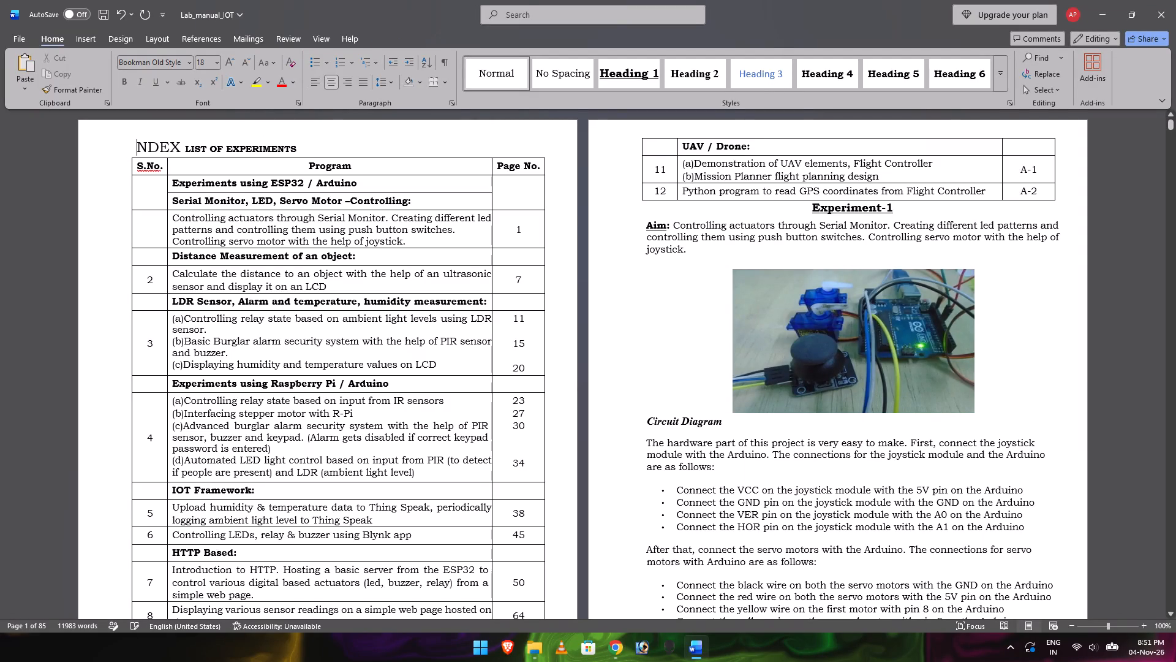
key(BackSpace)
key(BackSpace)
key(BackSpace)
key(BackSpace)
key(BackSpace)
key(BackSpace)
key(BackSpace)
key(BackSpace)
key(BackSpace)
key(BackSpace)
key(BackSpace)
key(BackSpace)
key(BackSpace)
key(BackSpace)
key(BackSpace)
key(BackSpace)
key(BackSpace)
key(BackSpace)
key(BackSpace)
key(BackSpace)
key(ctrl+BackSpace)
scroll(473, 368, down, 4)
scroll(123, 182, up, 4)
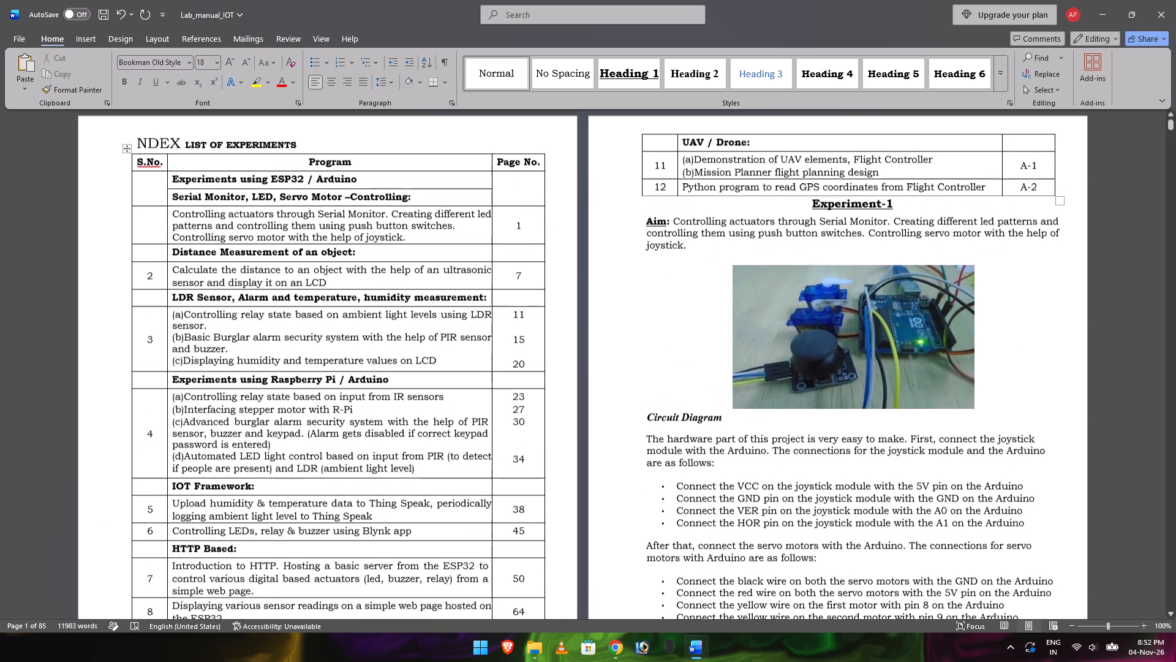
Delete the S.No. and Program cells of the UAV / Drone heading row and rows 11 and 12 in the index table.
scroll(518, 299, up, 3)
drag(649, 142, 886, 189)
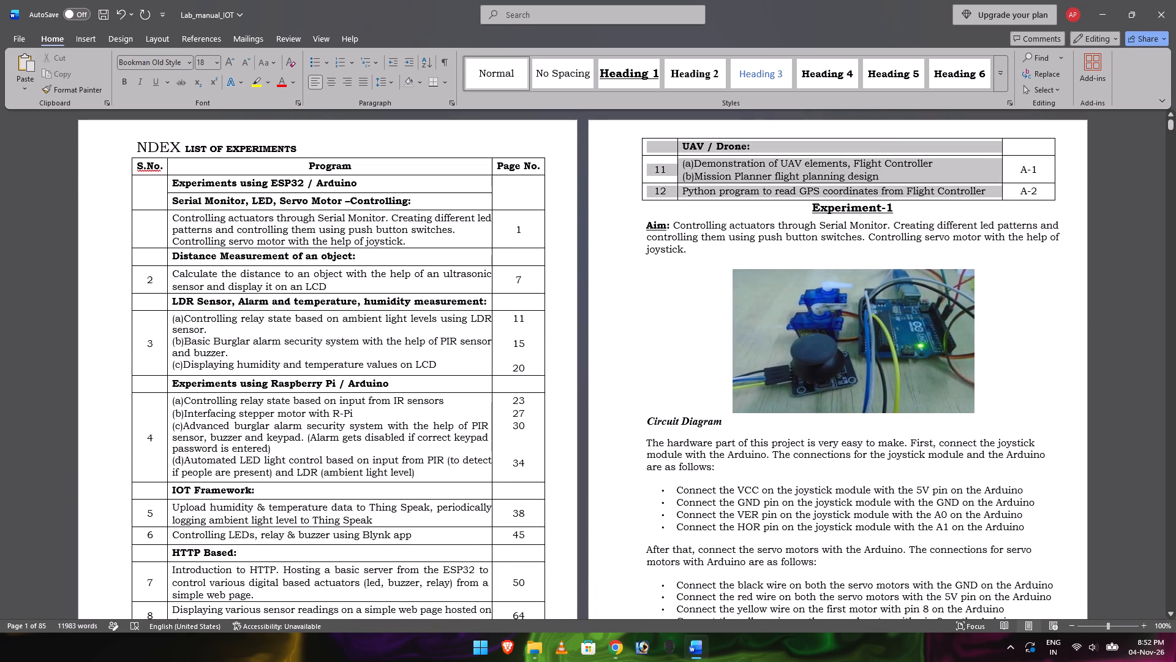
drag(886, 189, 900, 188)
key(BackSpace)
key(BackSpace)
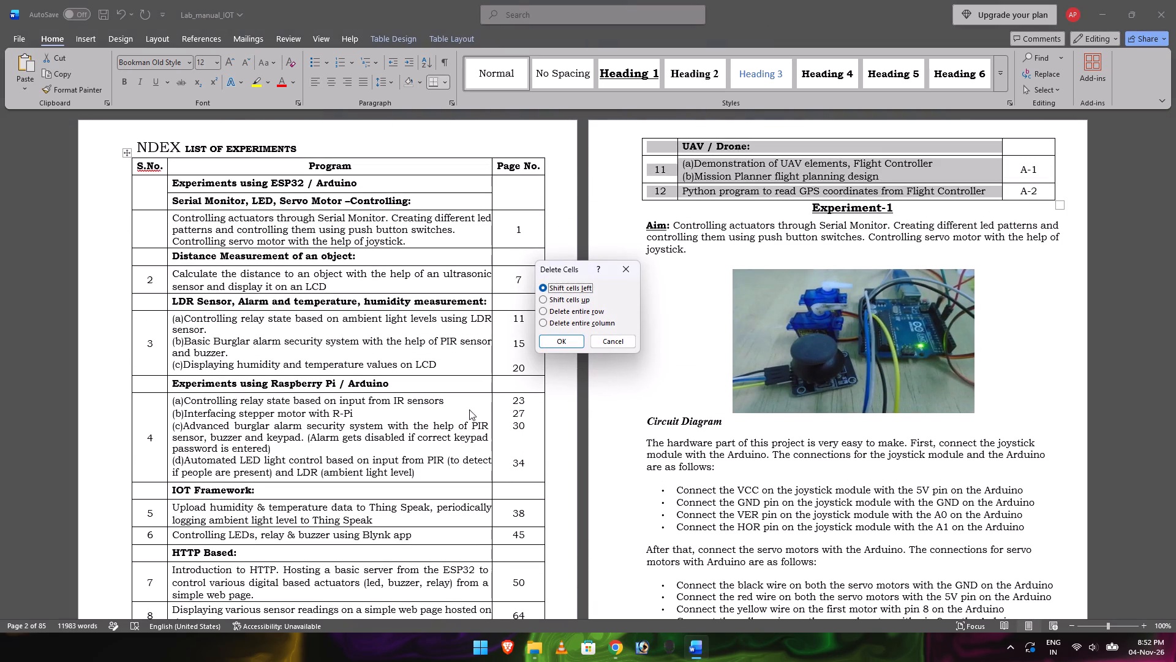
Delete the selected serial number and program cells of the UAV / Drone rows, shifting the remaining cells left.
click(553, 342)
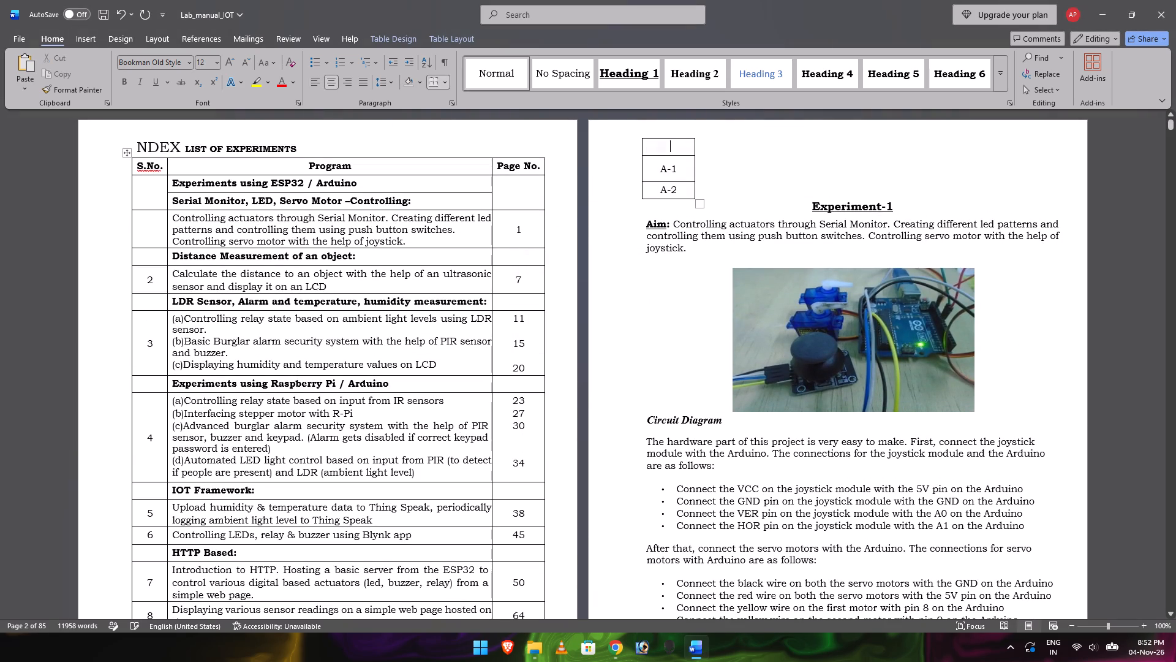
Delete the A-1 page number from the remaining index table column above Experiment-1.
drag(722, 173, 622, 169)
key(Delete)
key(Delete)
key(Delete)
Undo the A-1 deletion, the UAV / Drone cell deletion and the earlier alignment change of the index heading.
key(ctrl+z)
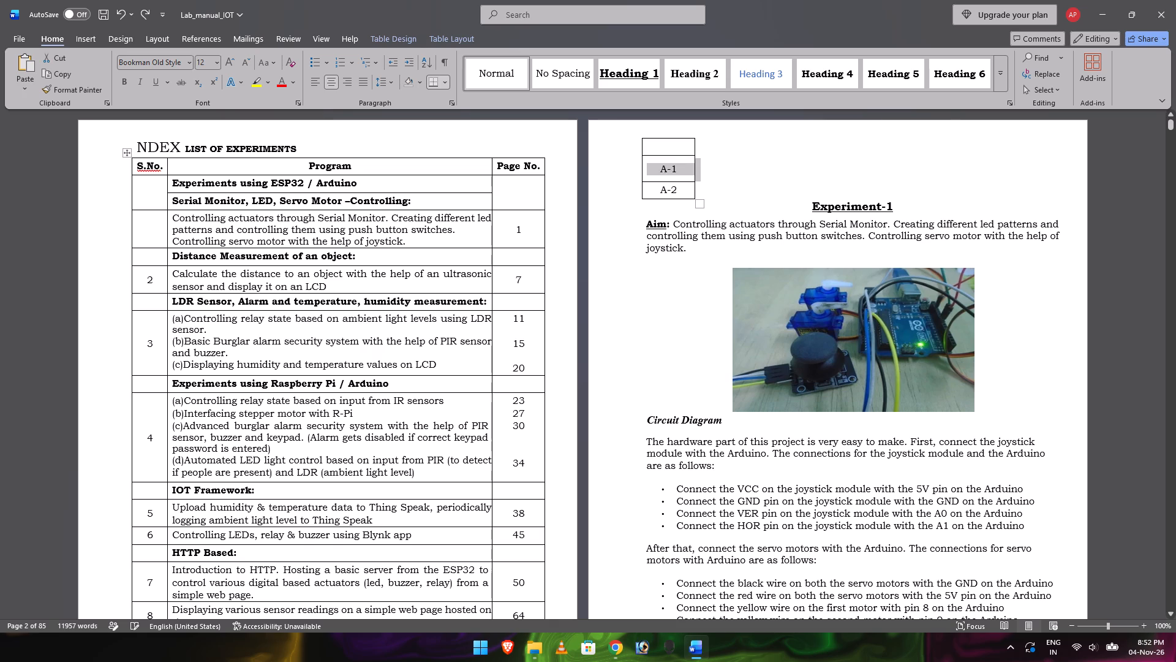
key(ctrl+z)
key(ctrl+z)
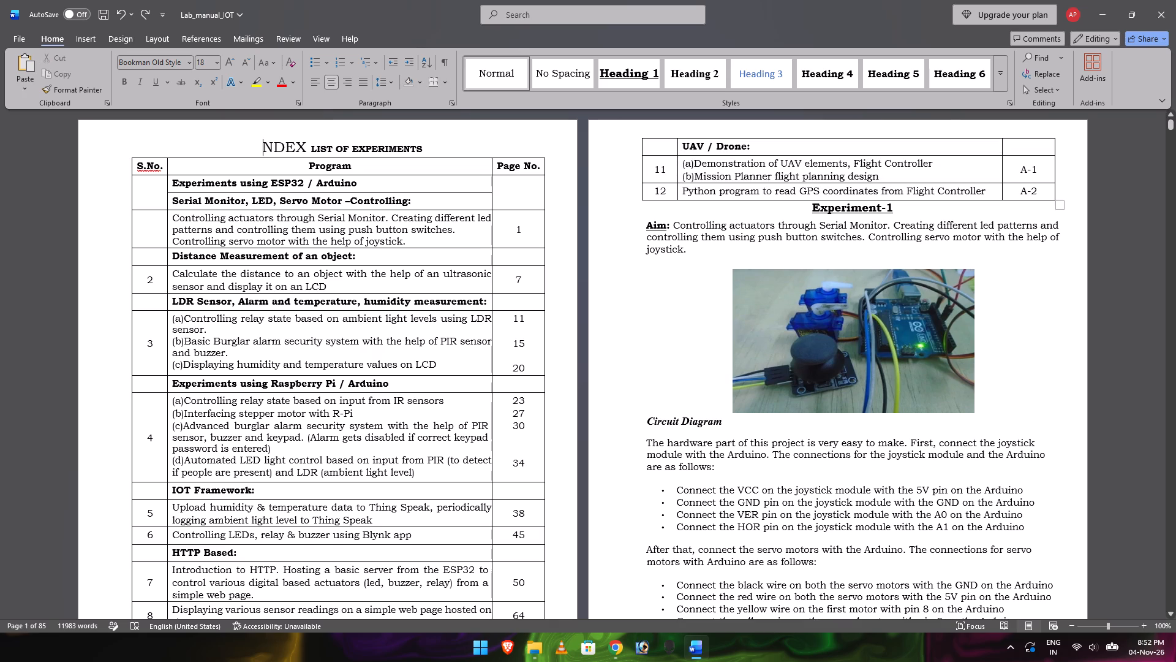
Select the LDR Sensor, Alarm and temperature, humidity measurement row in the index table and bring up its row editing options.
scroll(369, 235, down, 5)
scroll(371, 230, up, 4)
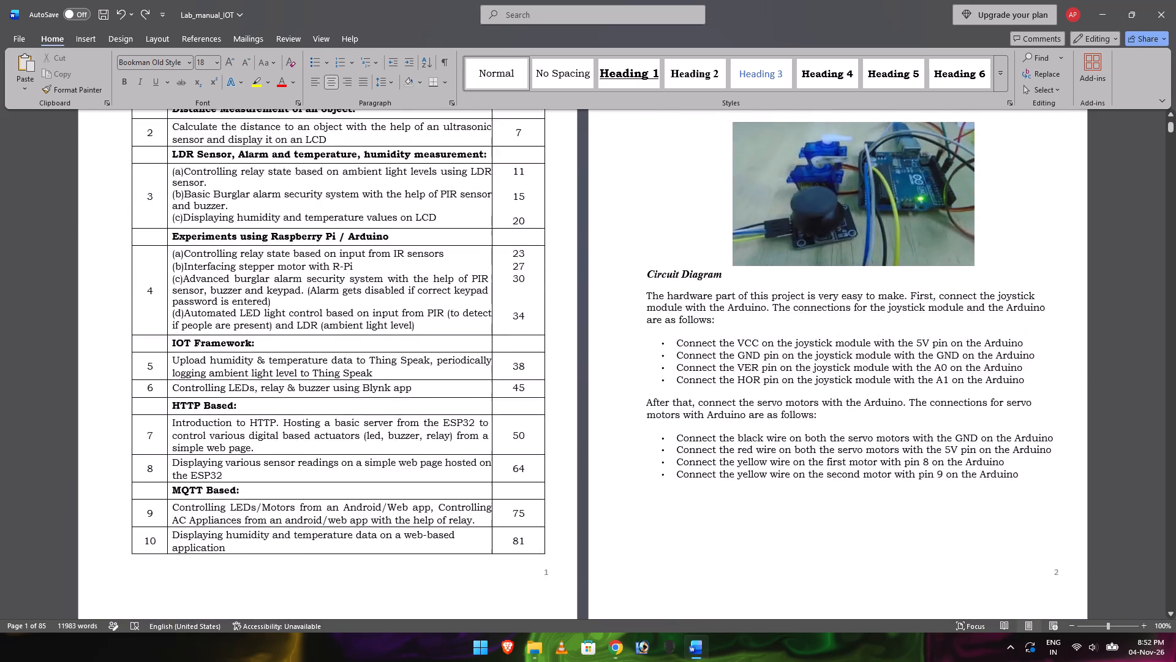
scroll(372, 230, up, 4)
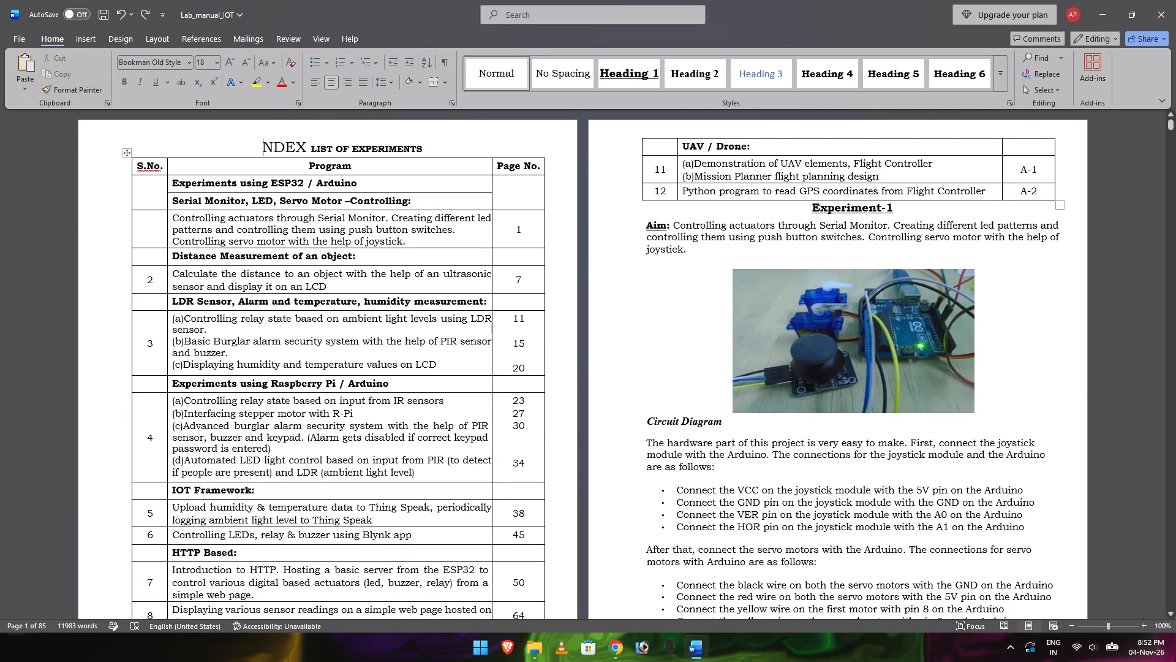
click(111, 211)
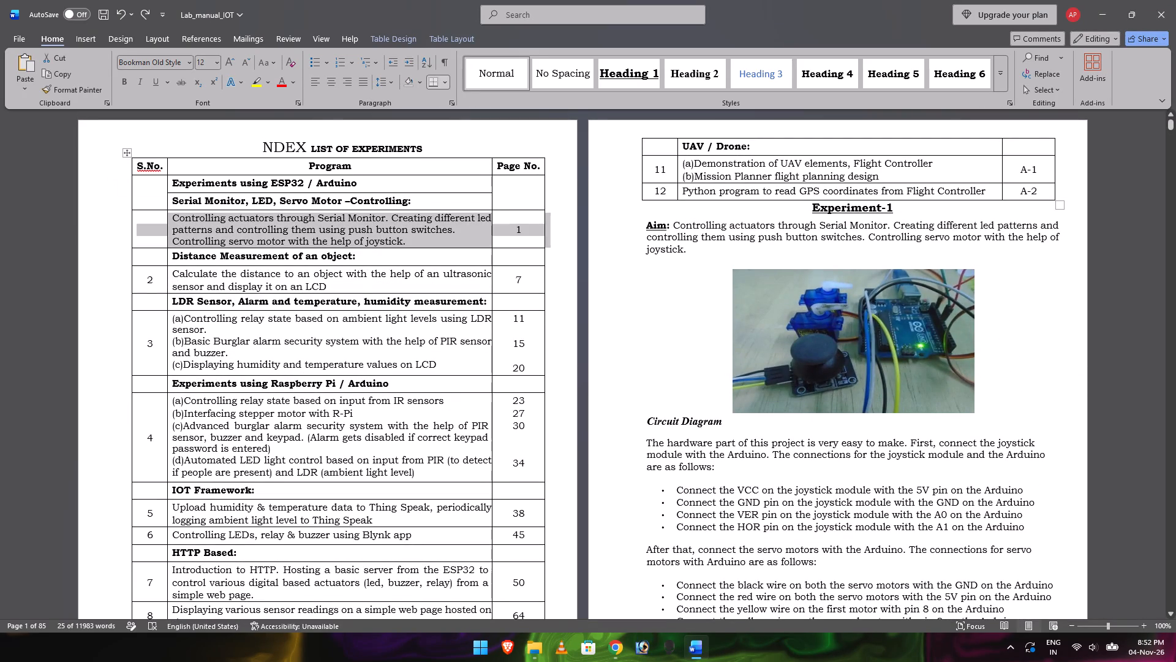
click(116, 294)
right_click(116, 294)
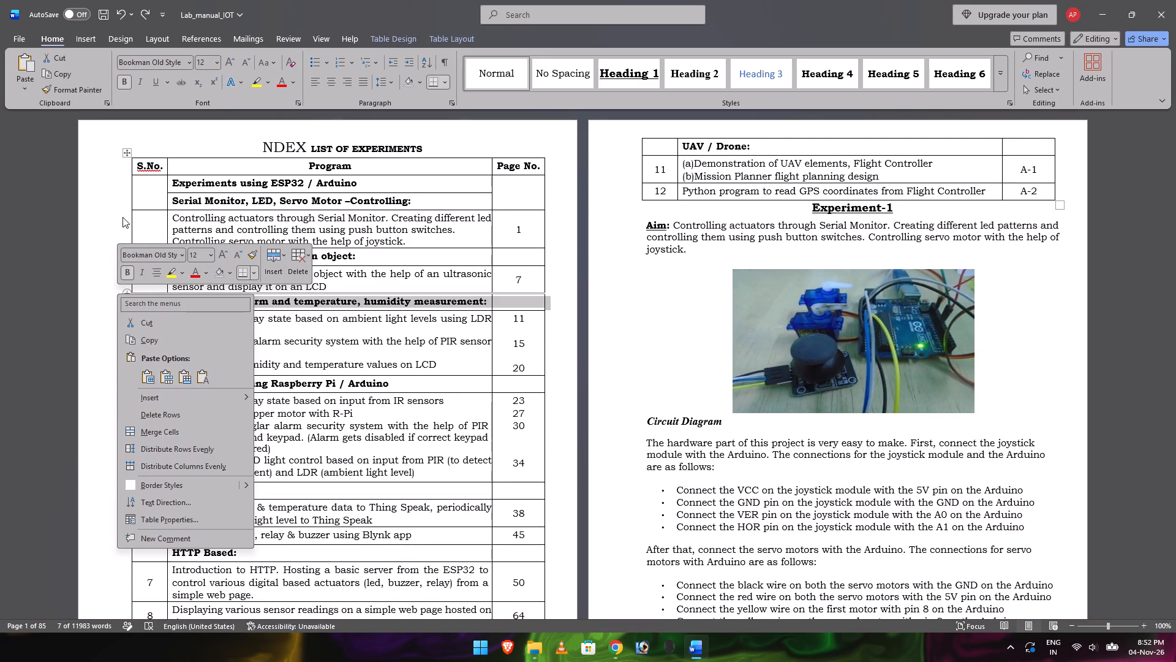
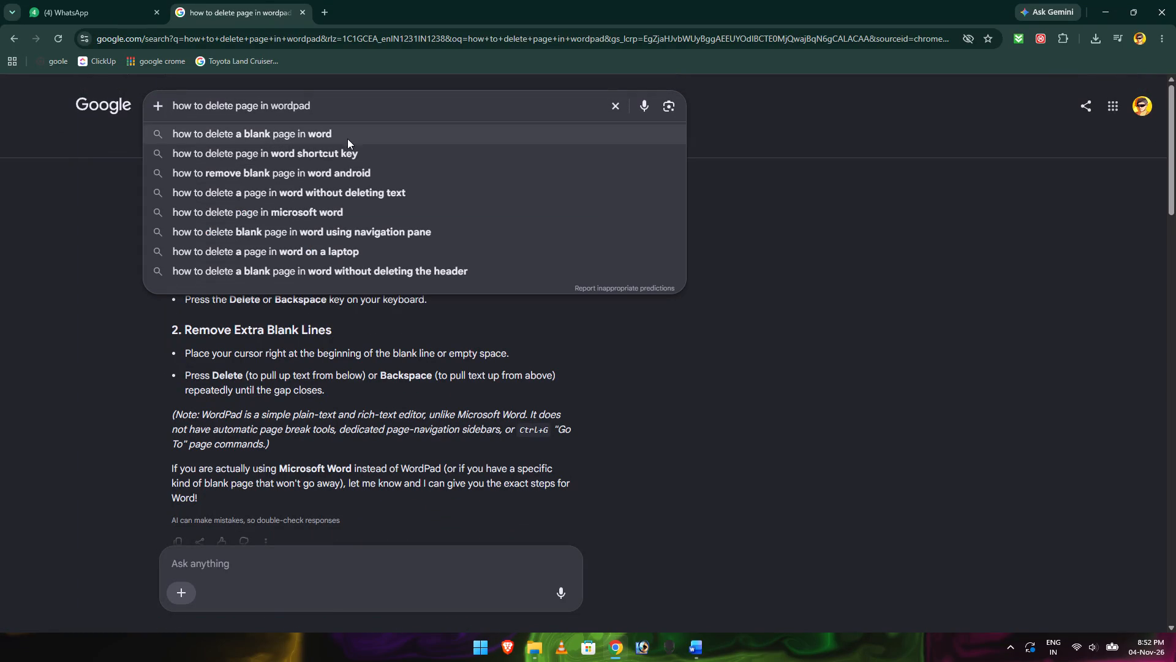
Search Google for how to delete page in word shortcut key.
click(347, 148)
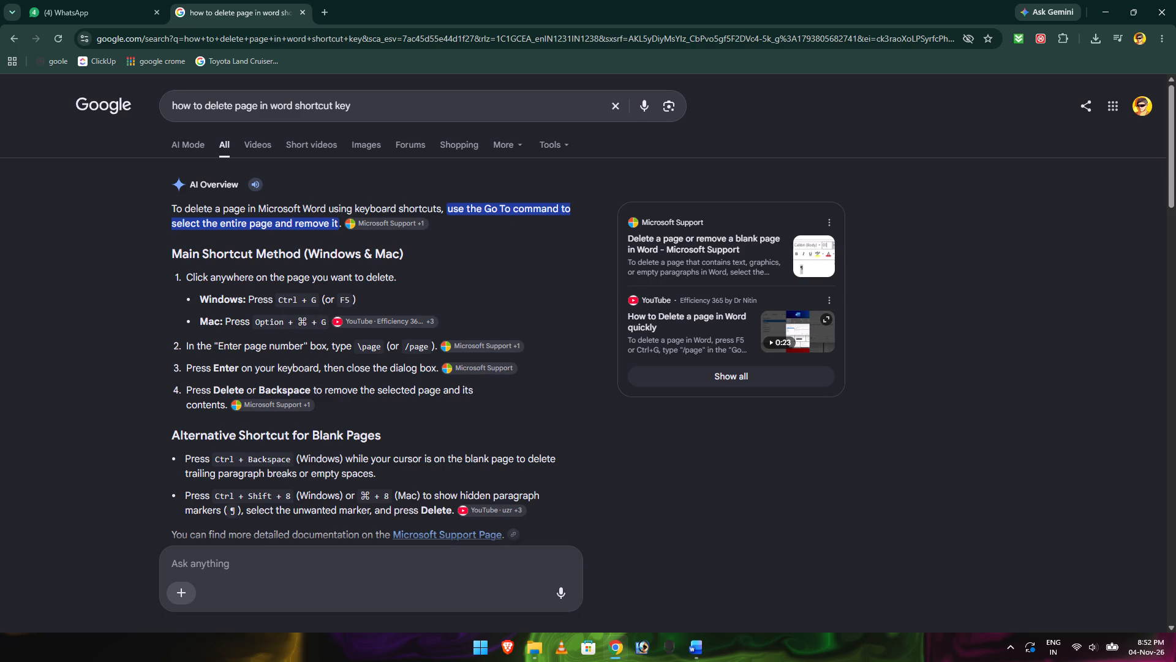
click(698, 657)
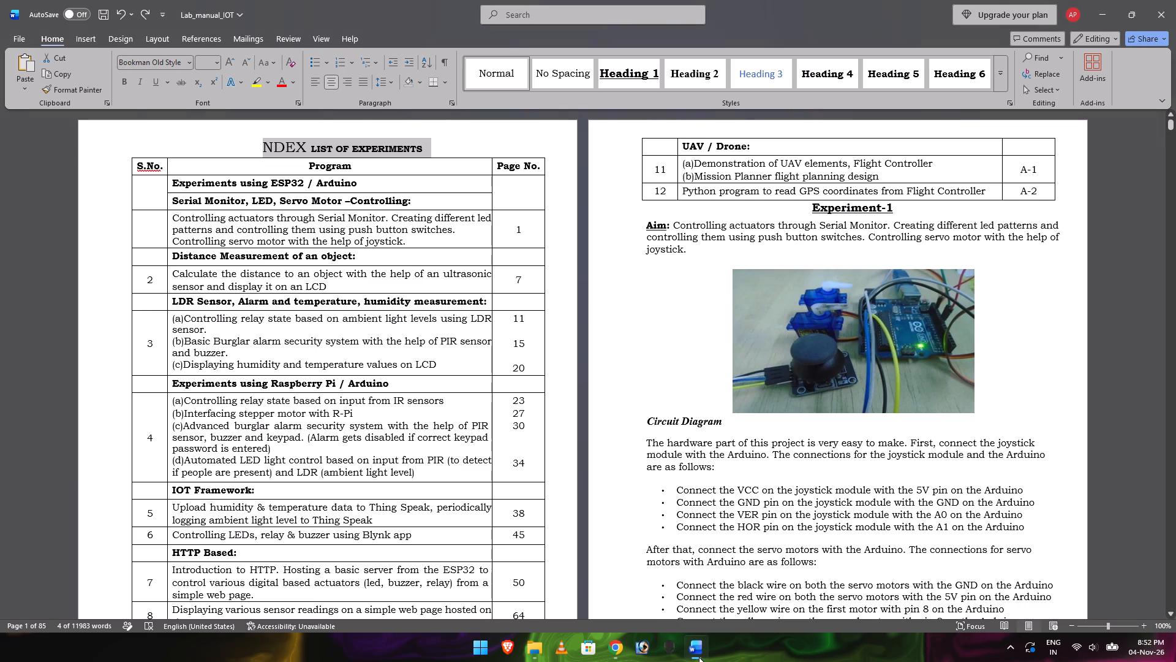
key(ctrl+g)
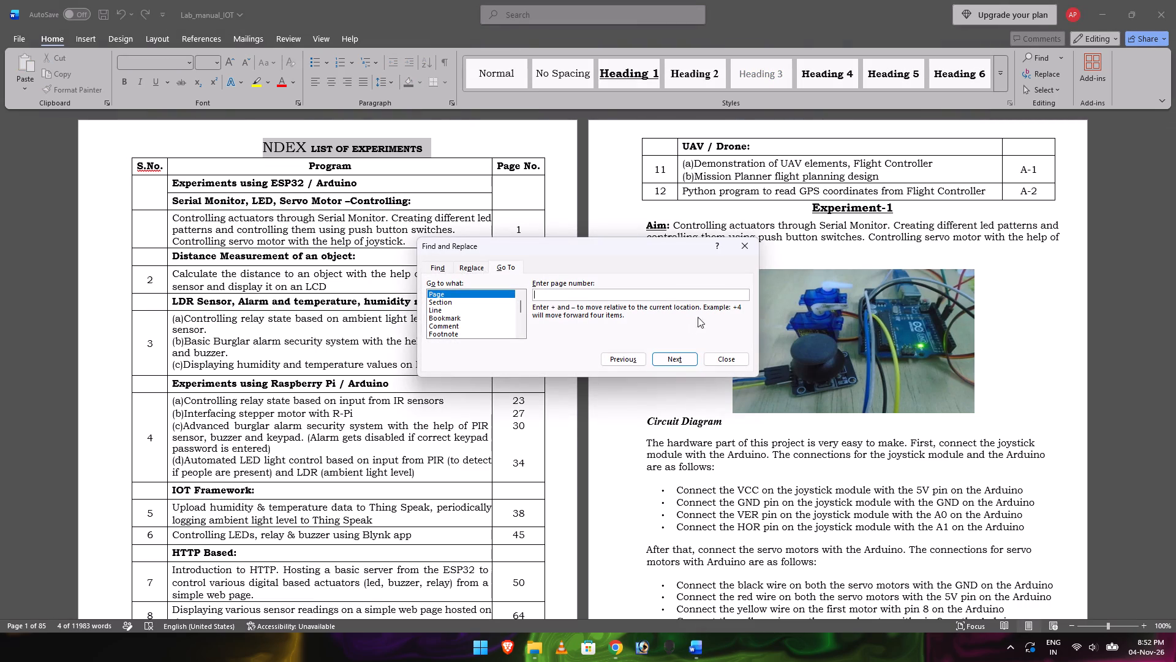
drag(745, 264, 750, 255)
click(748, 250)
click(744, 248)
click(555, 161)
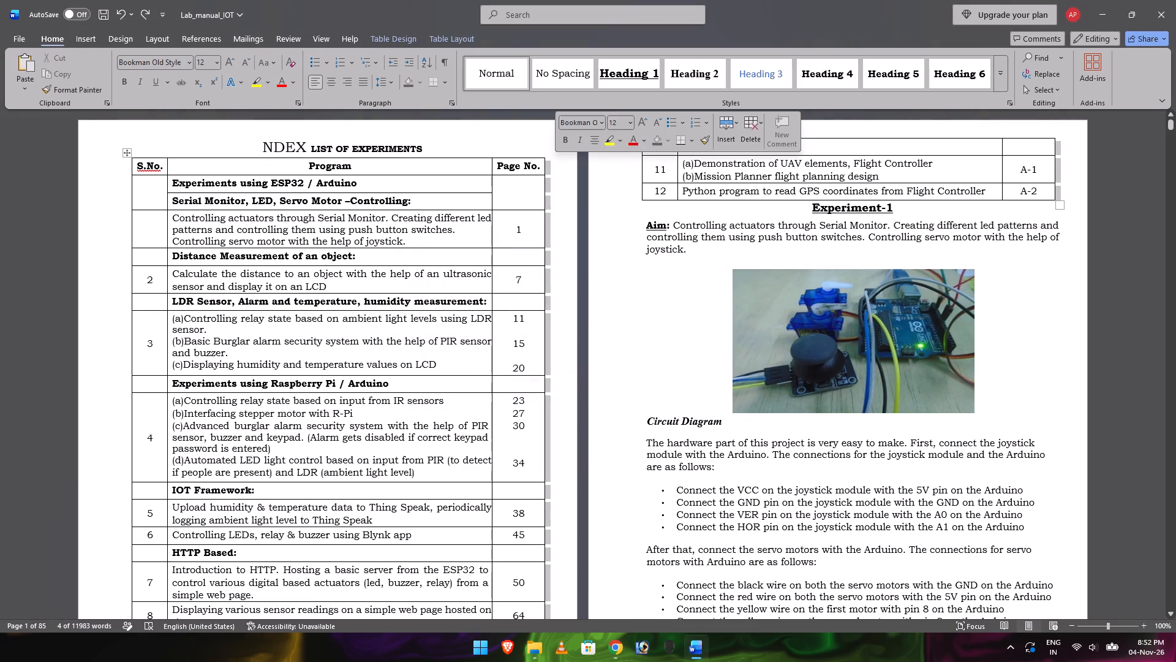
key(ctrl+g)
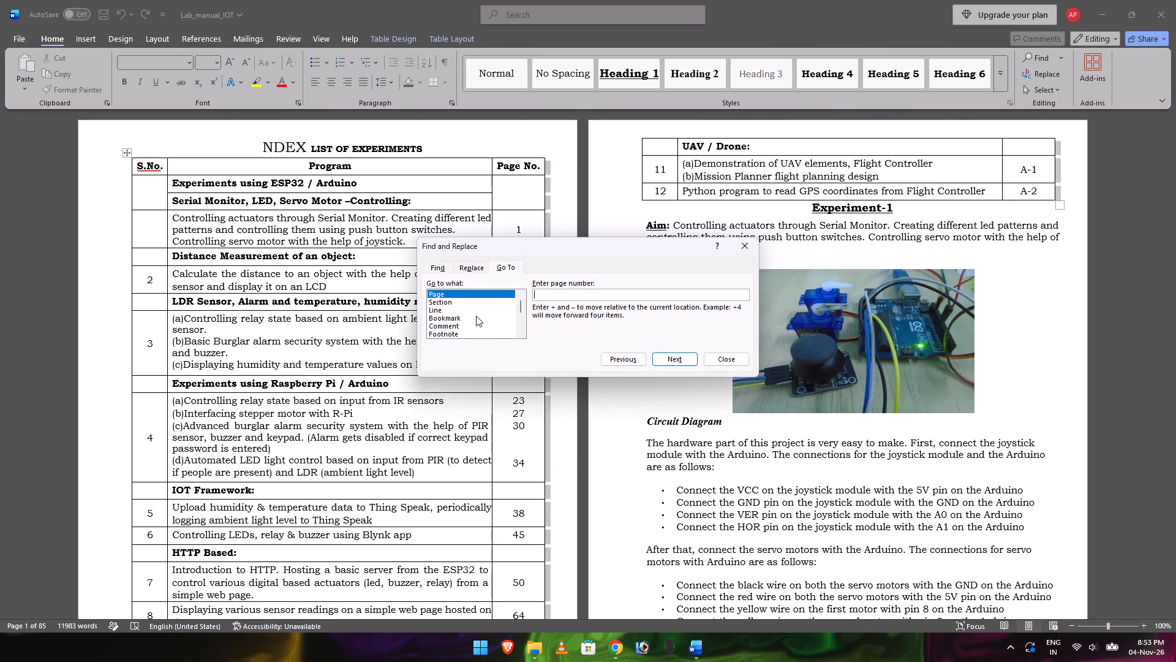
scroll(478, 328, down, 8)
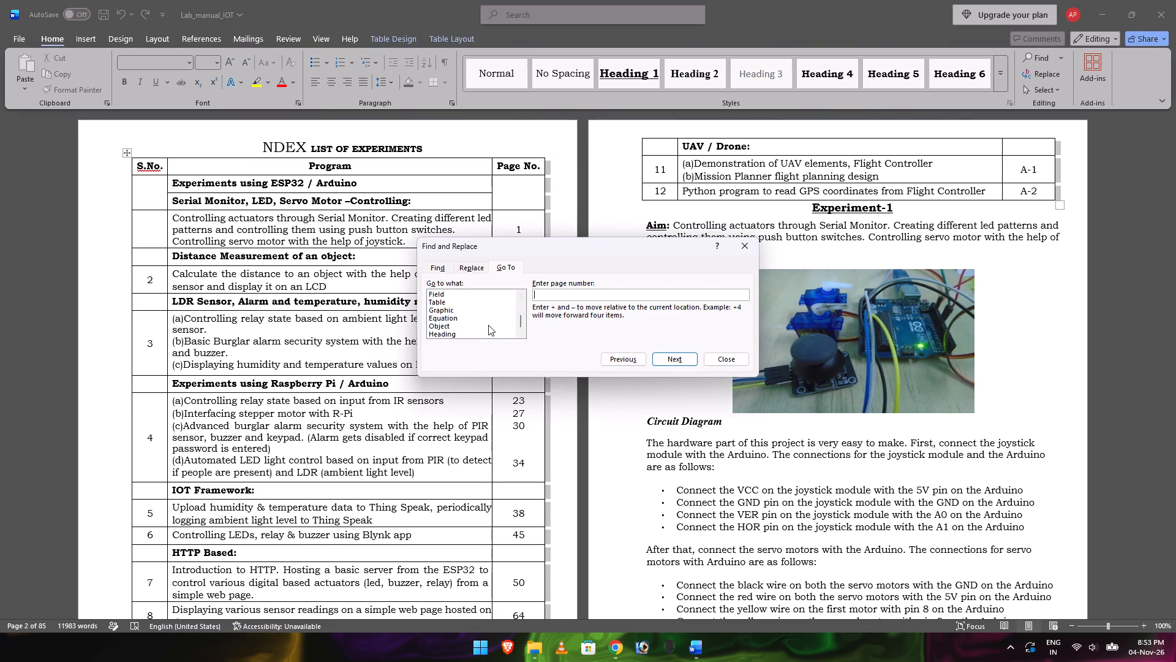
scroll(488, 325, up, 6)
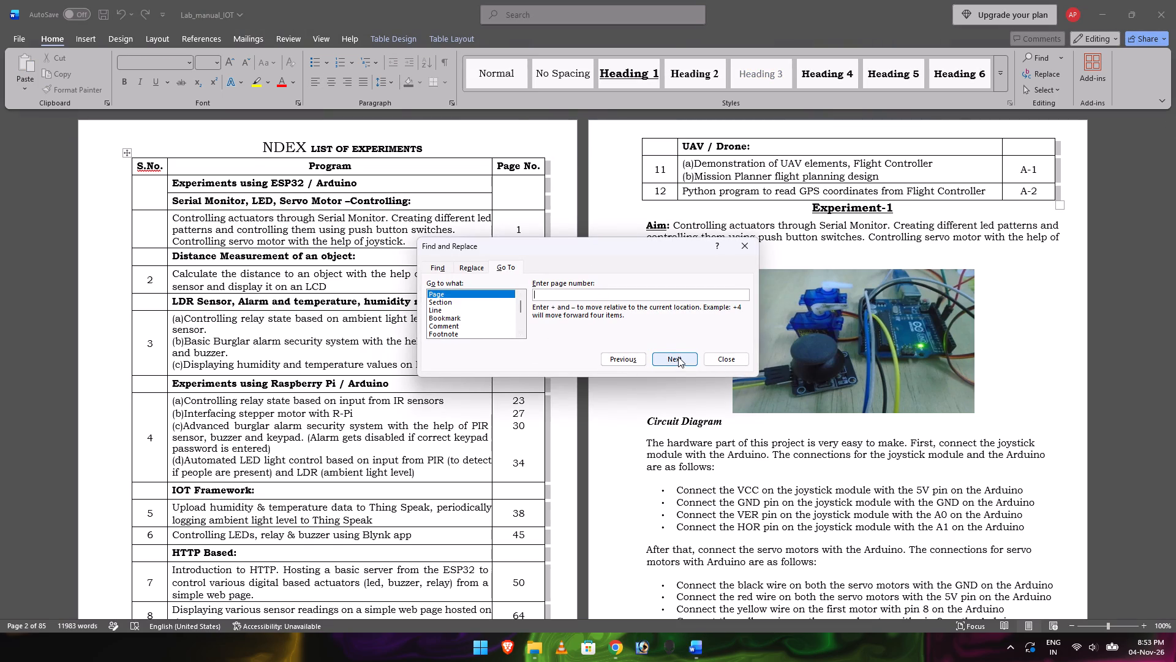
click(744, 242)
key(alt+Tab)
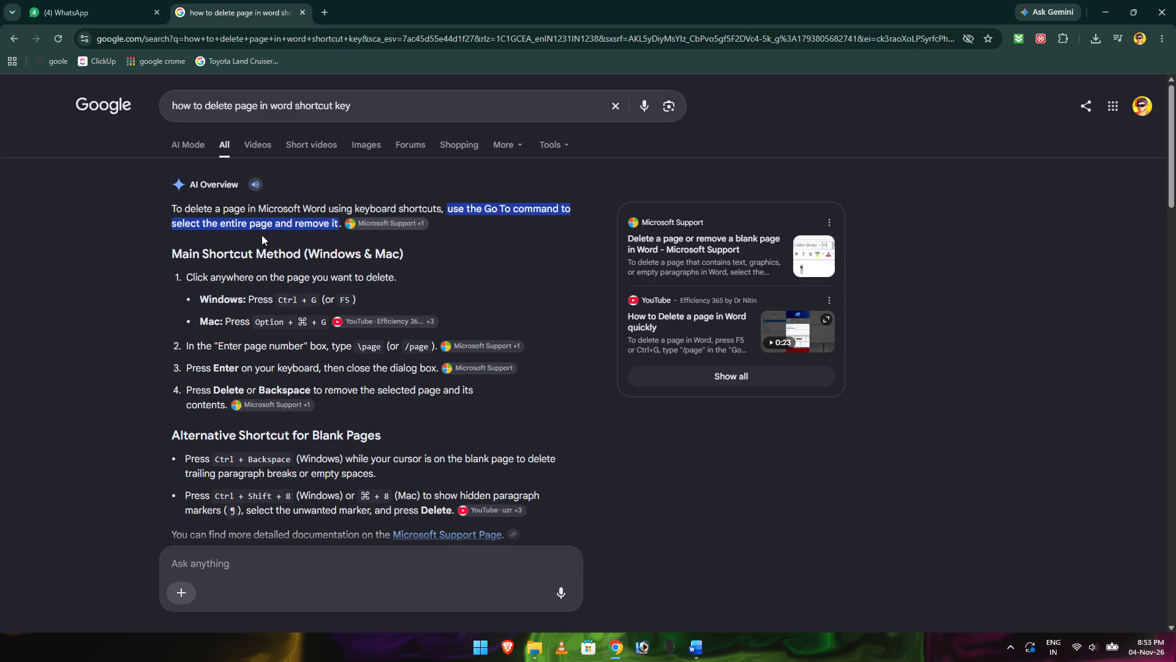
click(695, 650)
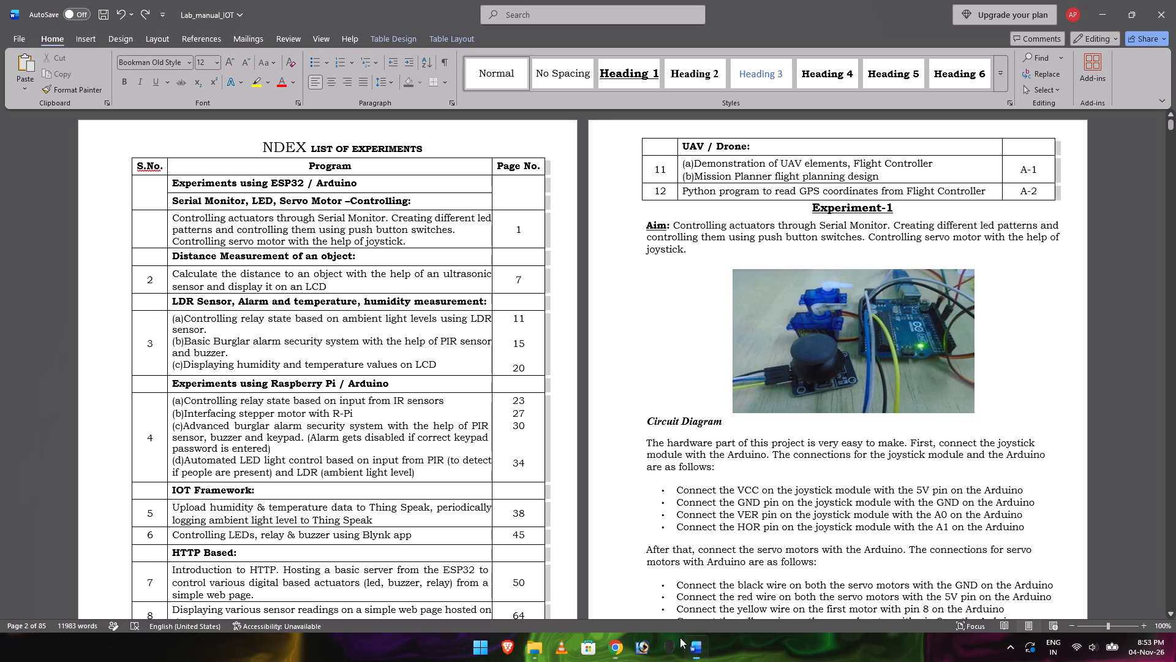
Delete the index heading and the first page's table rows, from the S.No. header row through experiment 10.
drag(110, 134, 396, 482)
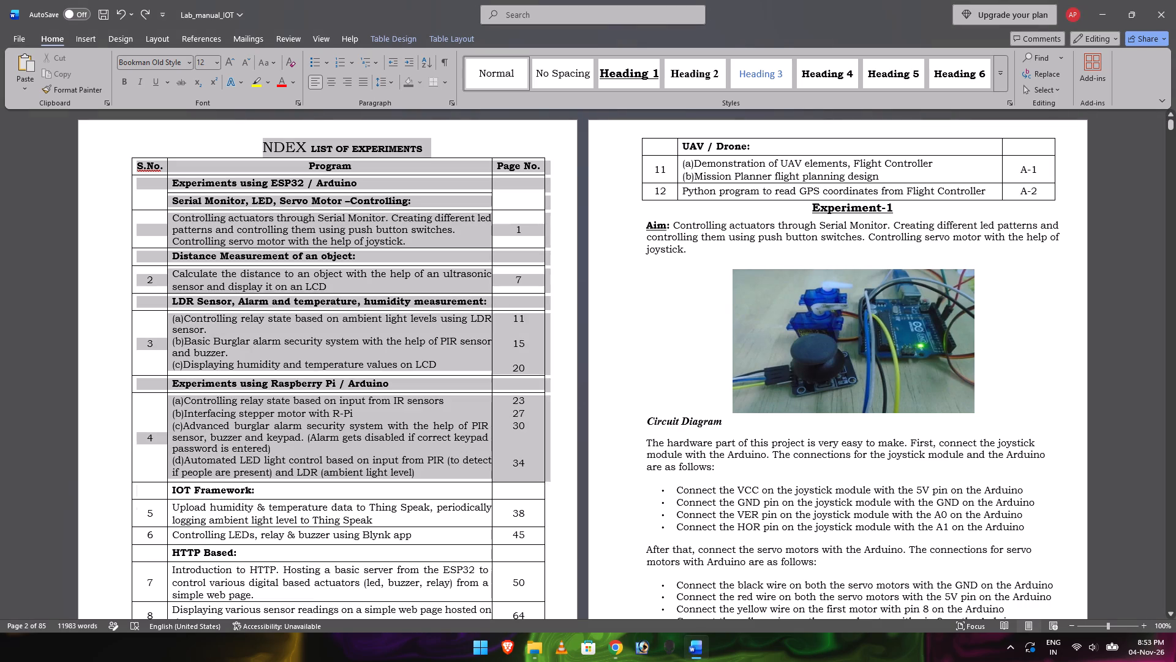
drag(396, 482, 534, 445)
scroll(438, 588, down, 2)
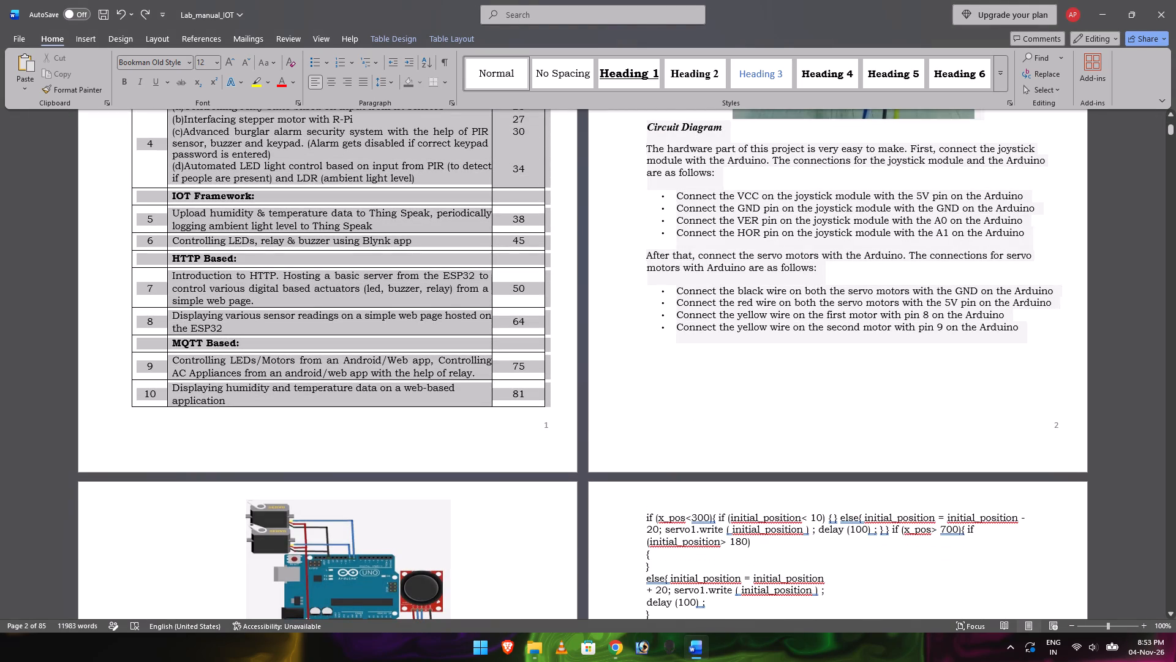
drag(534, 445, 538, 439)
key(Delete)
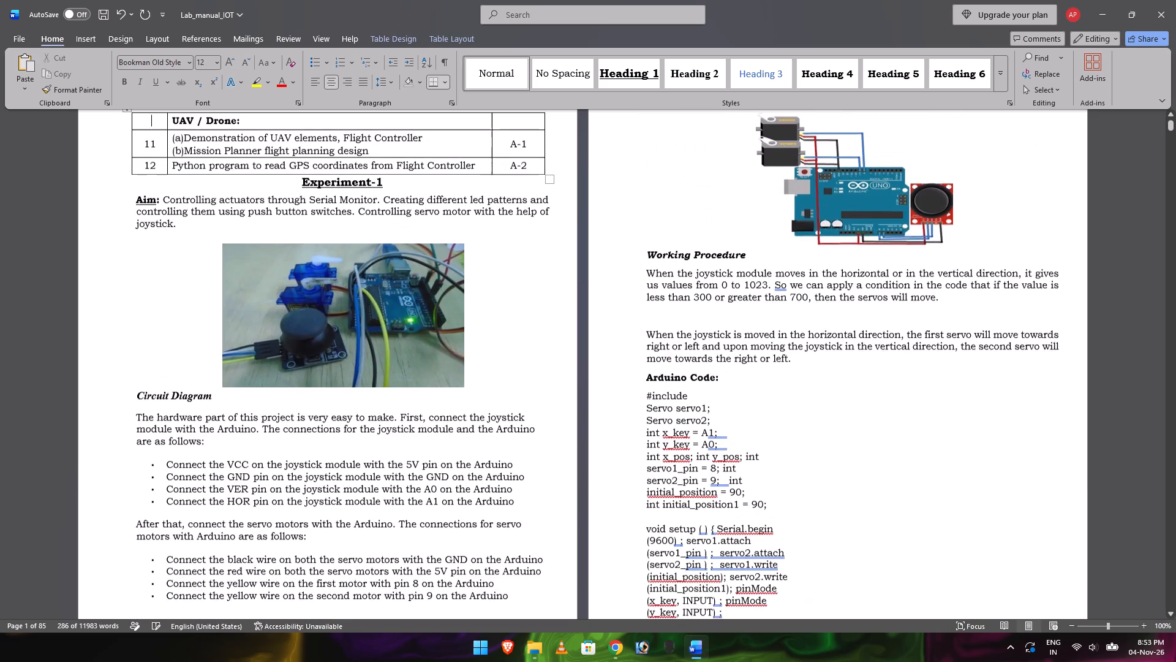
Clear the contents of the three remaining UAV / Drone rows in the index table.
scroll(538, 441, up, 4)
scroll(534, 351, up, 2)
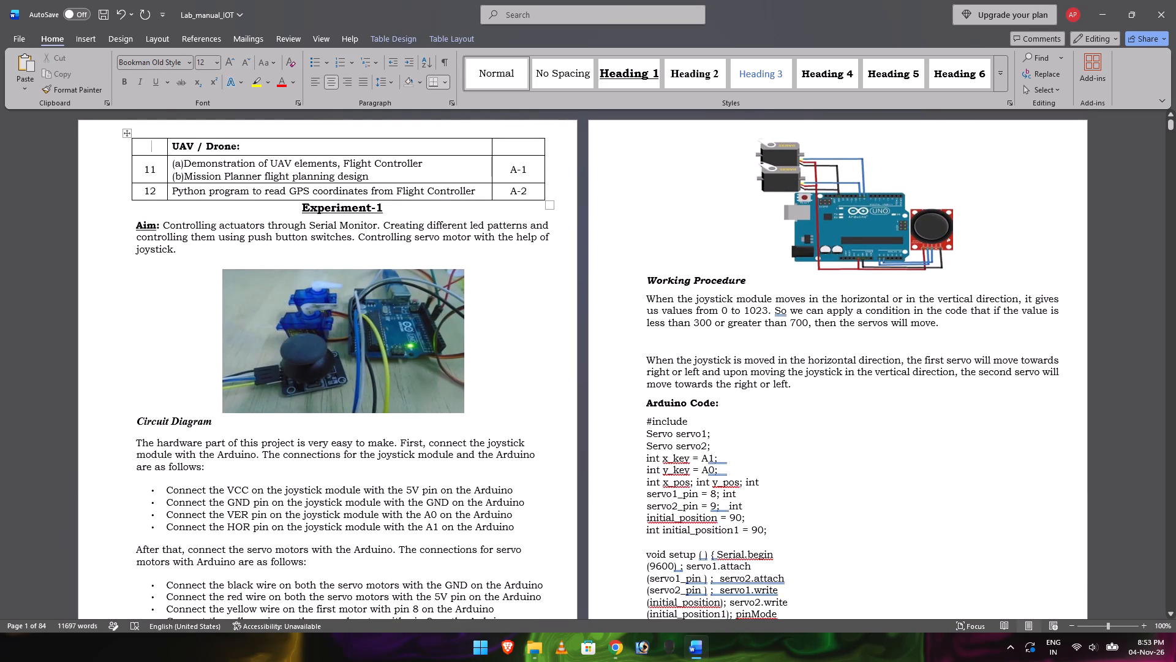
drag(111, 135, 402, 184)
key(Delete)
key(Delete)
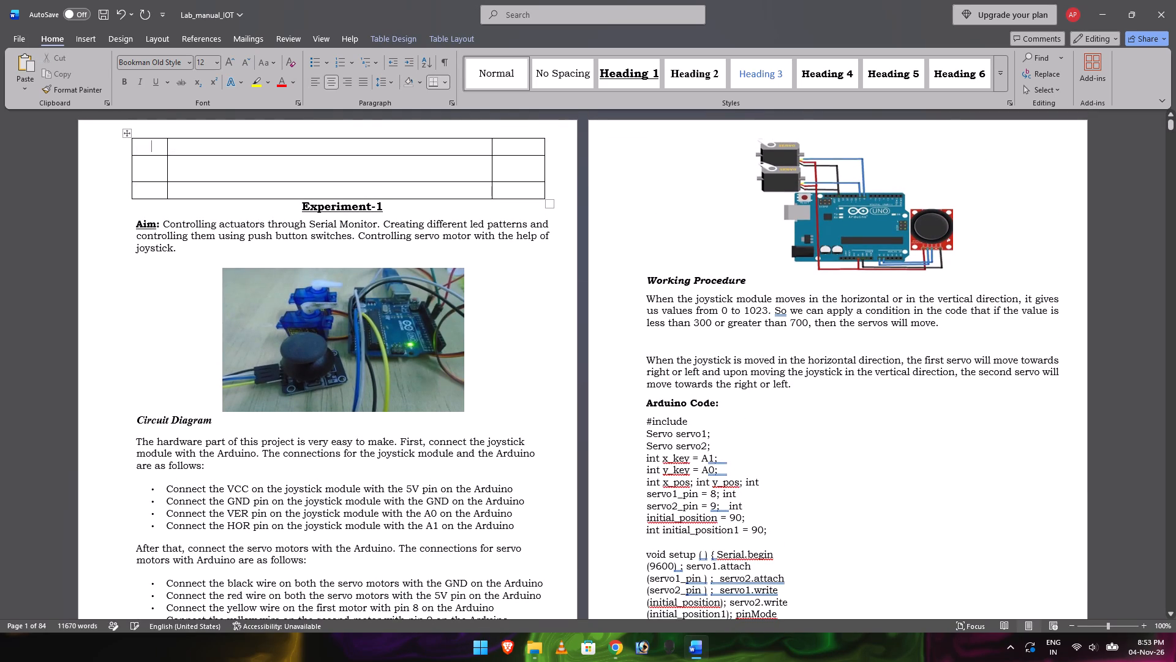
key(Delete)
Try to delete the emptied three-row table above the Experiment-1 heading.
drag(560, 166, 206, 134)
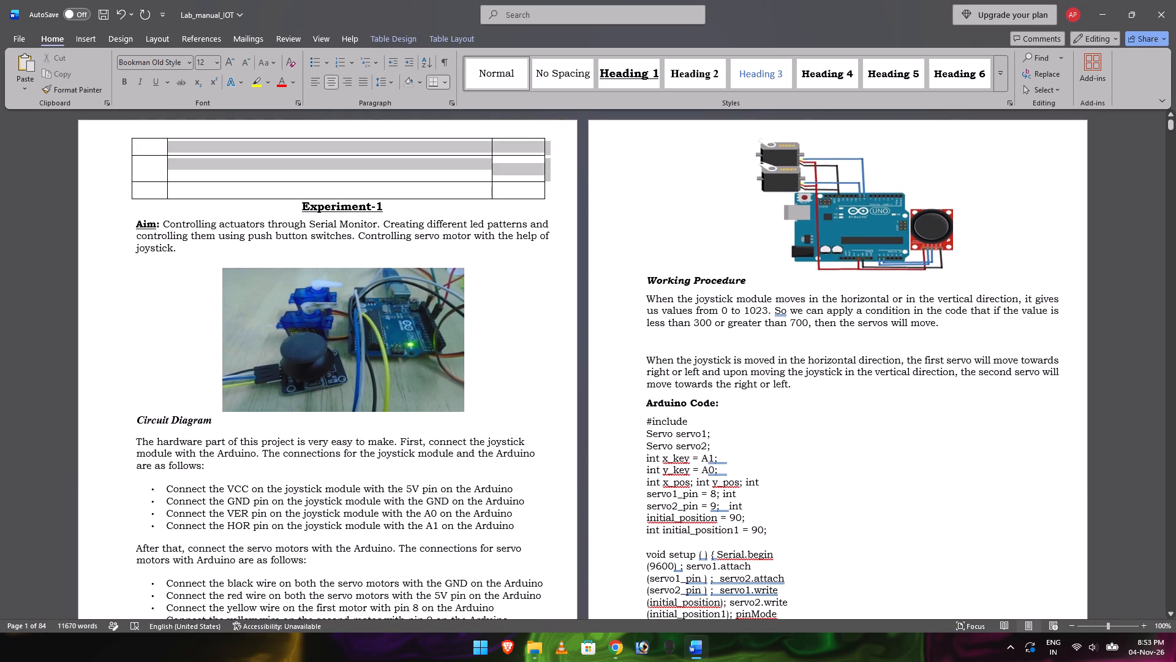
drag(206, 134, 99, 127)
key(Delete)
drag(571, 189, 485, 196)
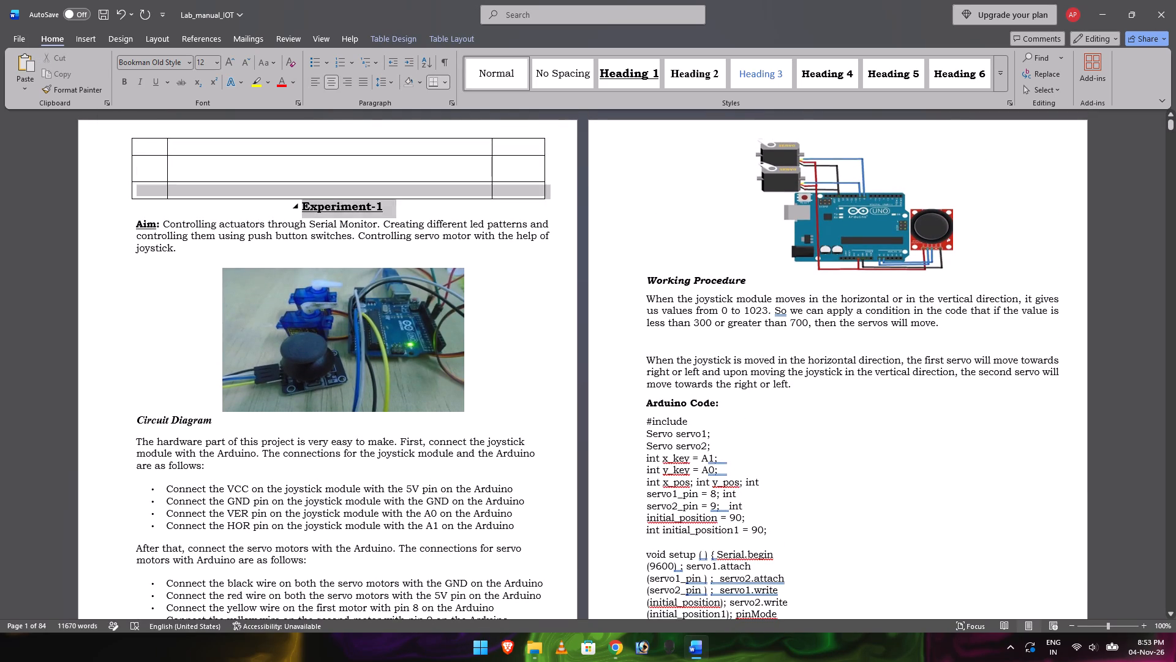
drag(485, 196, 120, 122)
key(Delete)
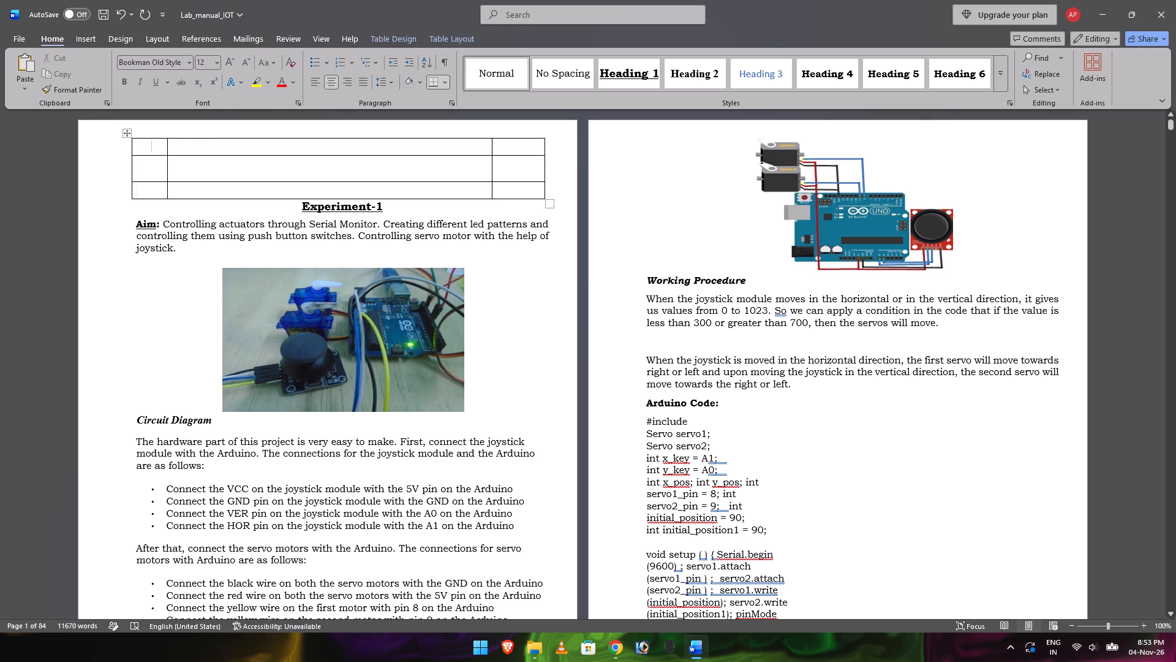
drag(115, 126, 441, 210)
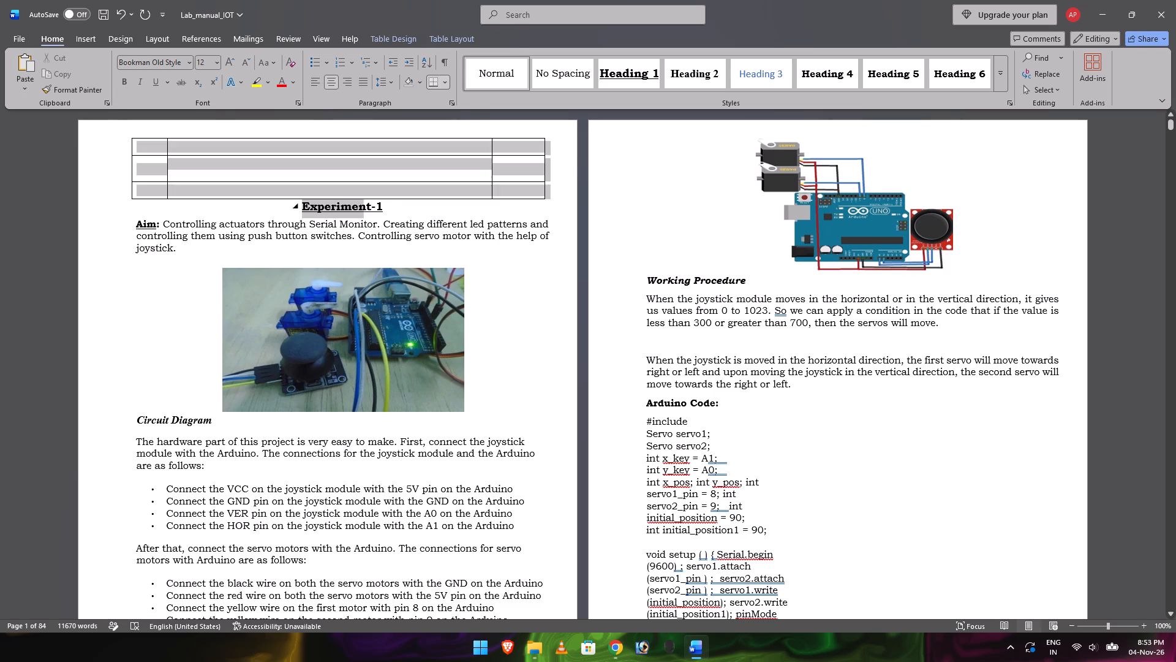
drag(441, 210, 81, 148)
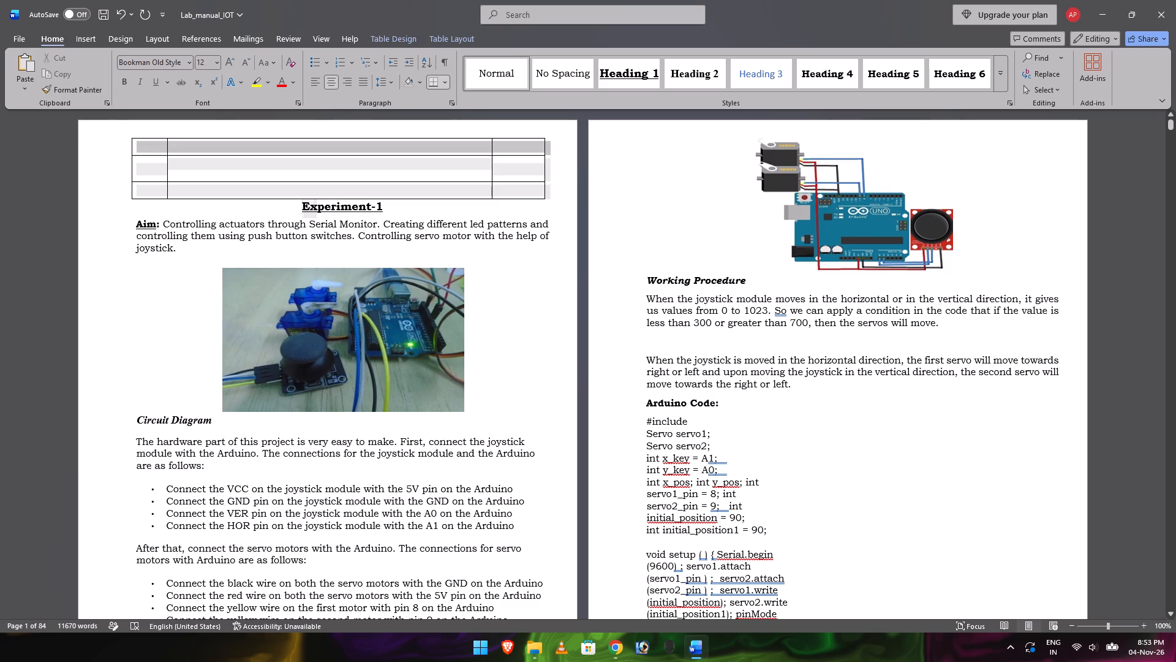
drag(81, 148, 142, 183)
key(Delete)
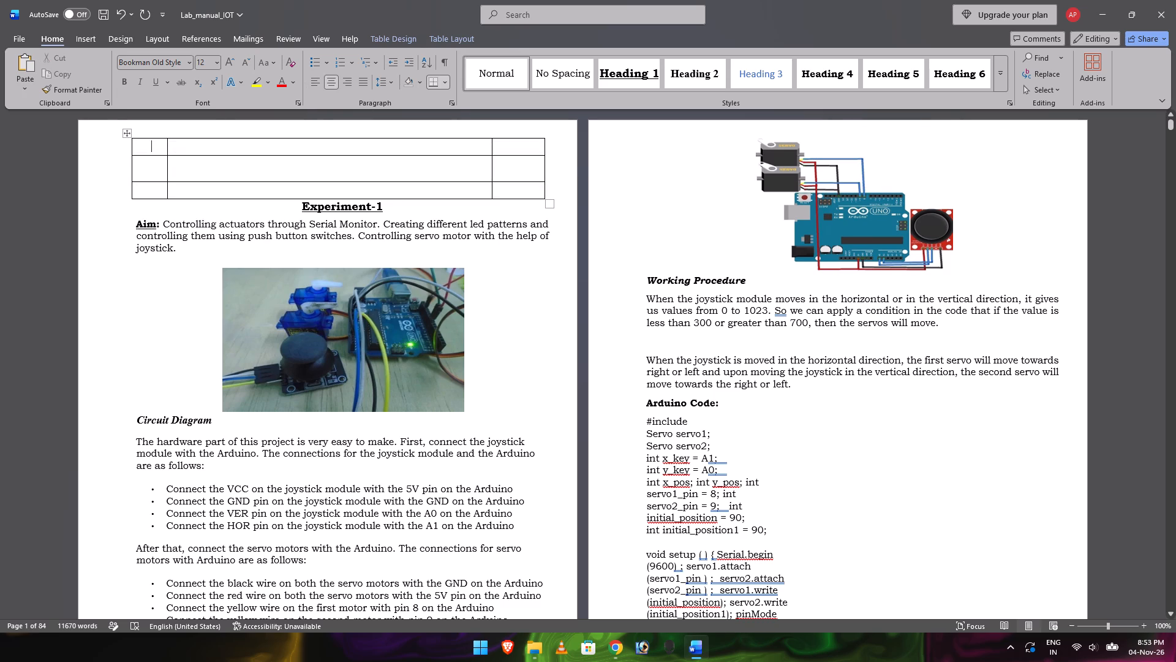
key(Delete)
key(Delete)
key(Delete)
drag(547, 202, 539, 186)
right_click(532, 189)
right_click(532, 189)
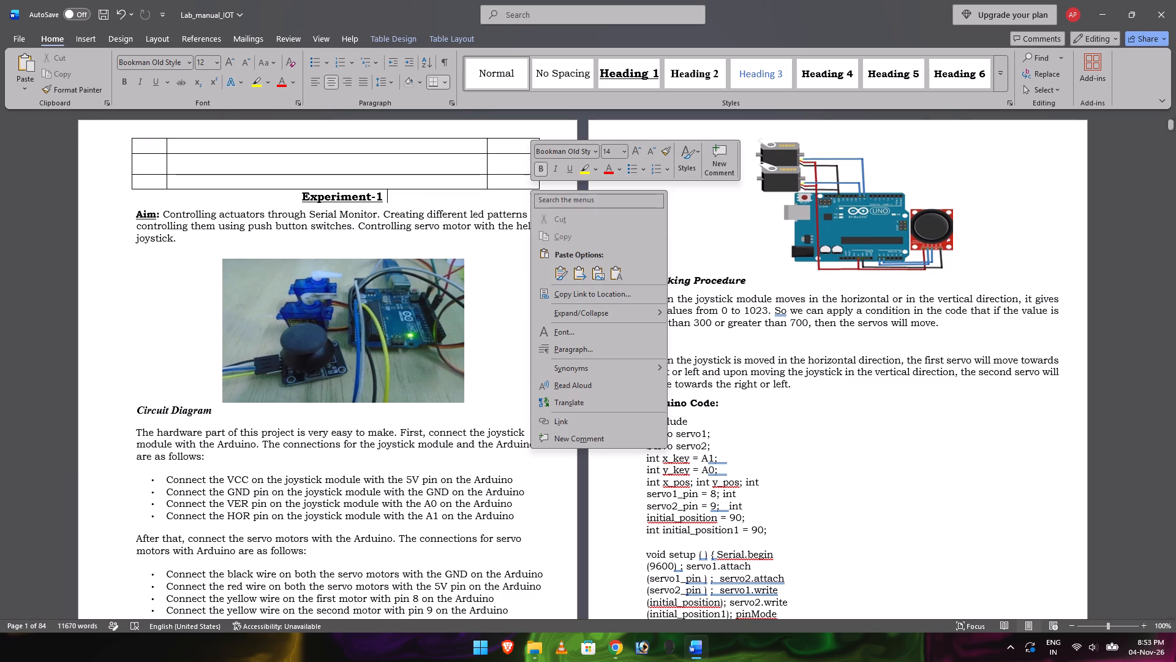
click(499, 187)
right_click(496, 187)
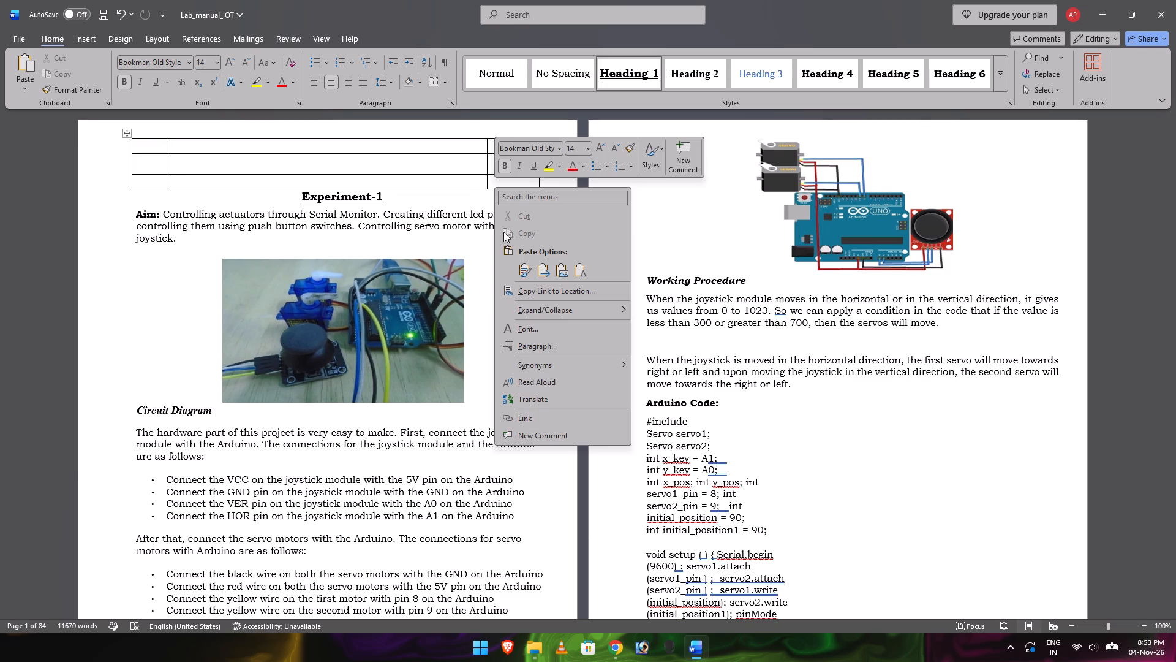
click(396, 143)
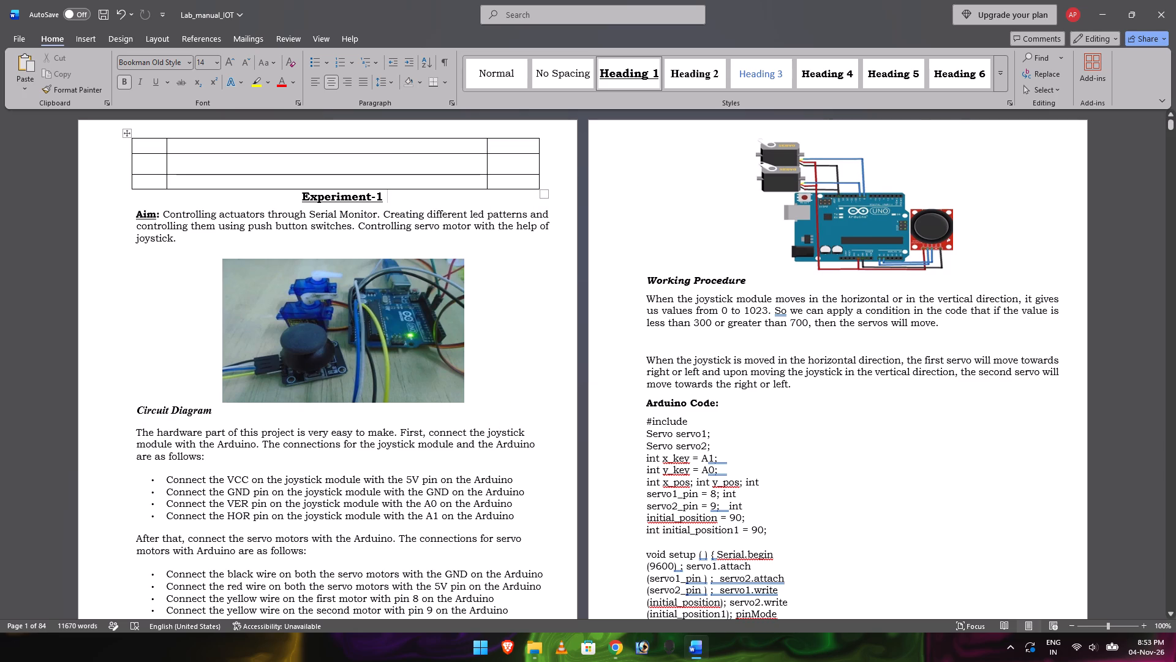
Cut the whole empty index table from above the Experiment-1 heading.
right_click(126, 134)
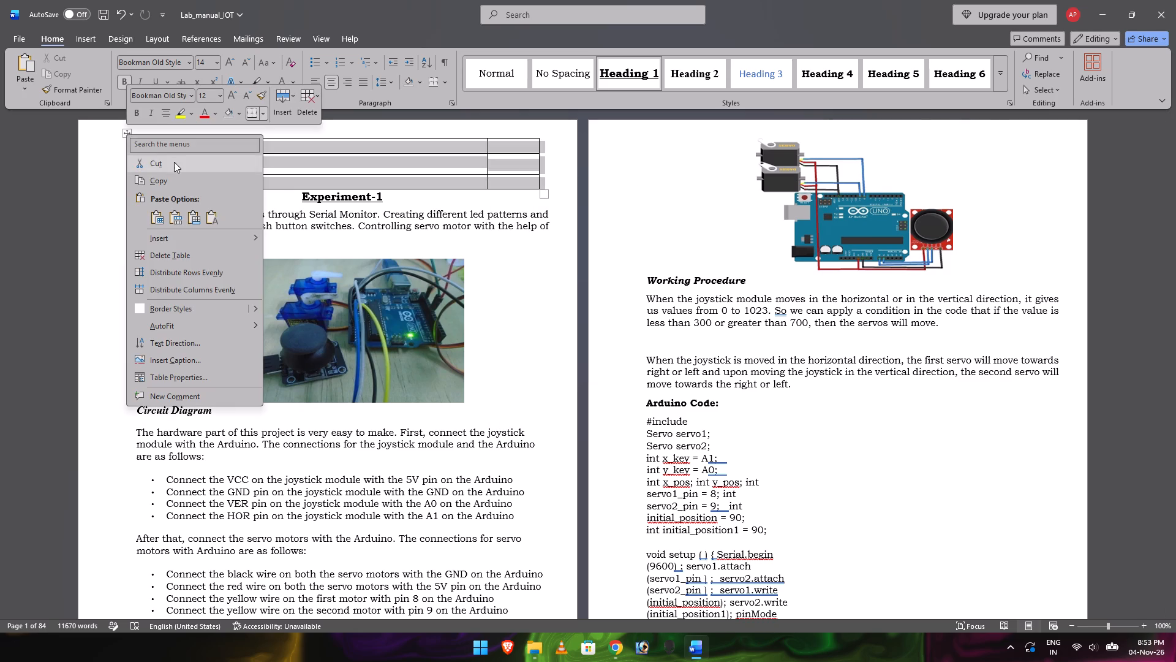
click(175, 162)
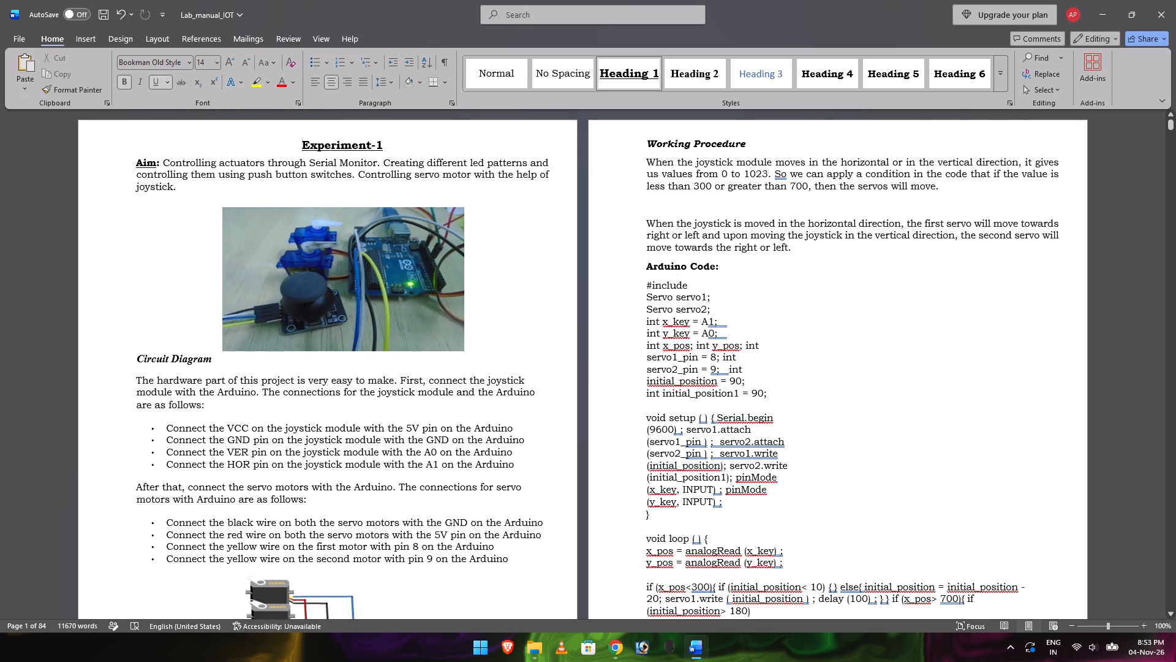
Insert two blank lines above the Experiment-1 heading.
key(Return)
key(Return)
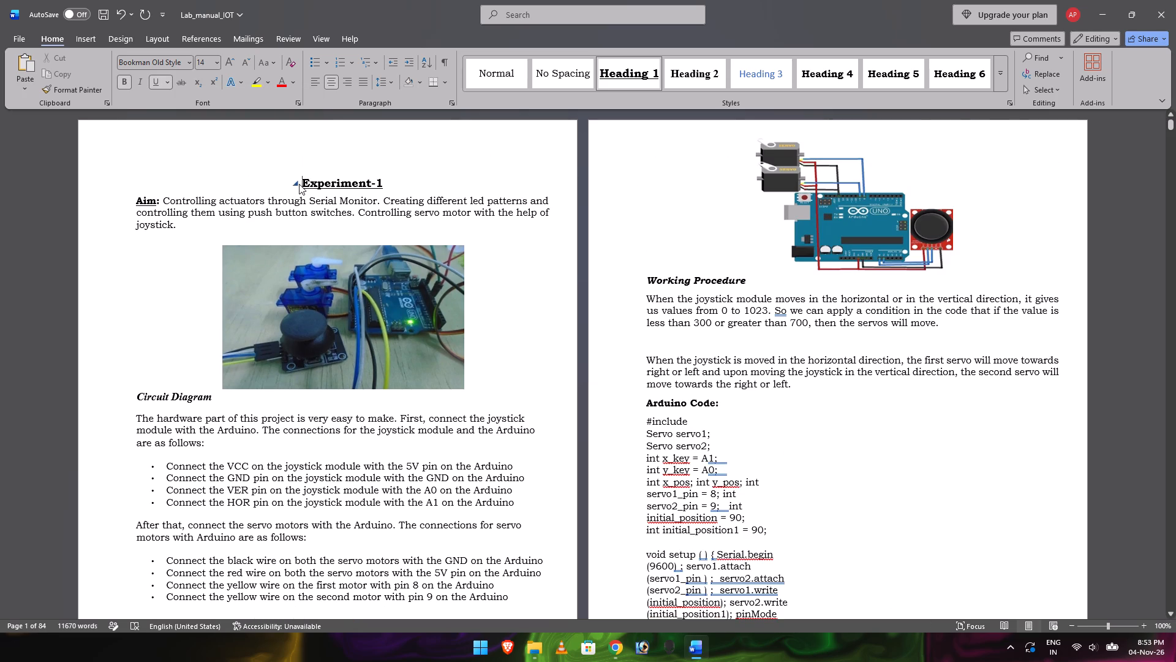
Delete all text on page 3, from the if (x_pos<300) code through the intinitial_position1=90; line of the Code Explanation.
scroll(605, 293, down, 5)
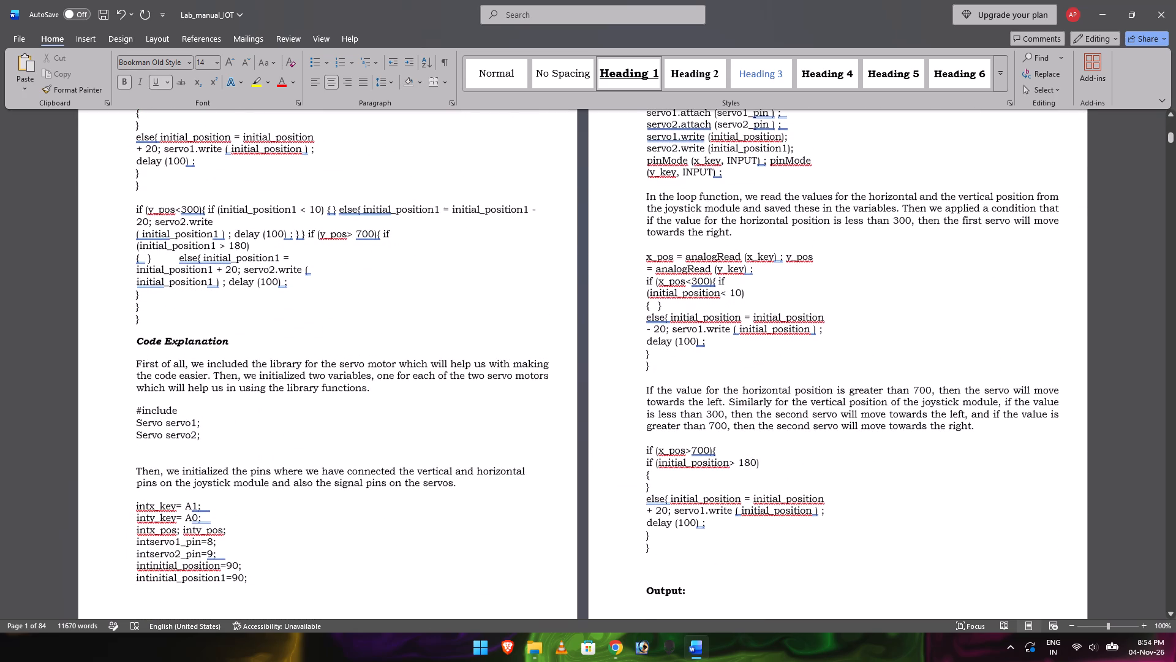
scroll(478, 327, up, 1)
drag(127, 221, 307, 279)
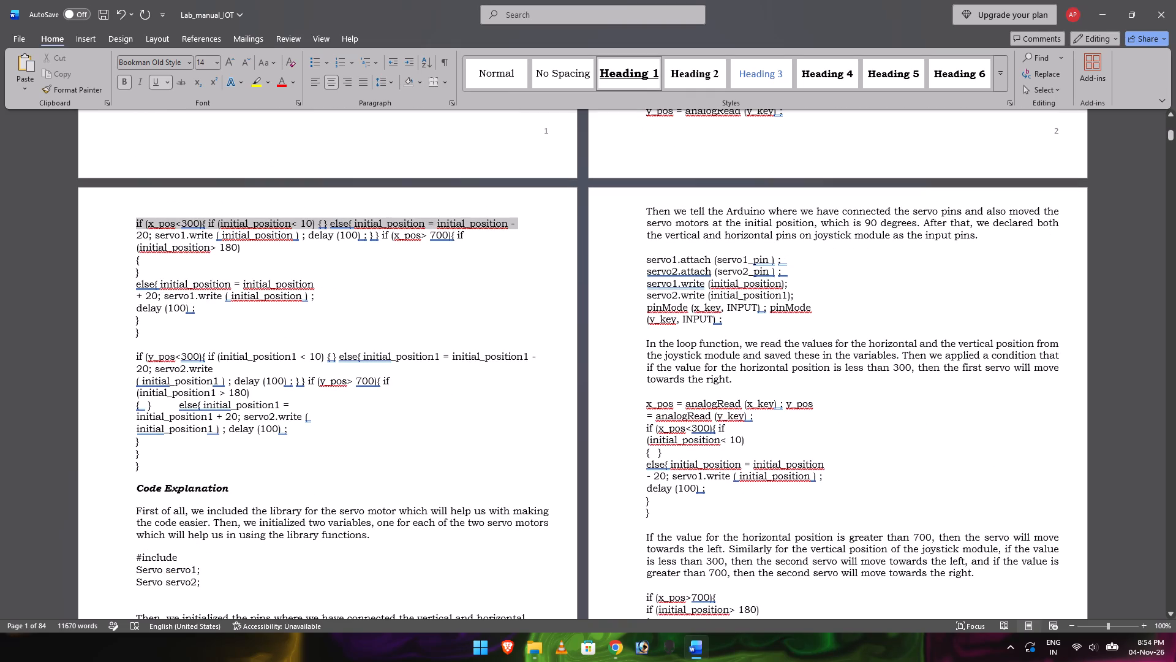
drag(307, 279, 476, 519)
scroll(471, 597, down, 1)
scroll(476, 519, down, 1)
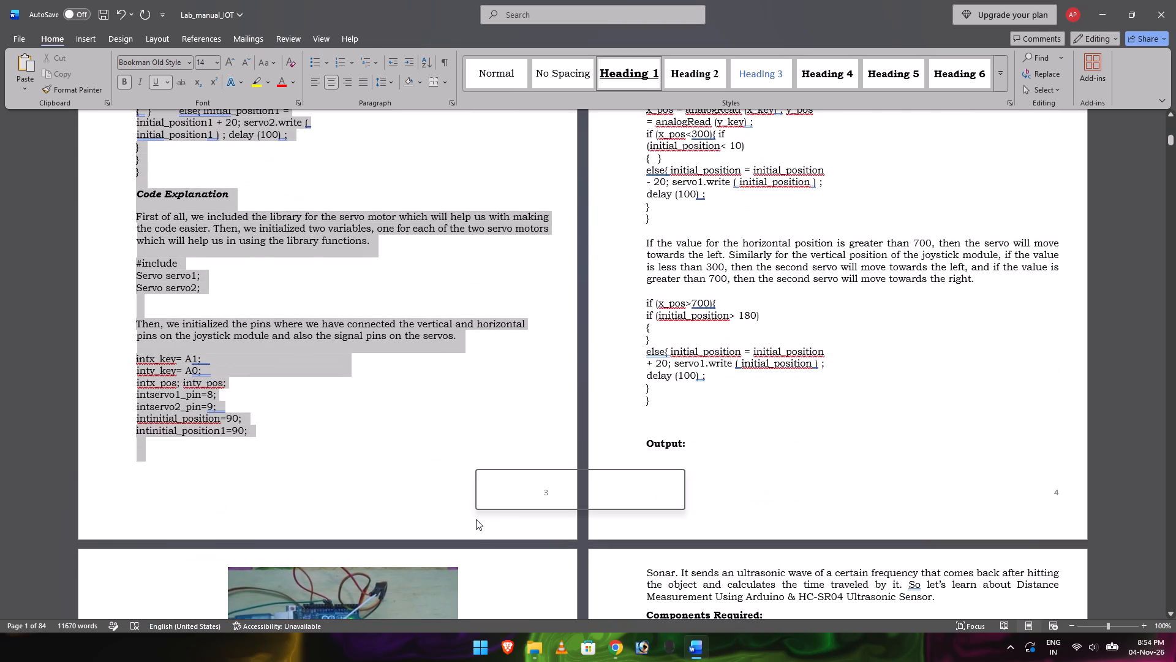
key(Delete)
Delete the text of the Experiment-1 page that begins with "Then we tell the Arduino", ahead of the output photo.
scroll(502, 428, up, 3)
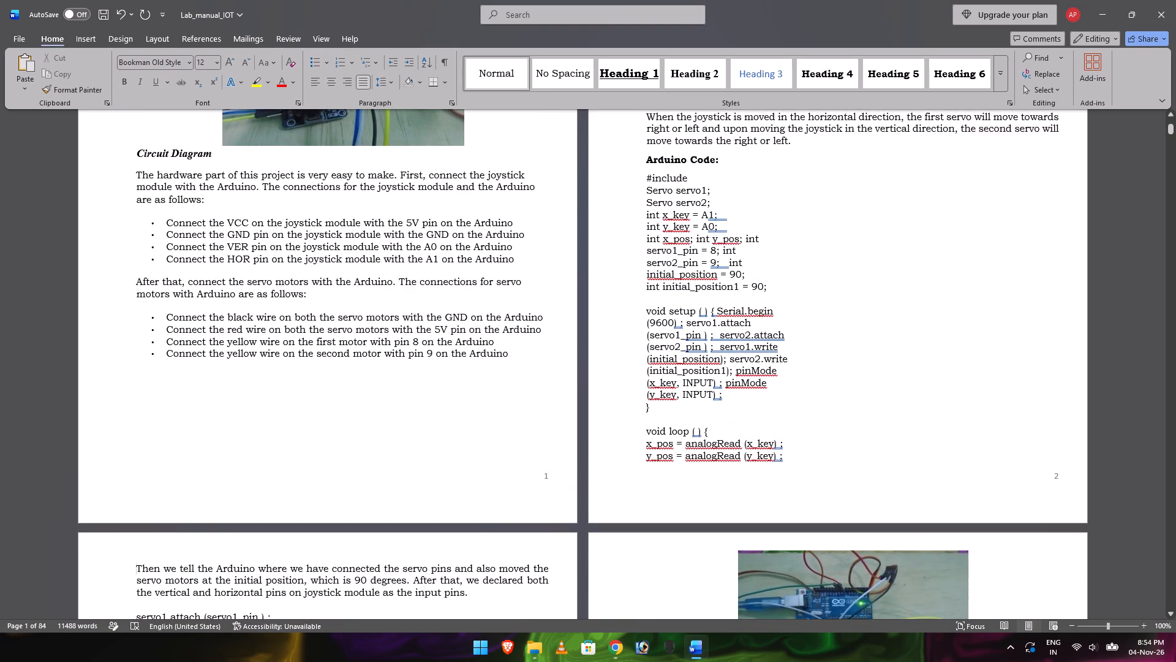
scroll(503, 424, down, 1)
scroll(503, 424, up, 2)
scroll(503, 424, down, 3)
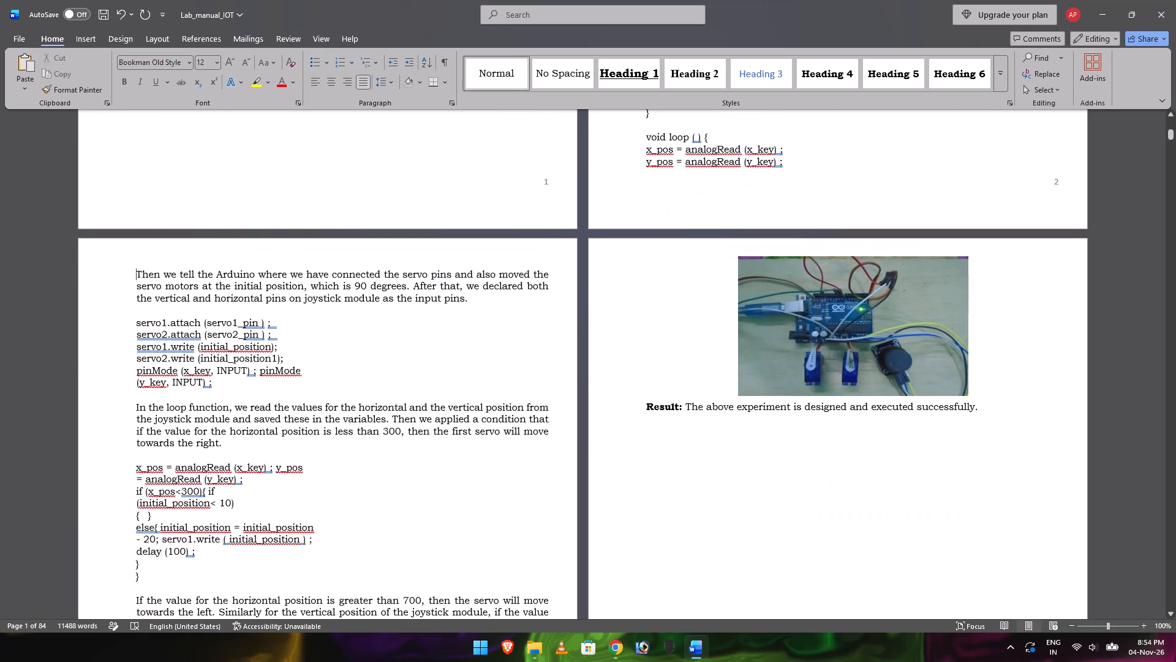
drag(131, 273, 396, 446)
scroll(390, 453, down, 3)
key(Delete)
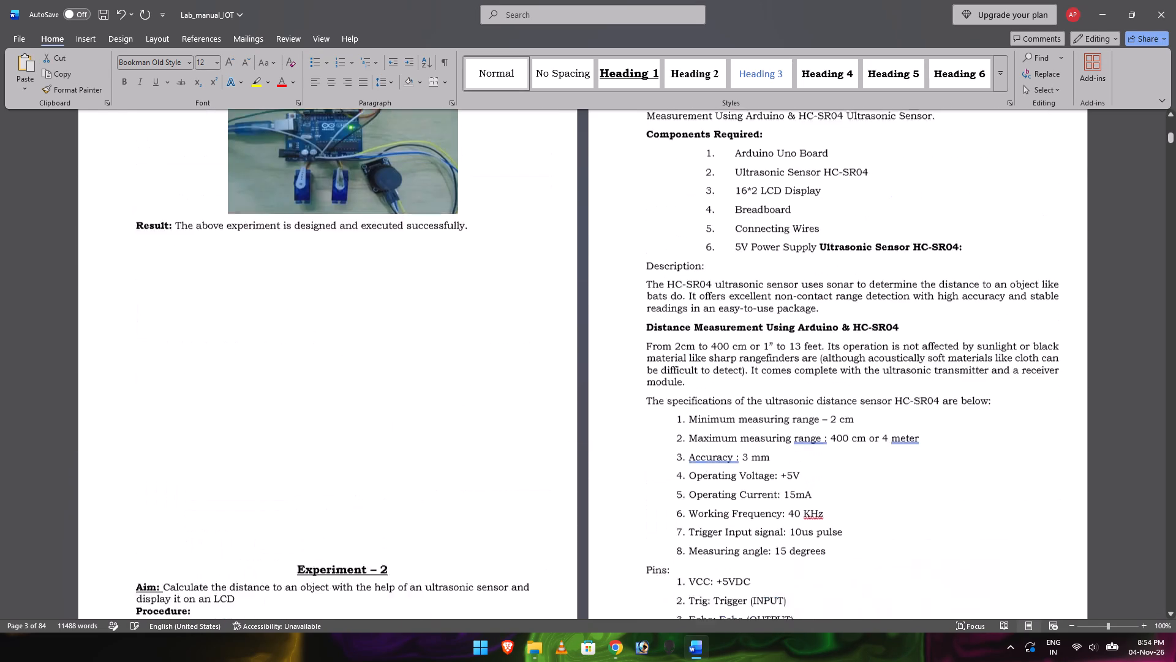
Examine the pages after the Experiment-1 result, through the Experiment – 2 code and the LDR components list.
scroll(409, 443, up, 1)
scroll(409, 443, down, 3)
scroll(478, 404, down, 2)
scroll(538, 290, down, 4)
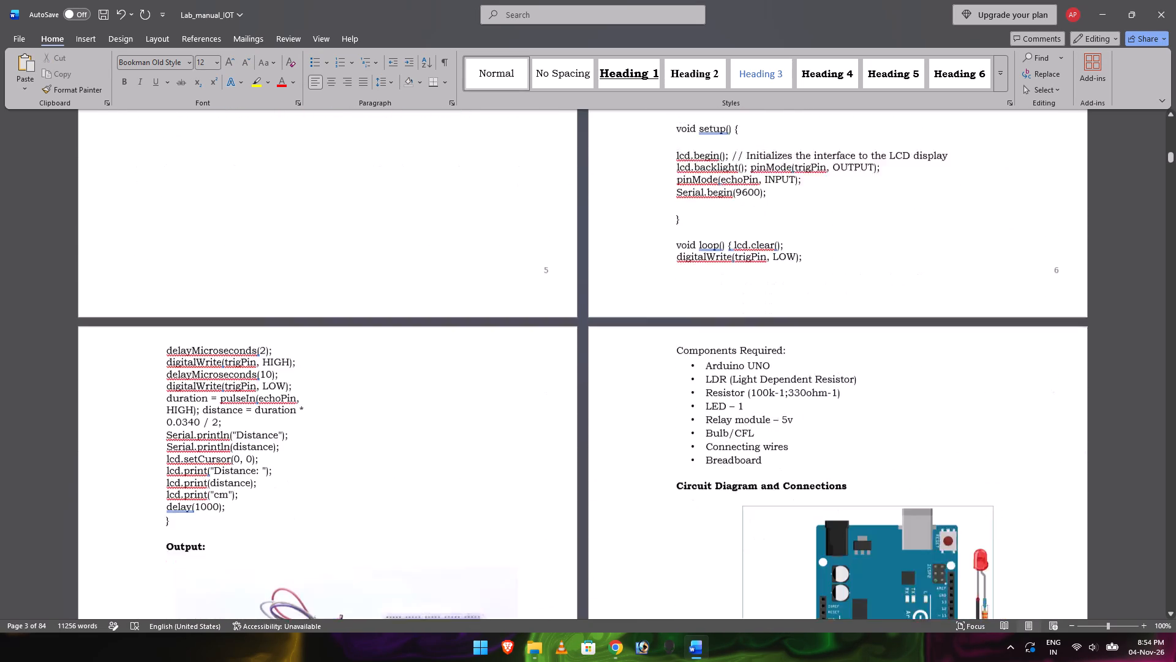
scroll(538, 287, up, 8)
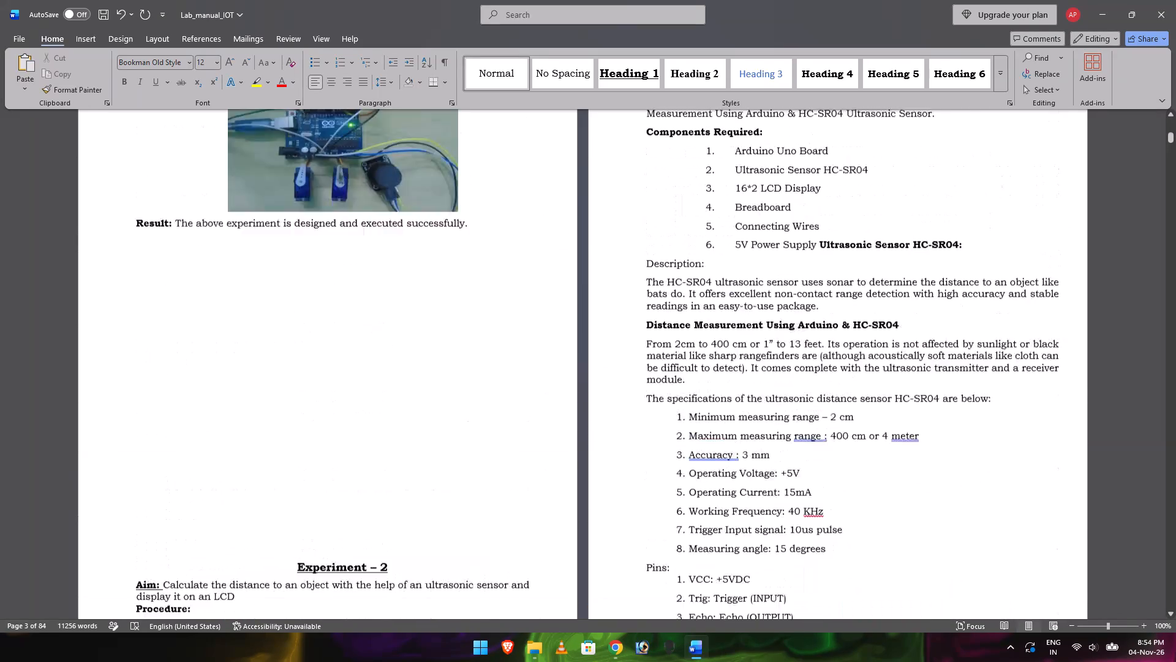
Delete the Experiment-1 output photo and its Result line from page 3.
scroll(537, 287, up, 3)
scroll(537, 287, down, 4)
scroll(261, 458, up, 1)
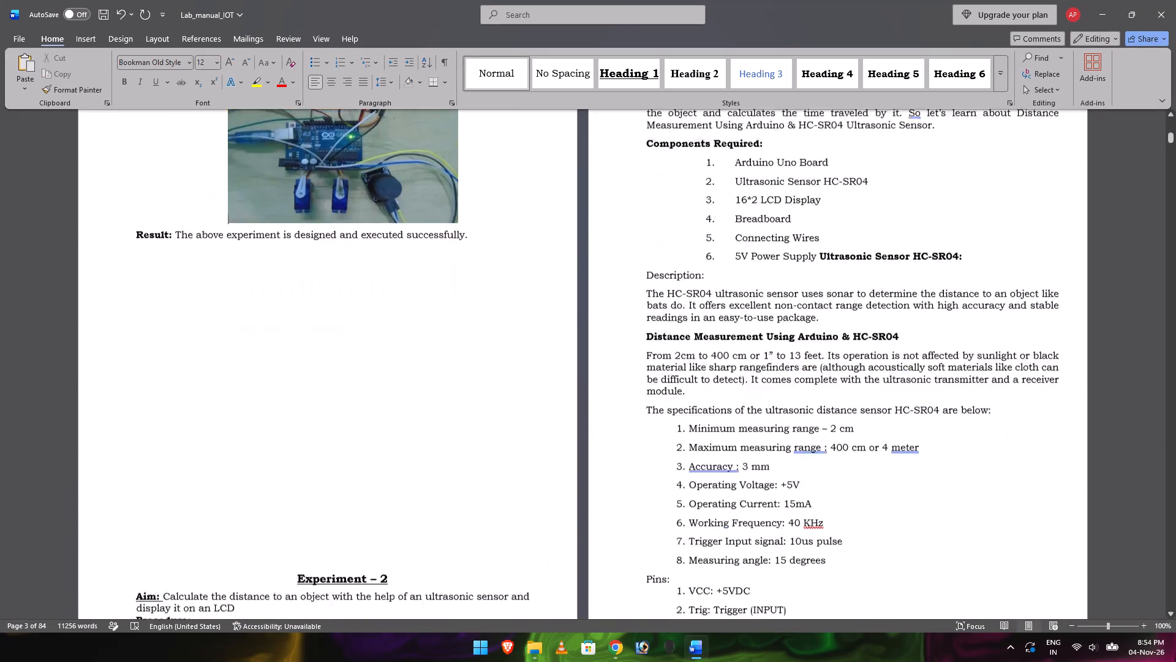
scroll(261, 458, up, 1)
scroll(309, 424, up, 1)
scroll(509, 381, up, 3)
scroll(519, 380, down, 3)
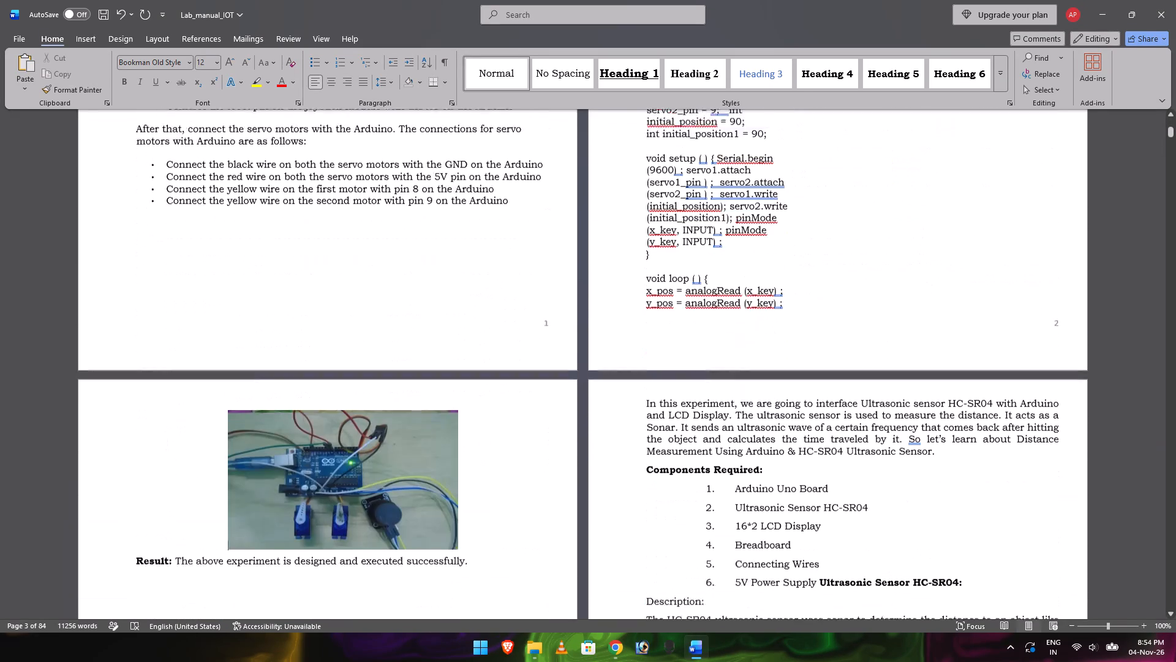
drag(108, 367, 519, 522)
key(Delete)
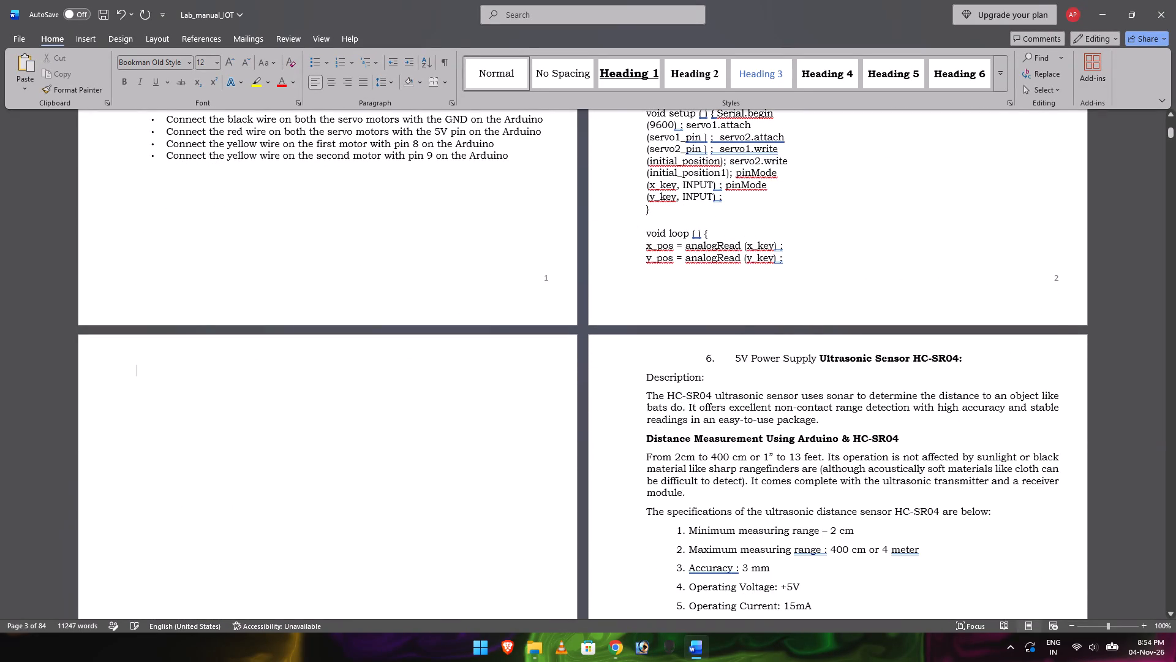
Remove the surplus blank lines above the Experiment – 2 heading, leaving it near the top of page 3 beneath a short blank gap.
scroll(553, 463, down, 4)
scroll(553, 462, up, 4)
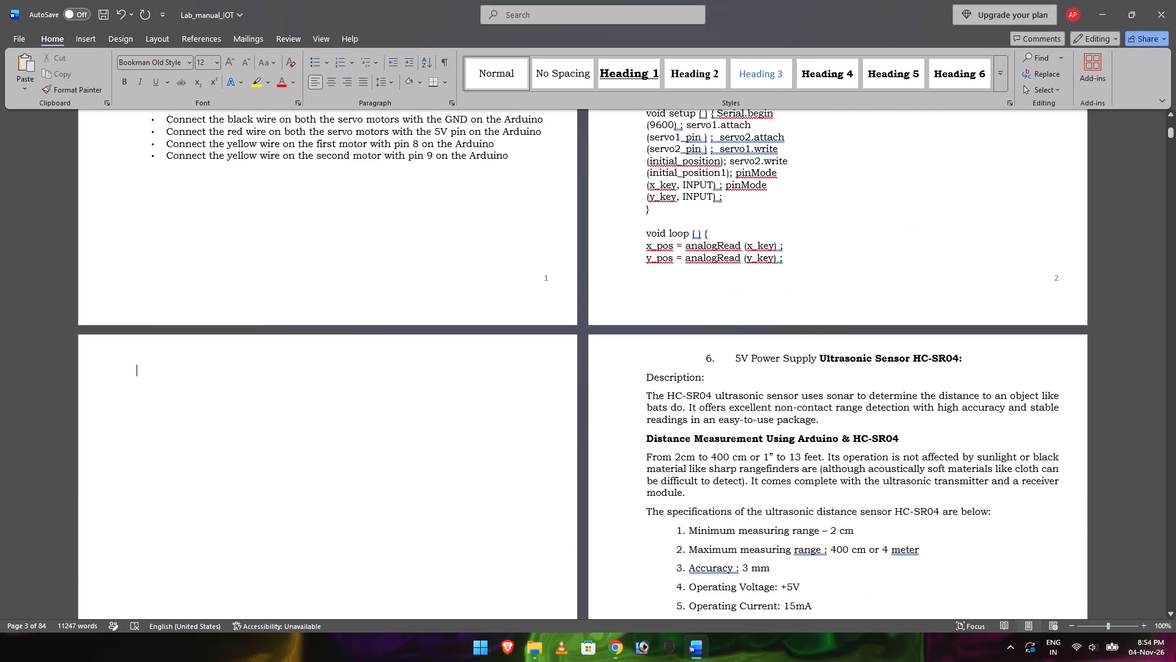
scroll(195, 413, down, 2)
click(262, 398)
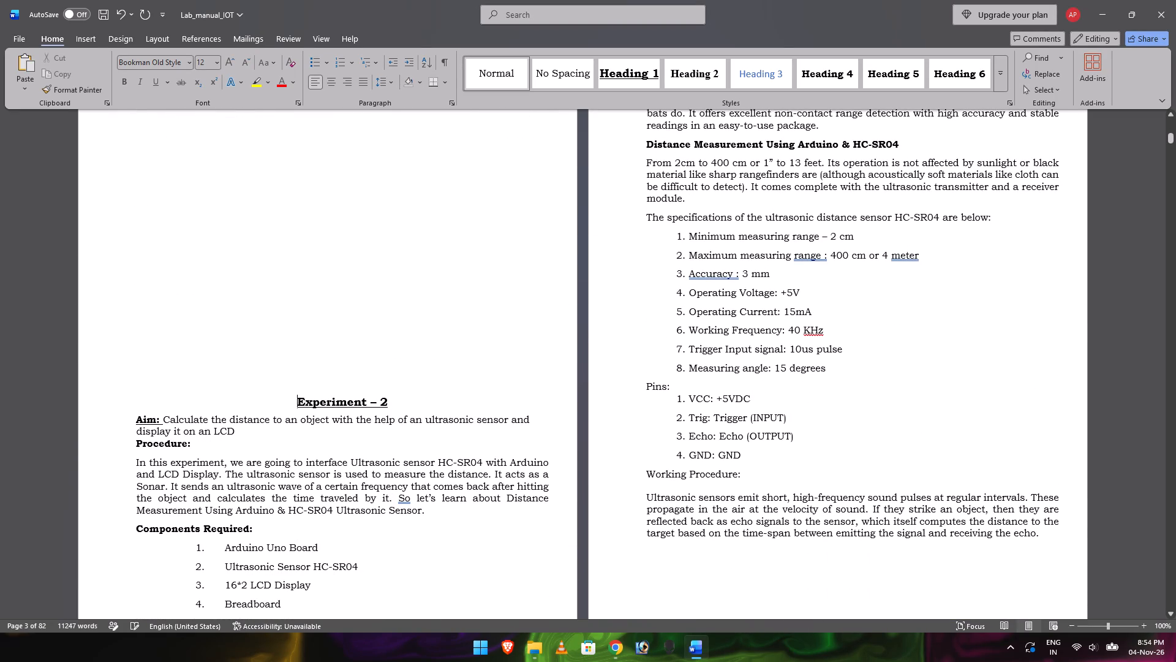
key(BackSpace)
key(BackSpace)
key(BackSpace)
key(BackSpace)
key(BackSpace)
key(BackSpace)
key(BackSpace)
key(BackSpace)
key(BackSpace)
key(BackSpace)
key(BackSpace)
key(BackSpace)
key(BackSpace)
key(BackSpace)
key(BackSpace)
key(BackSpace)
key(BackSpace)
key(BackSpace)
key(BackSpace)
key(BackSpace)
scroll(294, 363, up, 1)
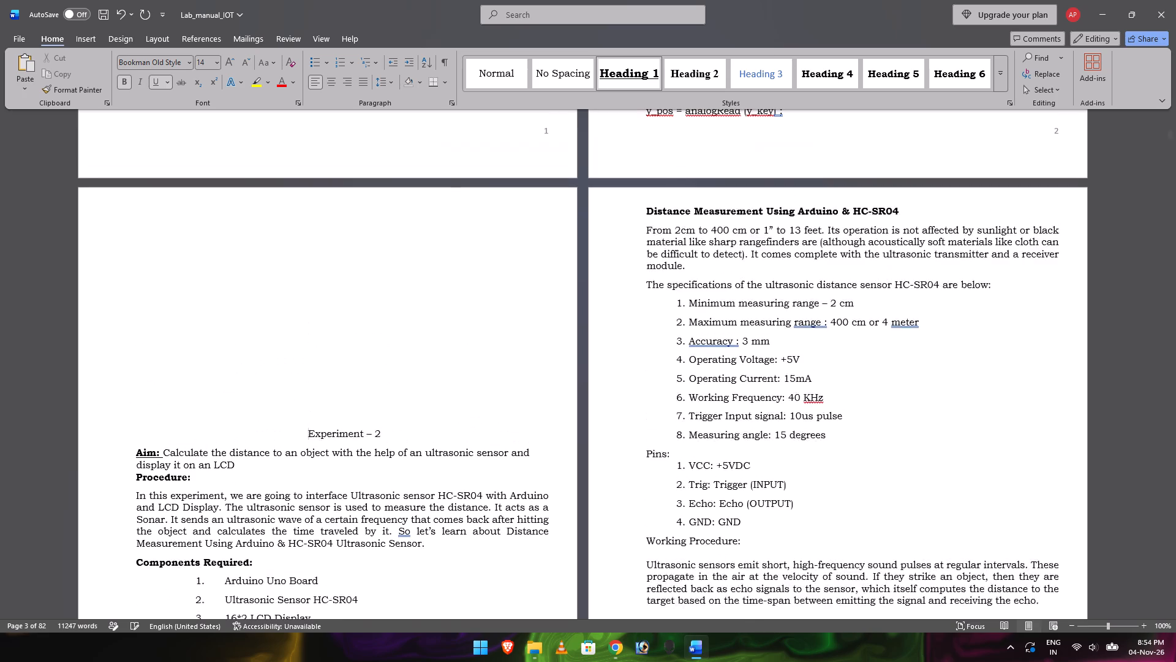
key(BackSpace)
key(BackSpace)
key(BackSpace)
key(BackSpace)
key(BackSpace)
key(BackSpace)
key(BackSpace)
key(BackSpace)
key(BackSpace)
key(BackSpace)
key(BackSpace)
key(BackSpace)
key(BackSpace)
key(BackSpace)
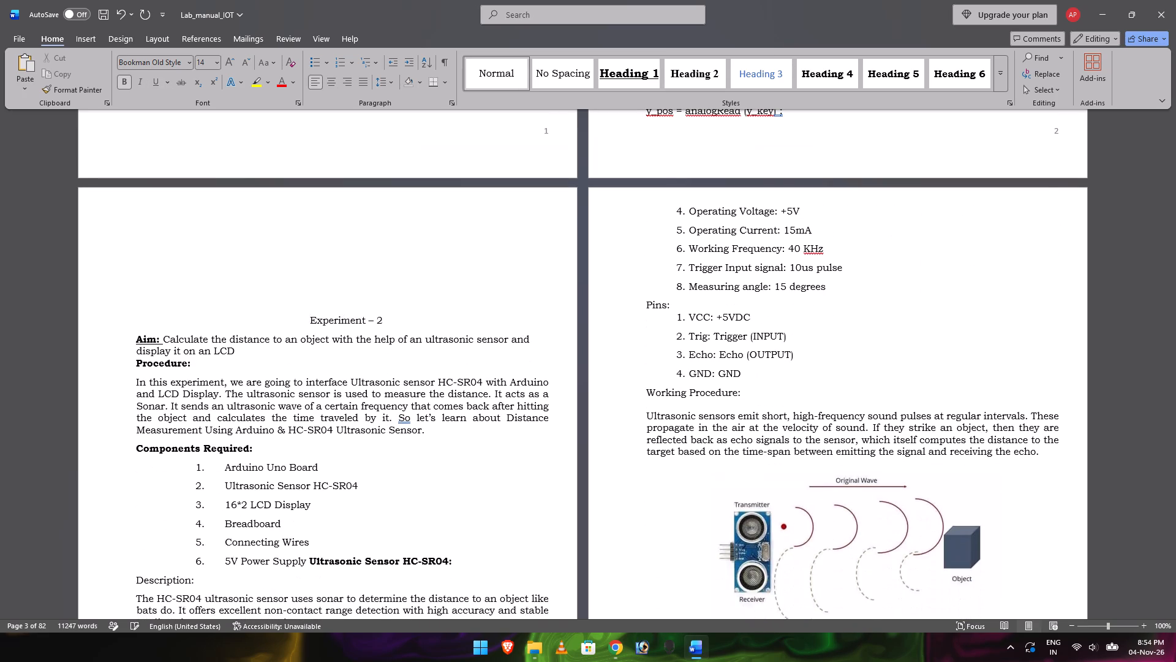
key(BackSpace)
key(BackSpace)
key(BackSpace)
key(BackSpace)
key(BackSpace)
key(BackSpace)
key(BackSpace)
key(BackSpace)
key(BackSpace)
key(BackSpace)
key(BackSpace)
key(BackSpace)
key(BackSpace)
key(BackSpace)
key(BackSpace)
key(BackSpace)
key(BackSpace)
key(BackSpace)
key(BackSpace)
key(BackSpace)
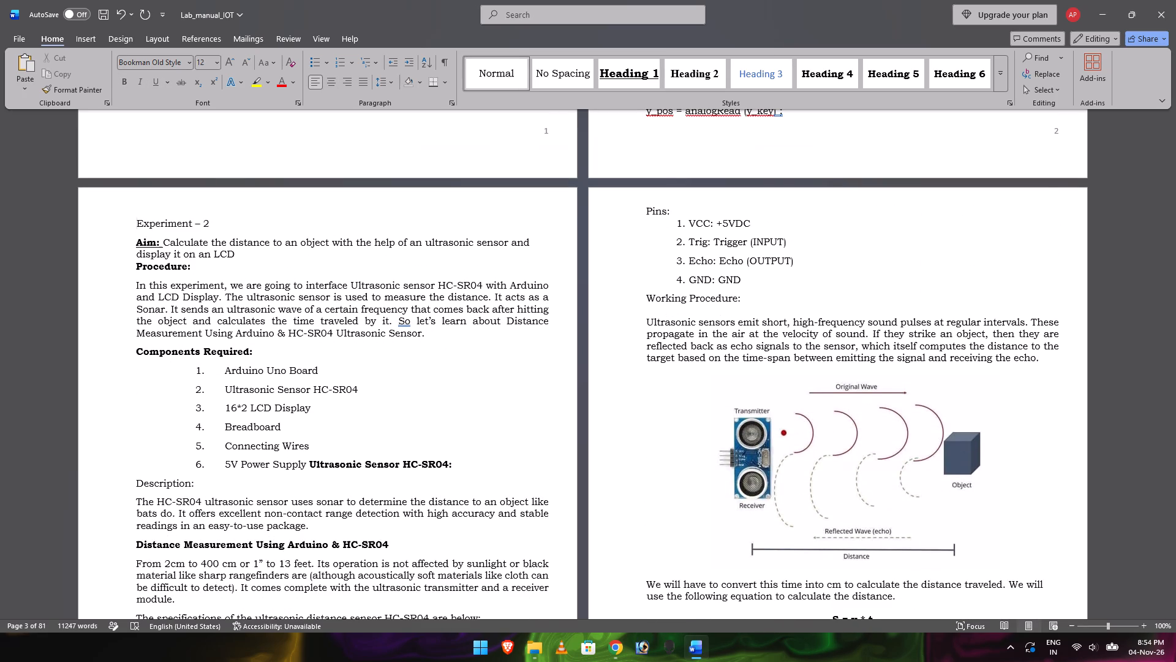
key(Return)
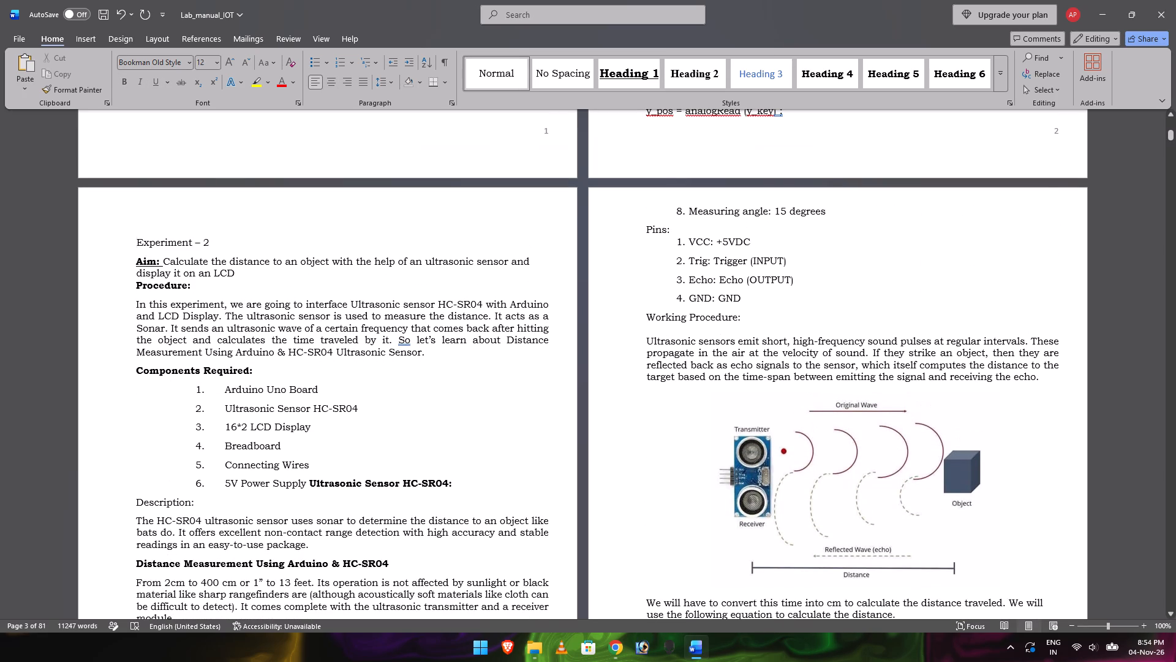
Centre the Experiment – 2 heading and its Aim paragraph, and bold the text from the heading through "Aim: Calculate".
drag(210, 259, 146, 215)
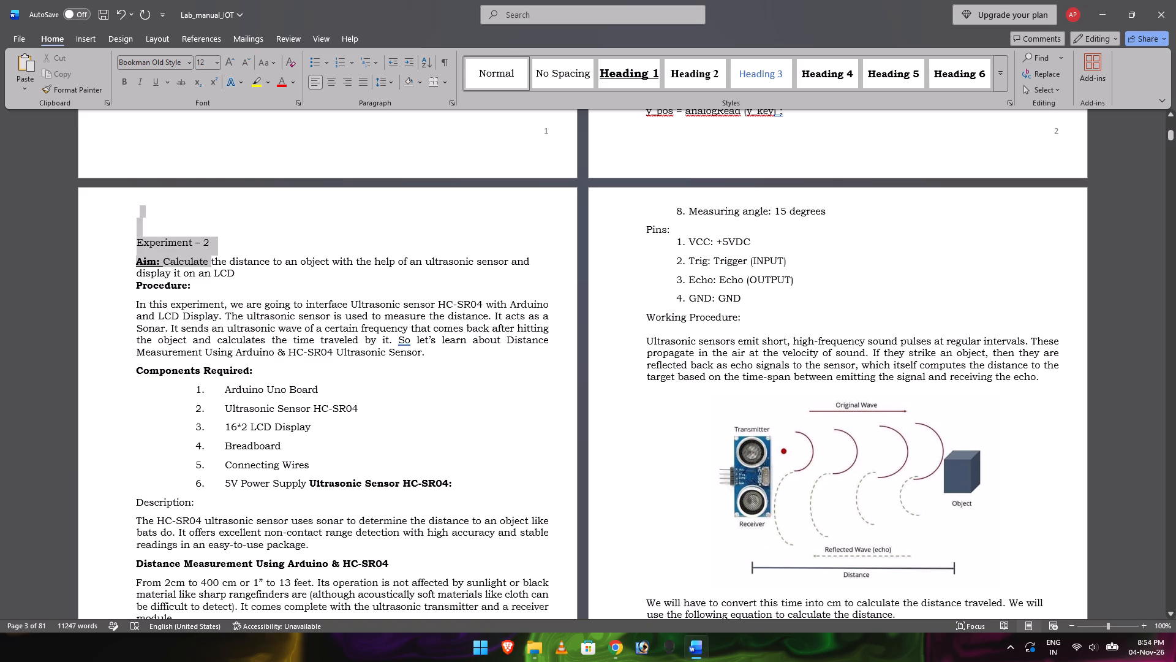
drag(146, 215, 139, 214)
click(331, 80)
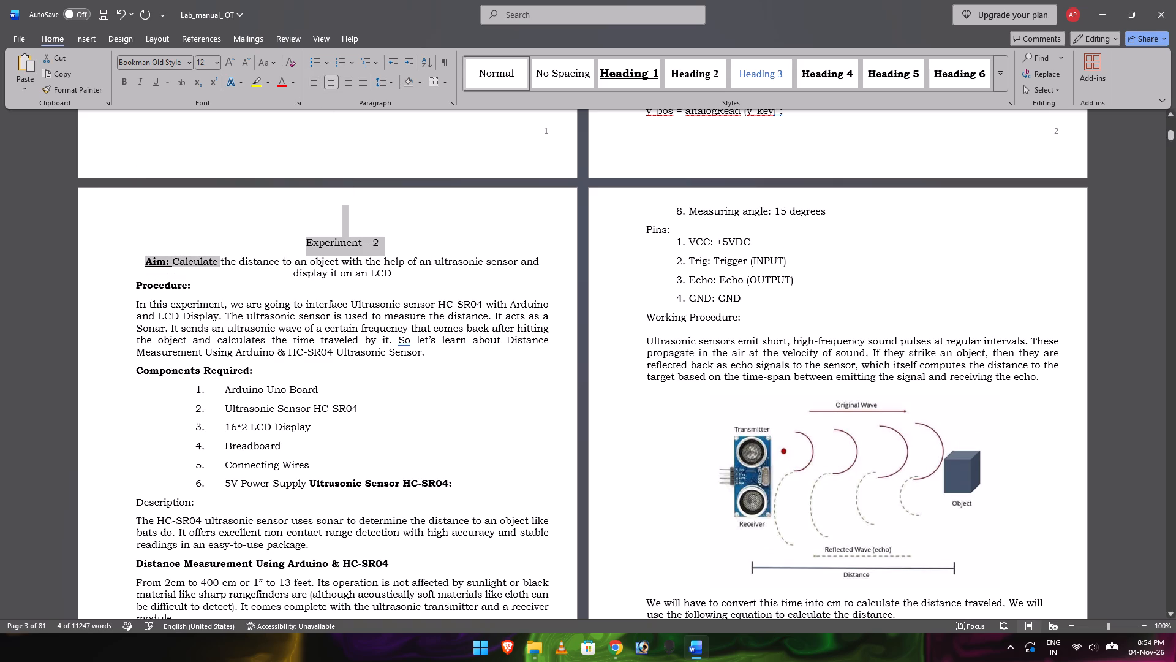
click(111, 80)
click(123, 78)
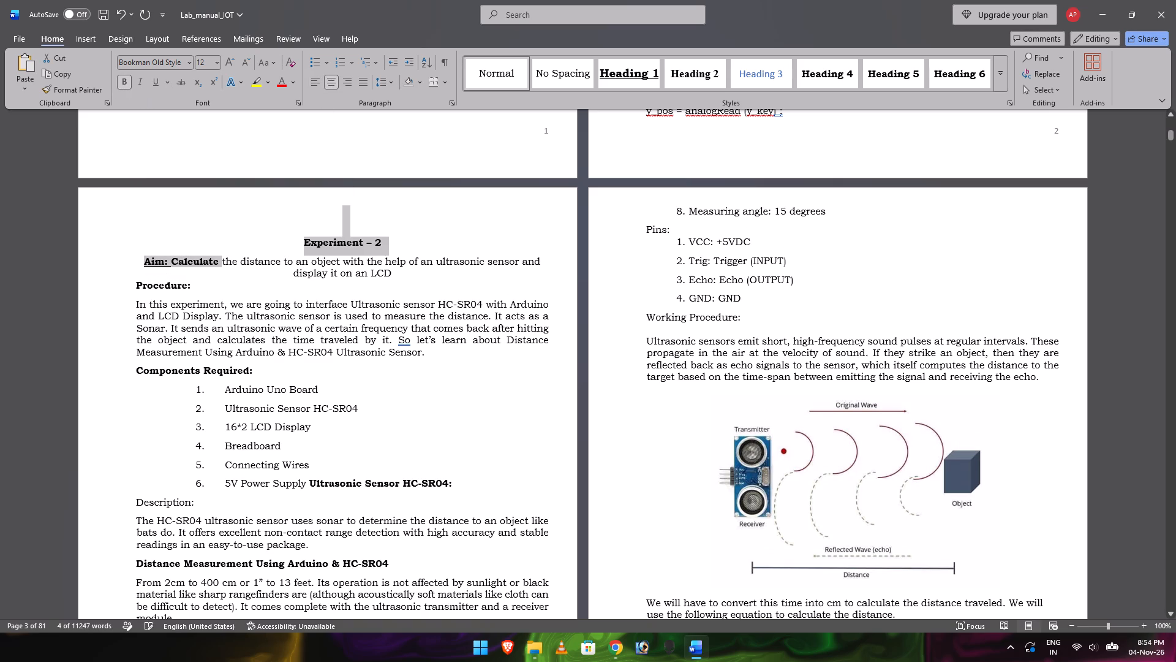
click(432, 219)
Delete the page 13 text of Experiment – 3(b), from the Transistor connections through the pinMode(sensor,INPUT); line of the PIR Sensor Interfacing code.
scroll(625, 454, down, 2)
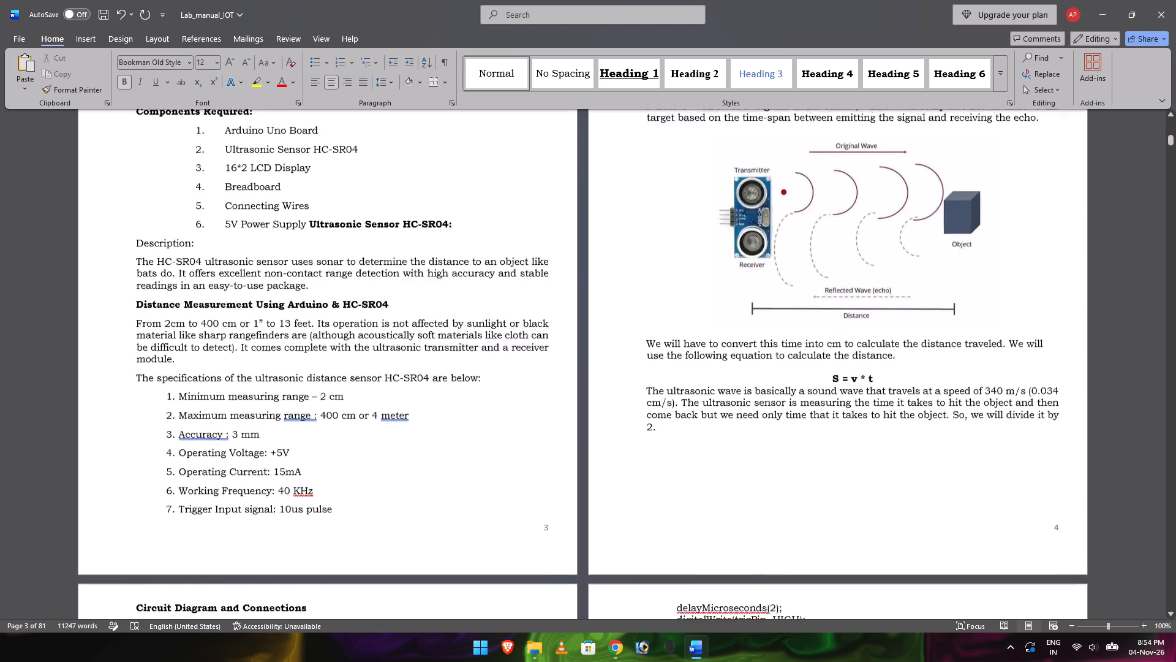
scroll(638, 417, down, 2)
scroll(663, 344, down, 6)
scroll(663, 343, up, 3)
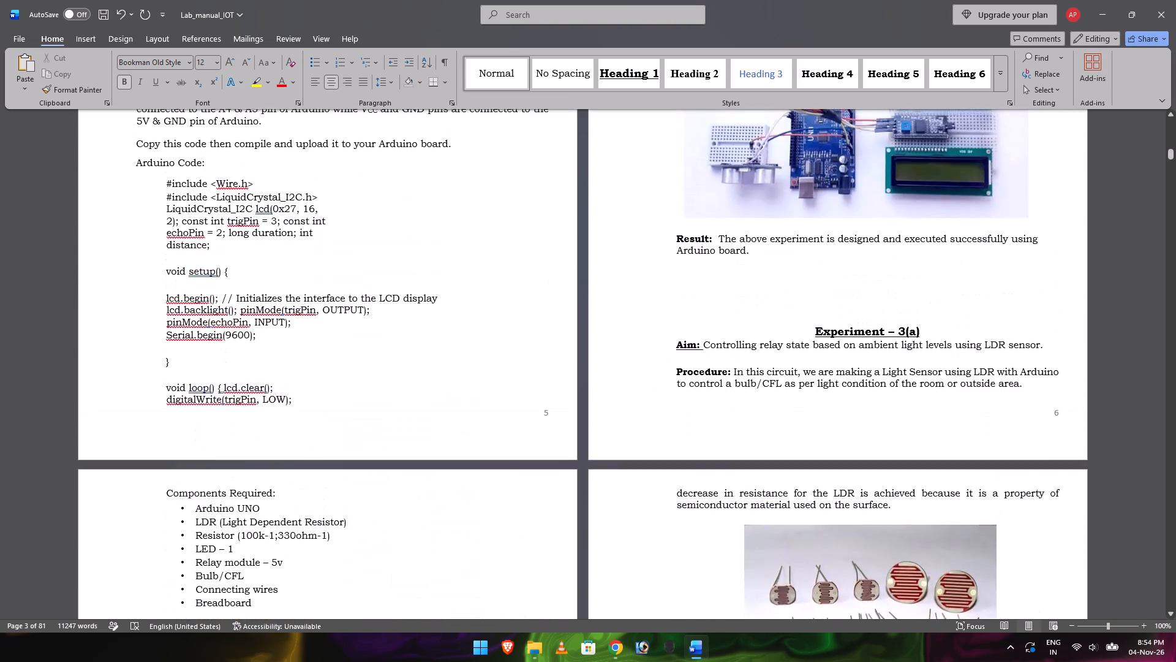
scroll(663, 343, down, 10)
scroll(663, 343, up, 1)
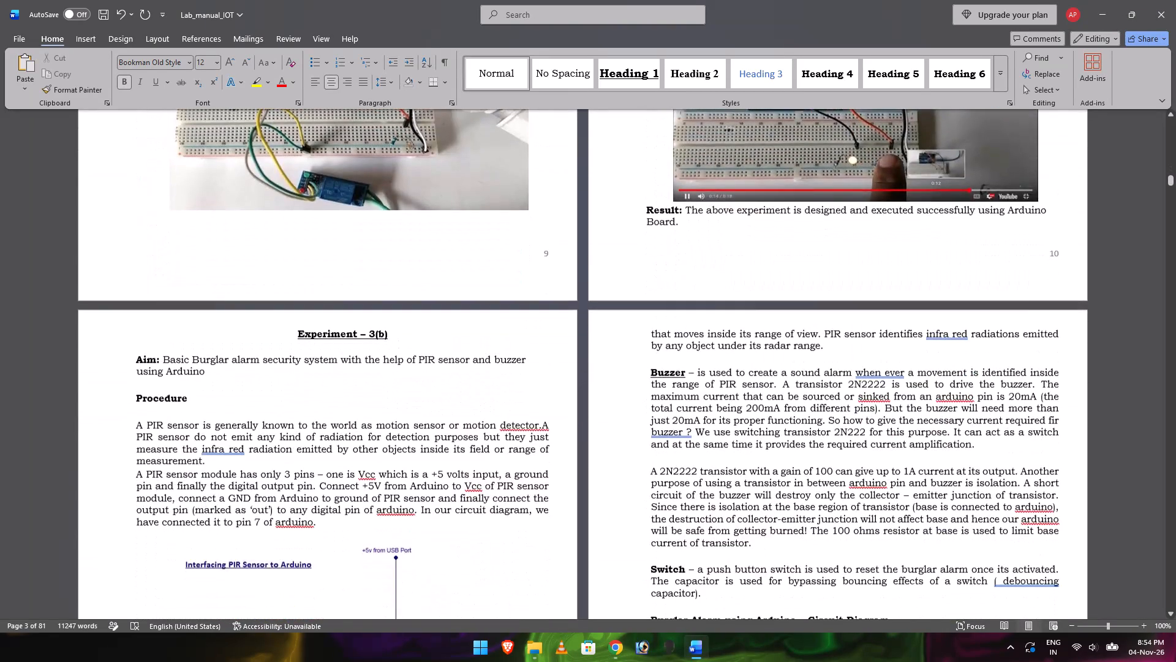
scroll(663, 343, up, 1)
scroll(663, 343, down, 7)
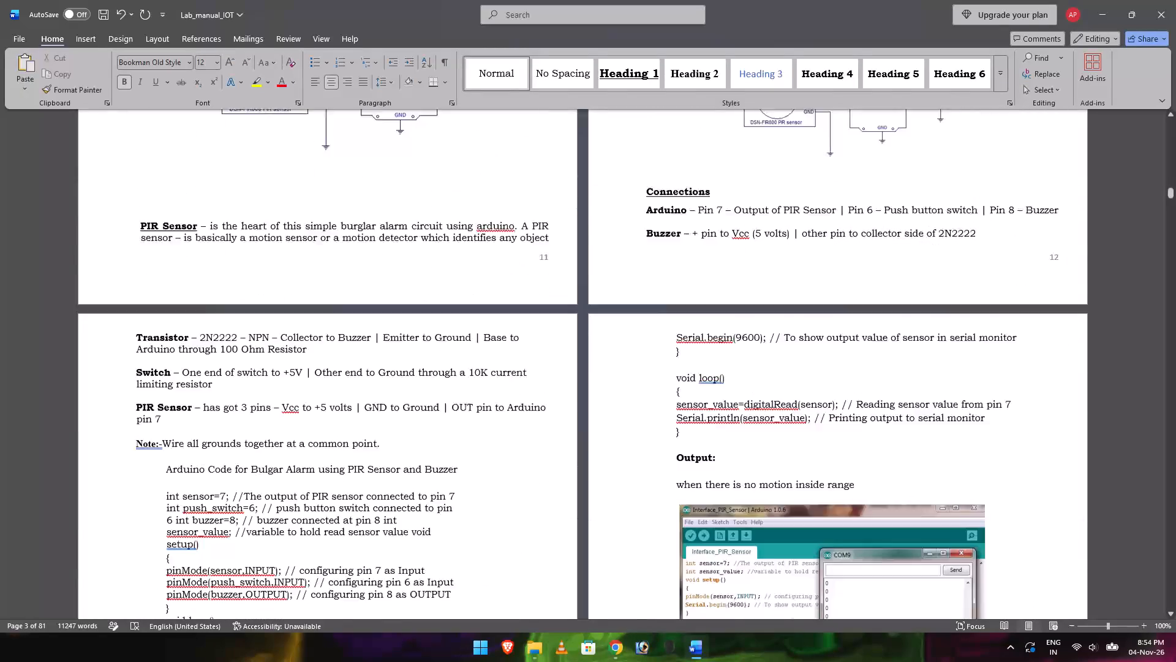
drag(127, 245, 463, 536)
scroll(463, 536, down, 1)
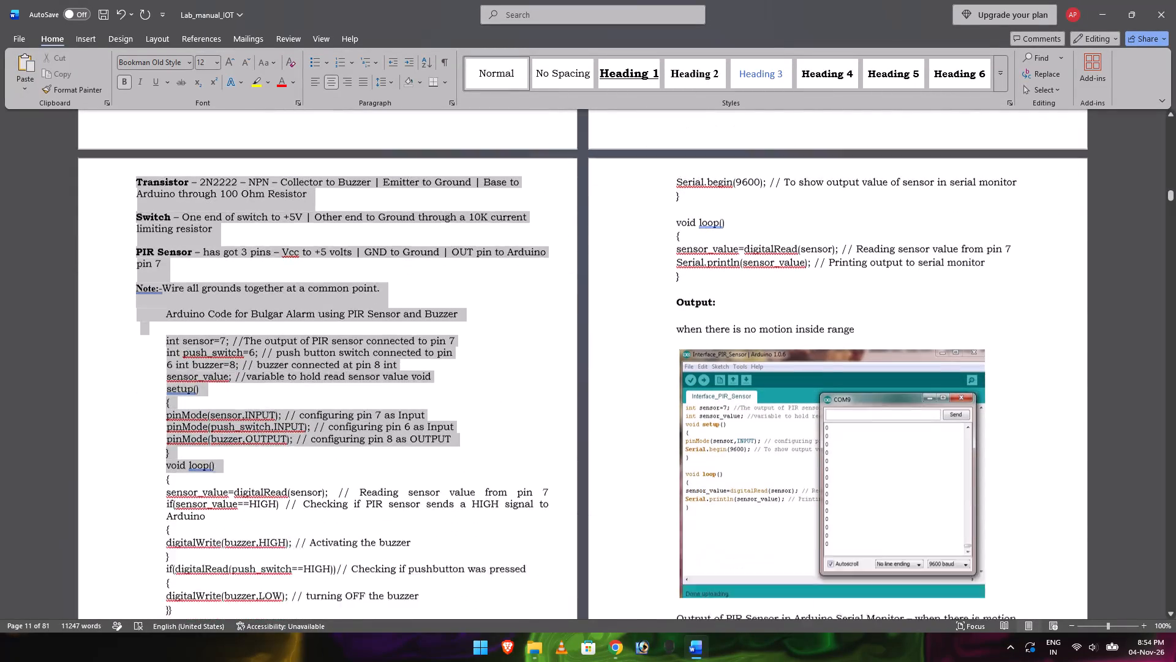
scroll(463, 536, down, 1)
drag(463, 536, 464, 524)
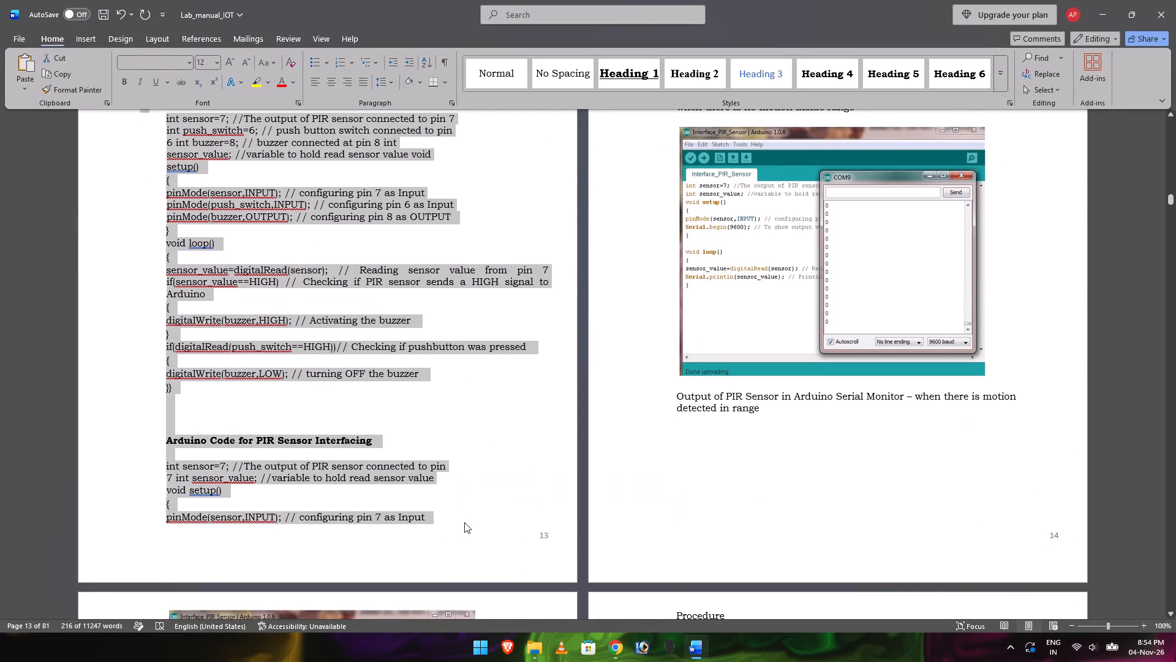
key(BackSpace)
Insert three blank lines above the Experiment – 3(b) heading.
scroll(466, 521, up, 2)
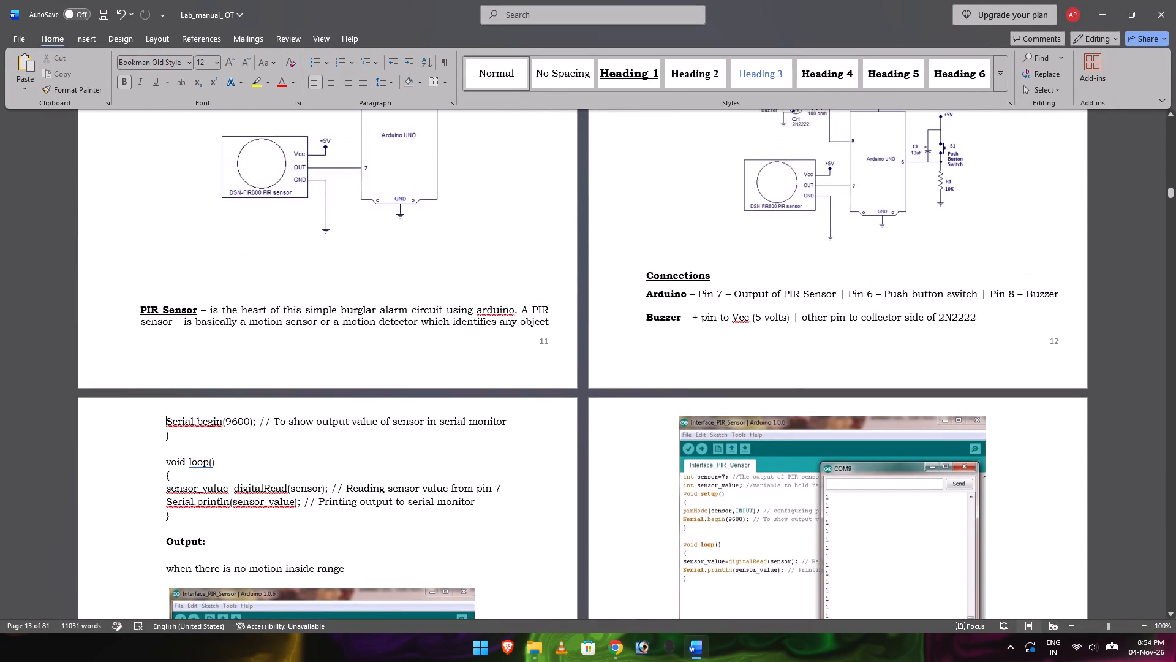
scroll(486, 477, up, 1)
scroll(493, 475, down, 2)
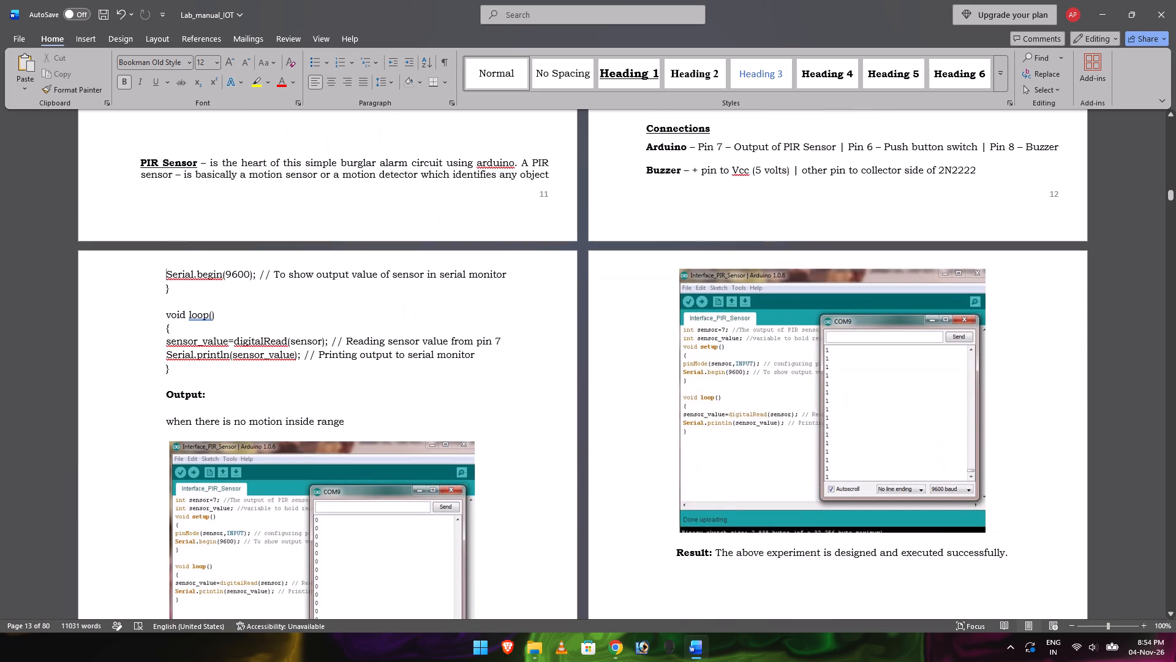
scroll(216, 300, up, 6)
scroll(301, 310, down, 2)
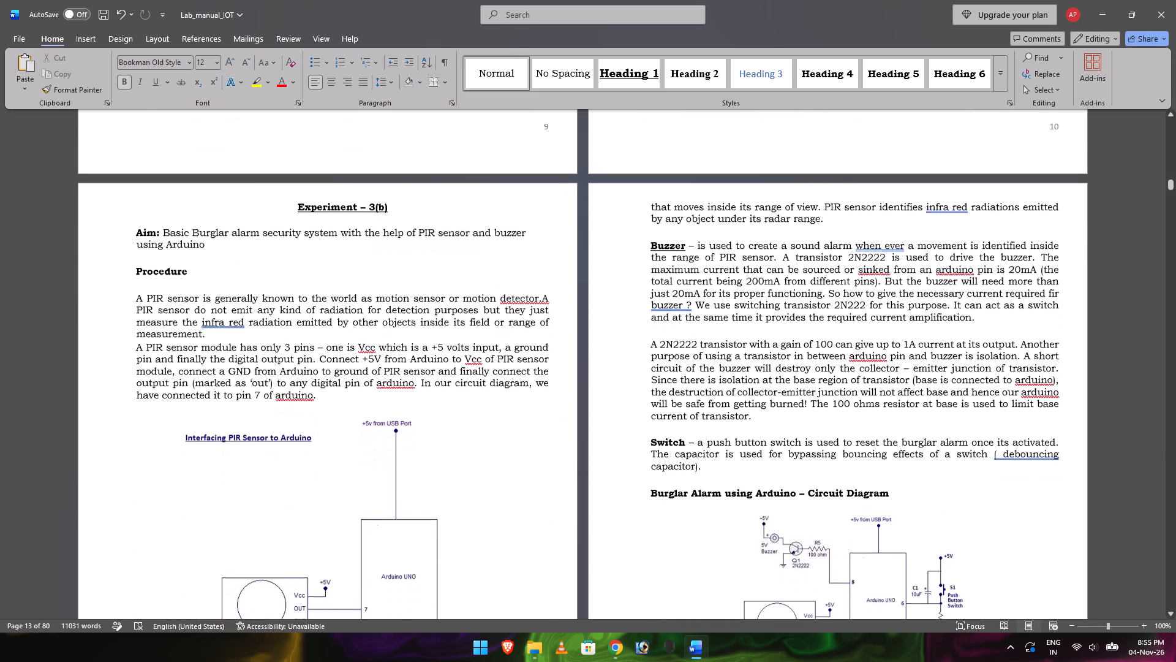
click(298, 215)
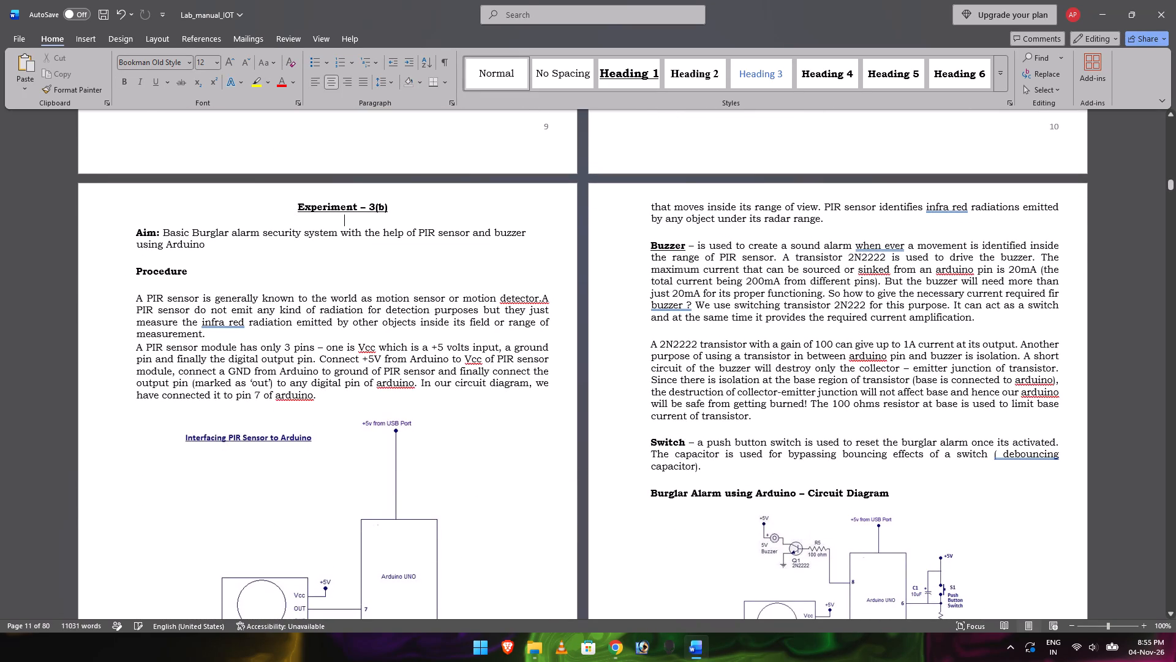
click(276, 204)
key(Return)
key(Return)
key(Return)
Examine the pages from Experiment – 3(b) back to the Experiment-1 content on page 1.
scroll(508, 288, up, 5)
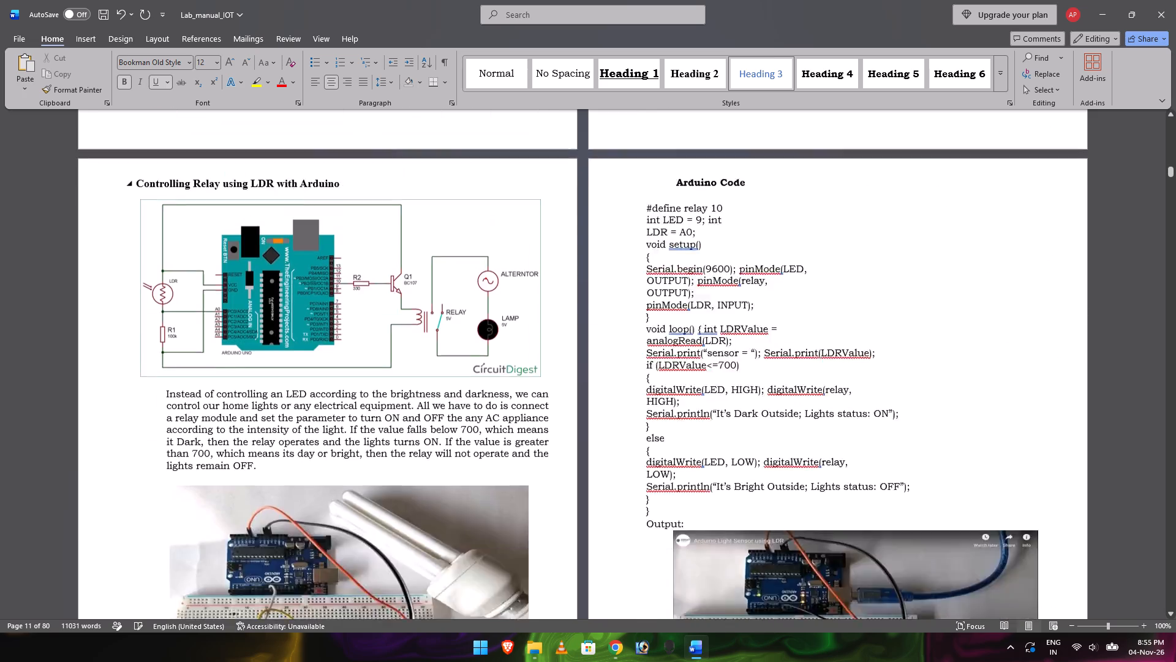
scroll(508, 288, up, 8)
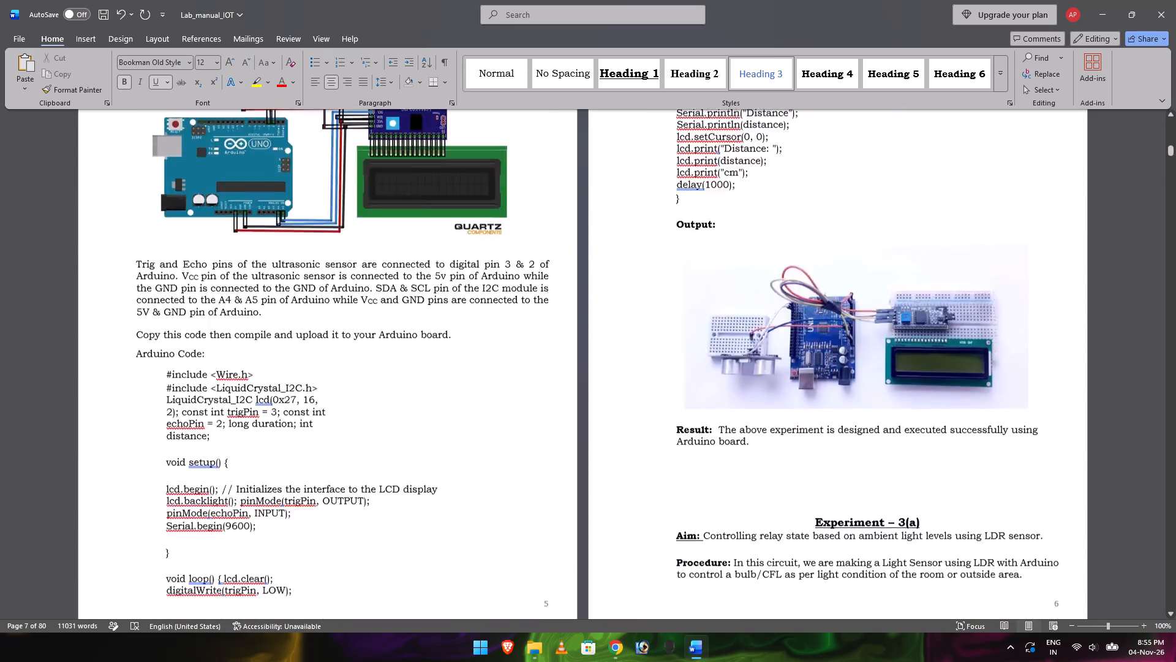
scroll(510, 288, up, 13)
scroll(510, 288, down, 3)
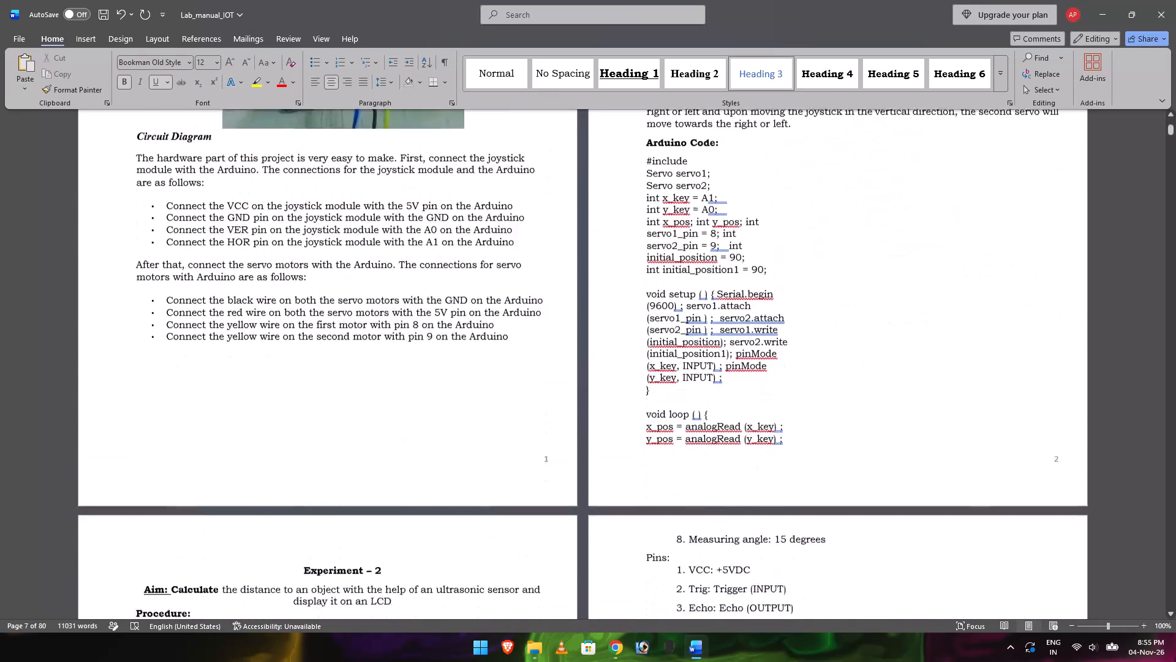
scroll(510, 288, down, 2)
scroll(510, 288, up, 9)
Delete everything from the Experiment – 3(c) heading through the Result line of the stepper motor experiment, just before Experiment – 4(C).
scroll(510, 288, down, 9)
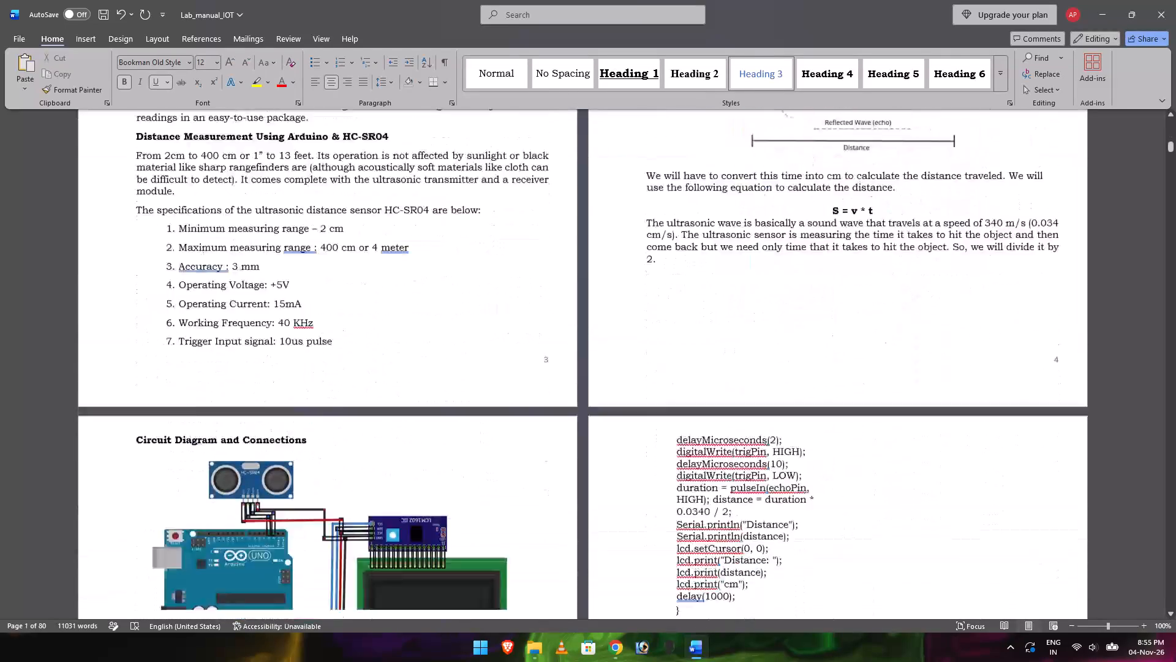
scroll(510, 288, down, 8)
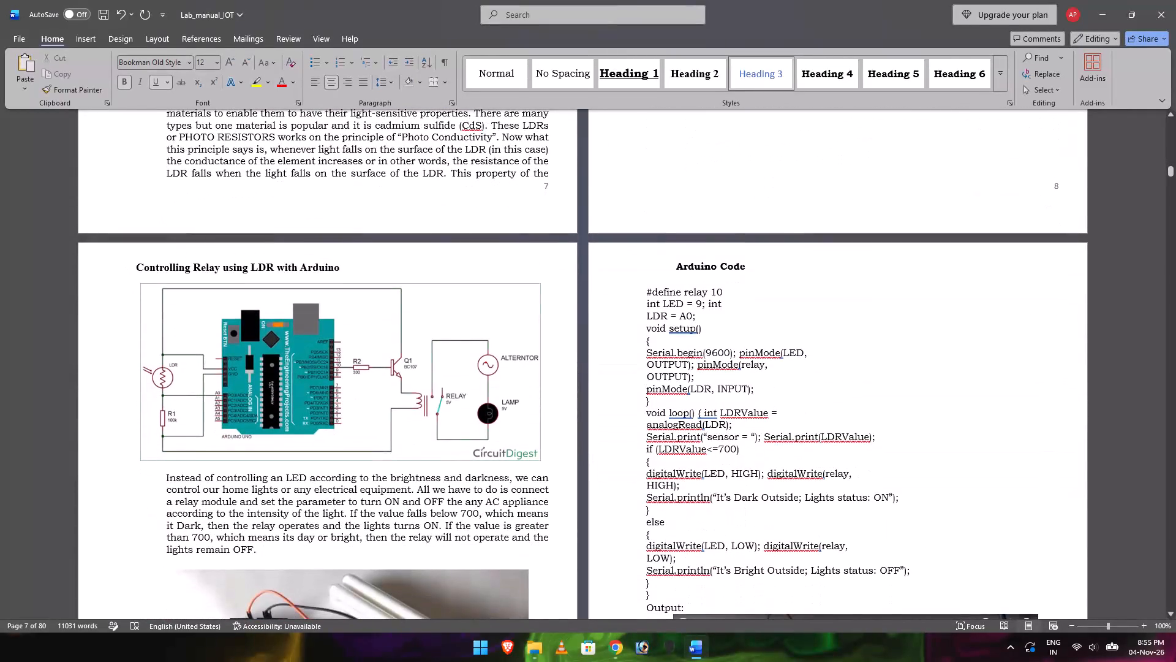
scroll(575, 344, down, 1)
scroll(612, 289, down, 4)
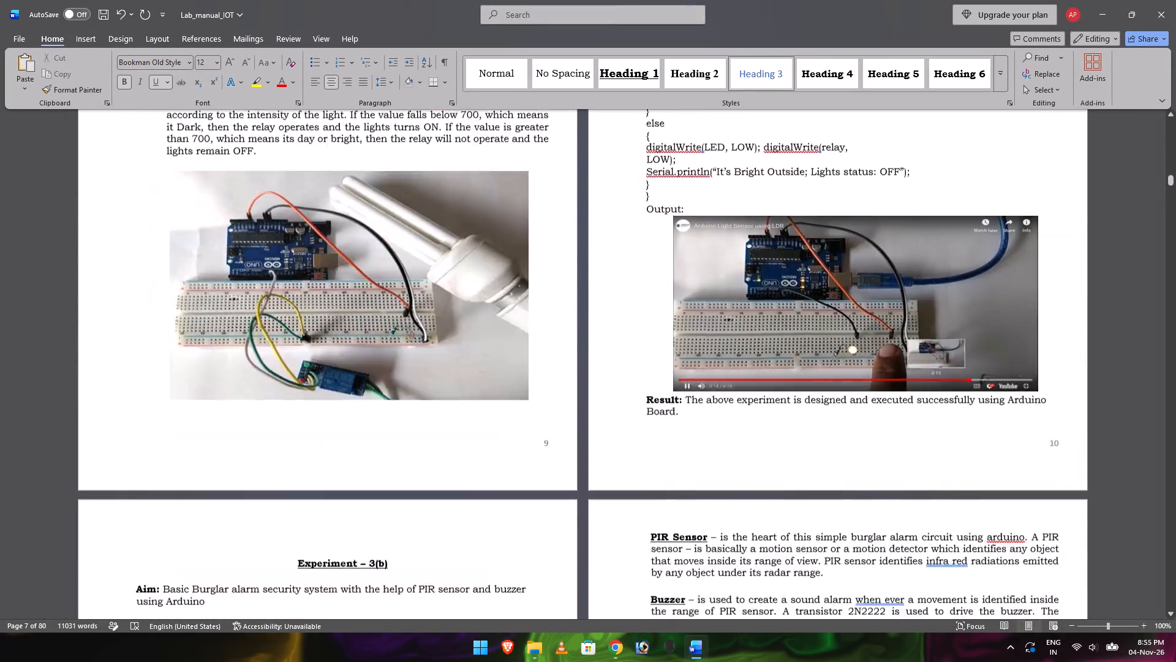
scroll(673, 391, down, 5)
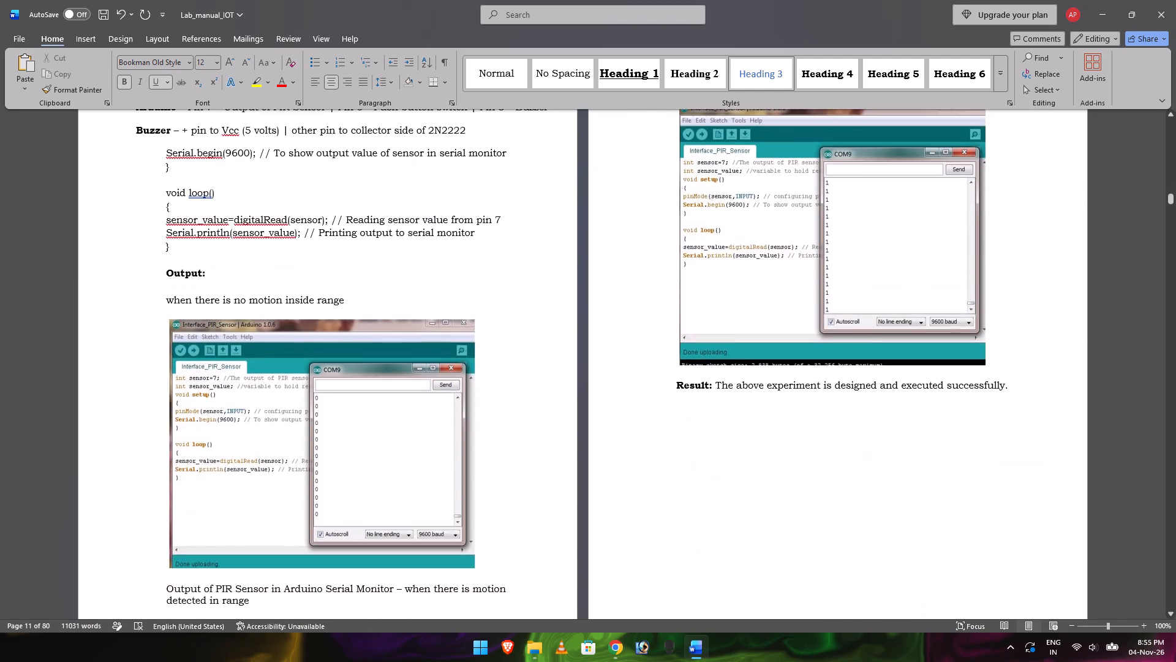
scroll(620, 387, up, 1)
scroll(620, 387, down, 4)
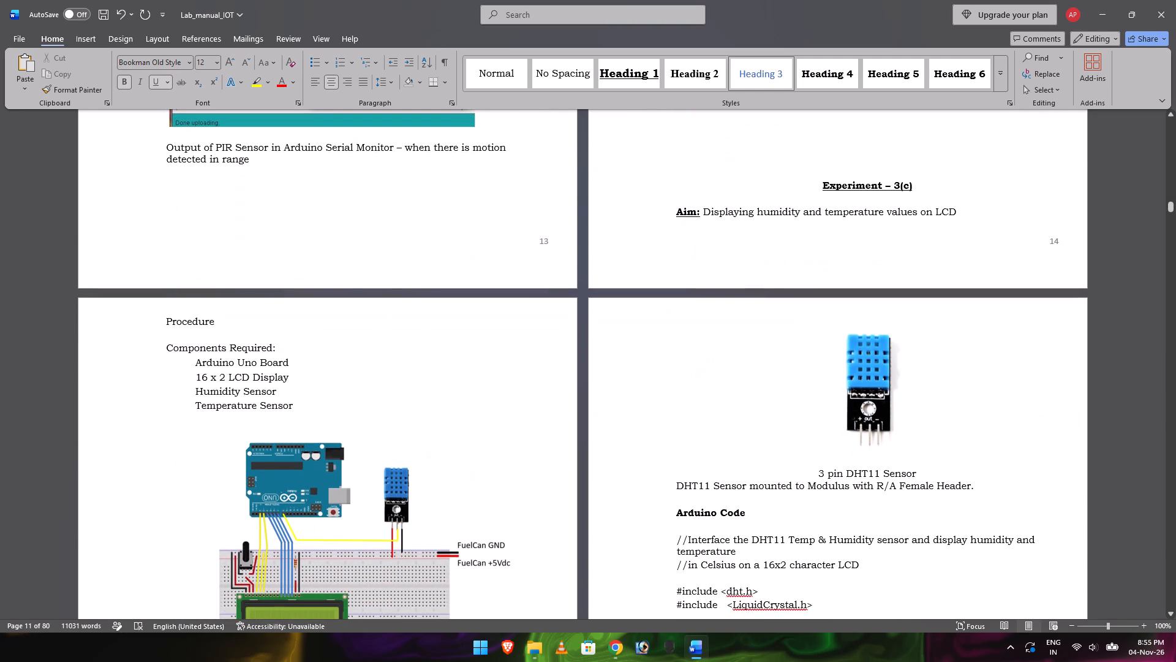
drag(816, 175, 944, 430)
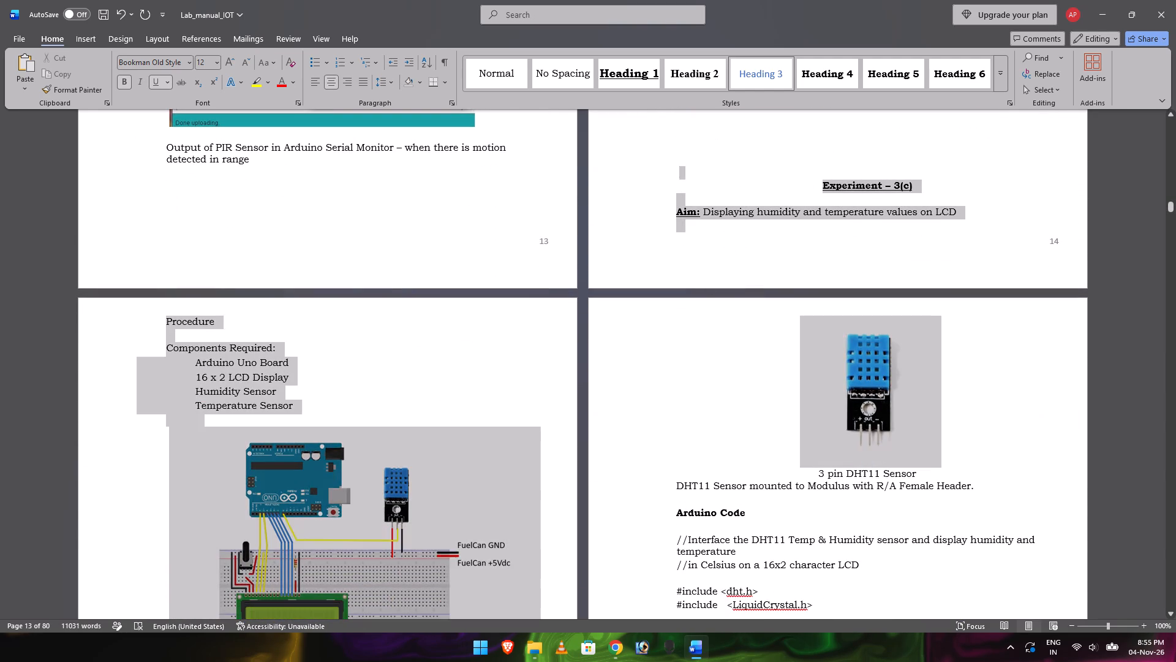
drag(944, 430, 946, 432)
scroll(944, 433, down, 13)
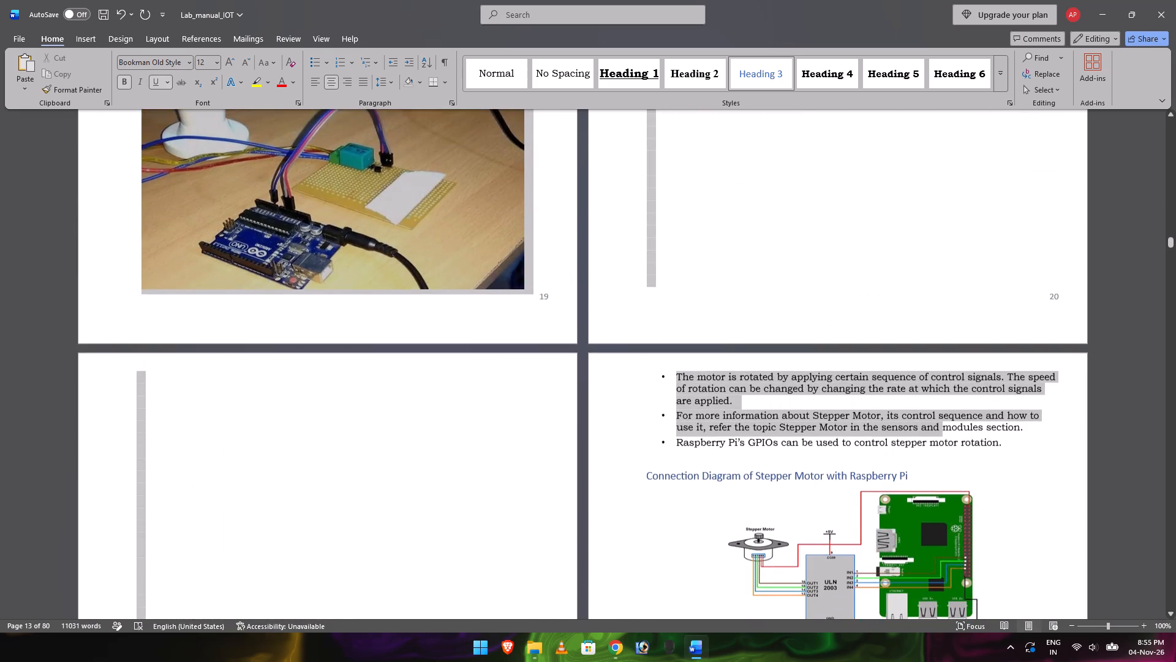
drag(946, 432, 948, 432)
scroll(948, 432, down, 4)
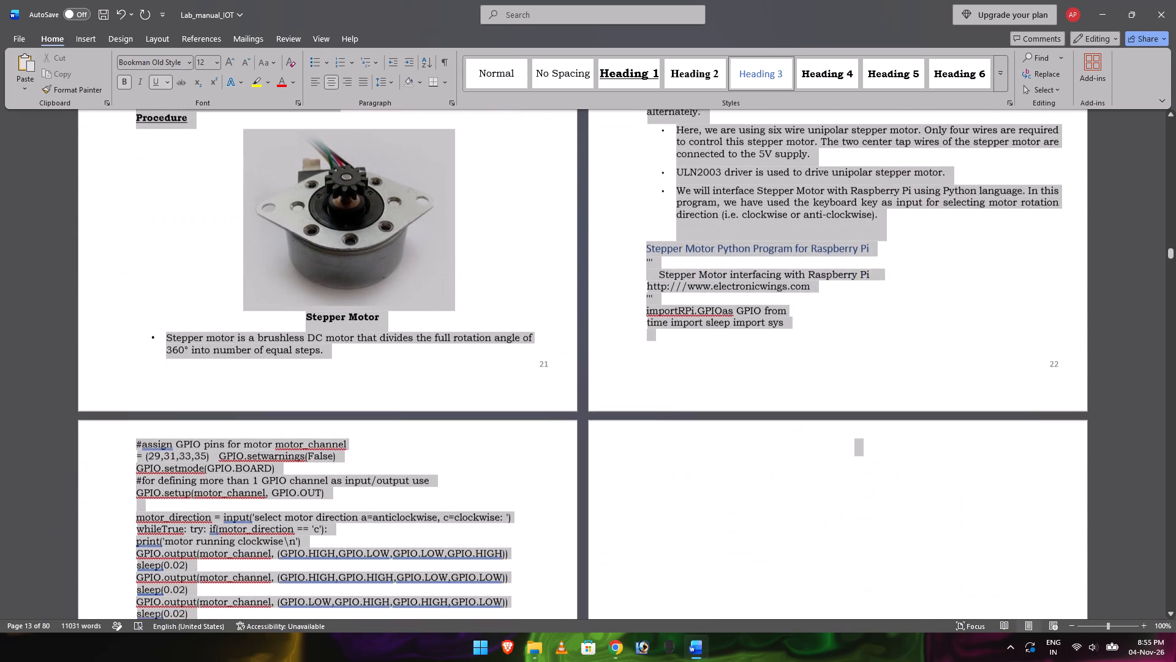
drag(948, 432, 454, 425)
scroll(948, 432, down, 2)
scroll(454, 425, down, 2)
drag(454, 425, 484, 390)
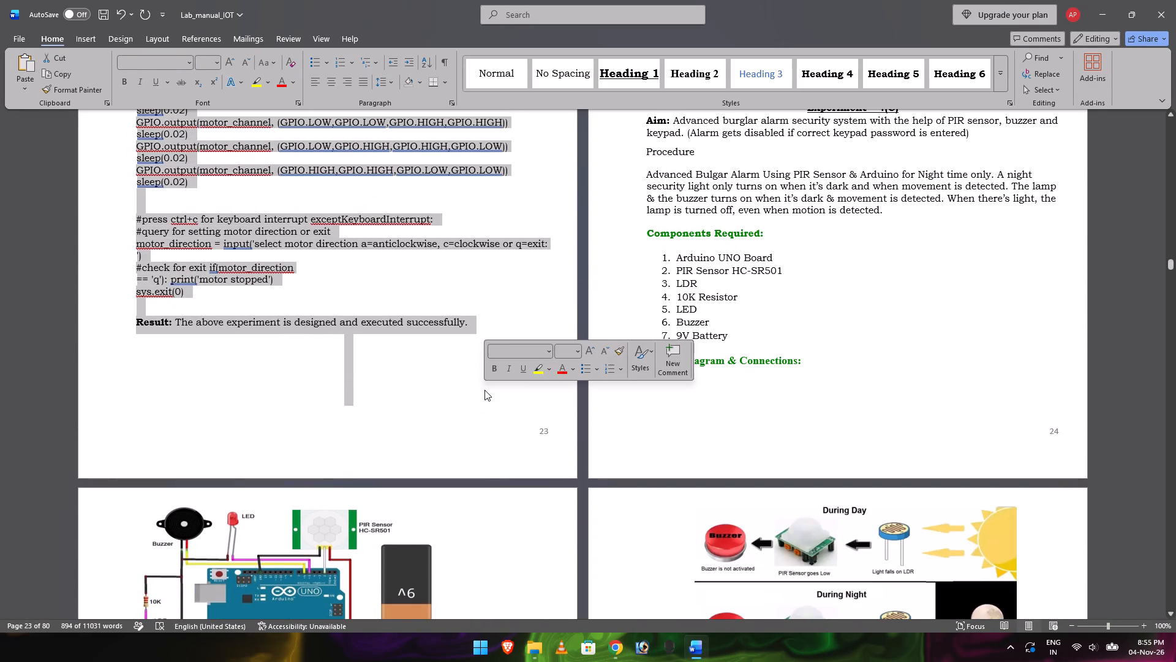
key(Delete)
Remove the blank lines above the Experiment – 4(C) heading to bring it near the top of page 15.
scroll(513, 381, up, 2)
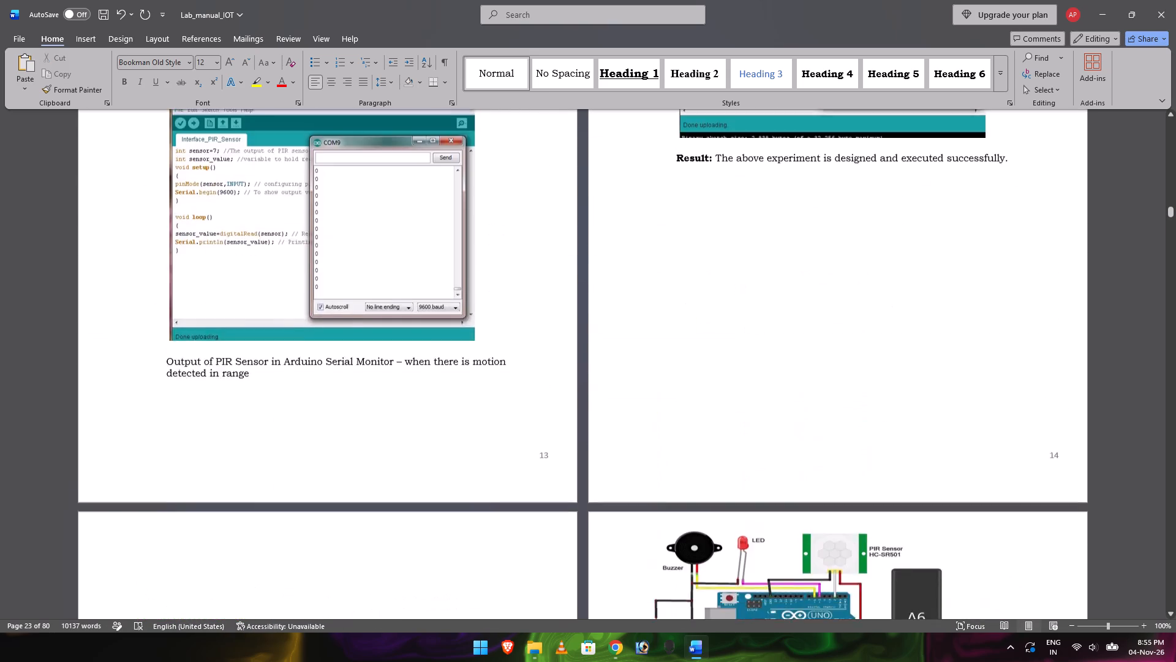
scroll(513, 381, down, 2)
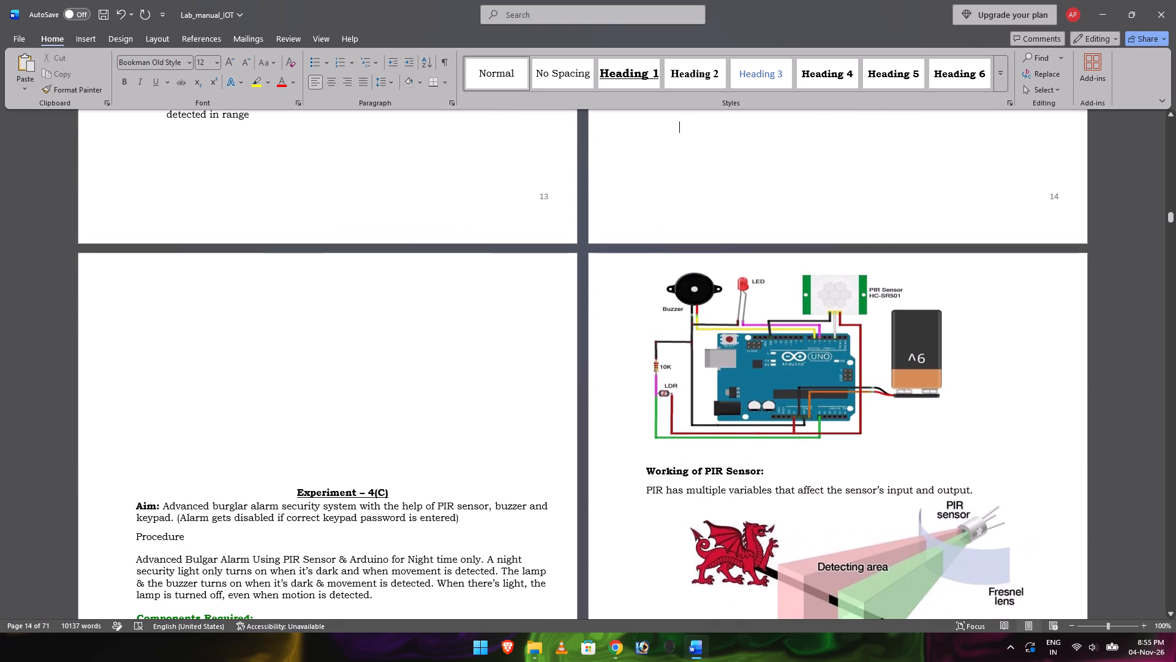
scroll(540, 295, up, 3)
scroll(685, 330, down, 2)
scroll(685, 330, up, 4)
scroll(685, 330, down, 3)
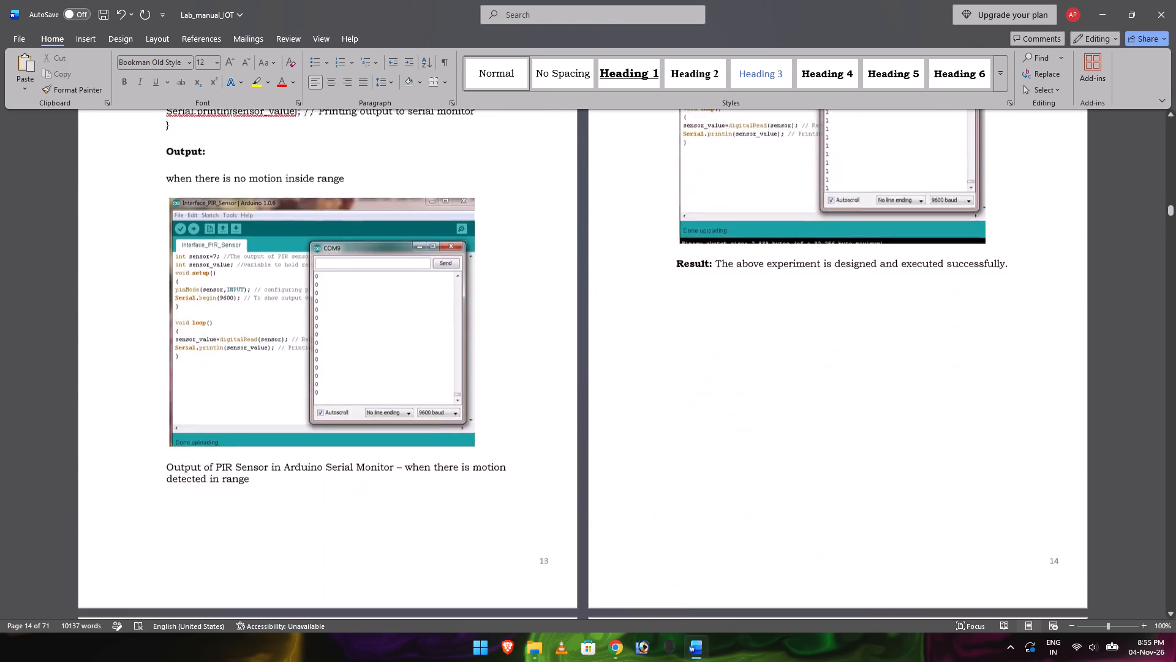
scroll(323, 424, down, 3)
click(298, 340)
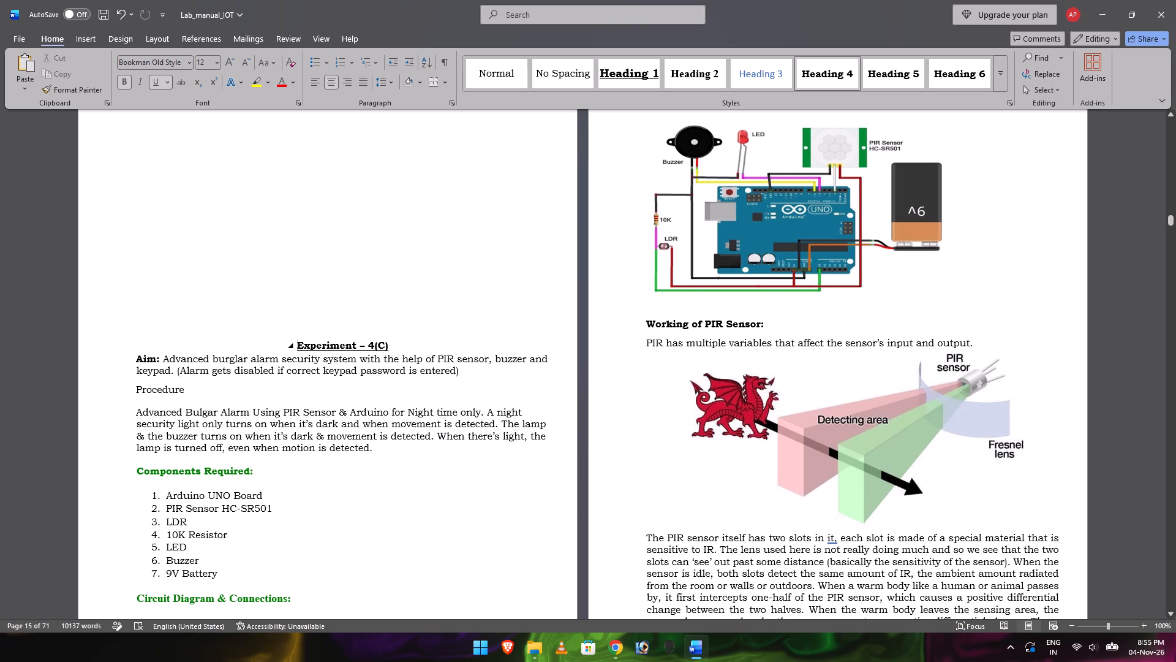
key(BackSpace)
key(BackSpace)
key(BackSpace)
key(BackSpace)
key(BackSpace)
key(BackSpace)
key(BackSpace)
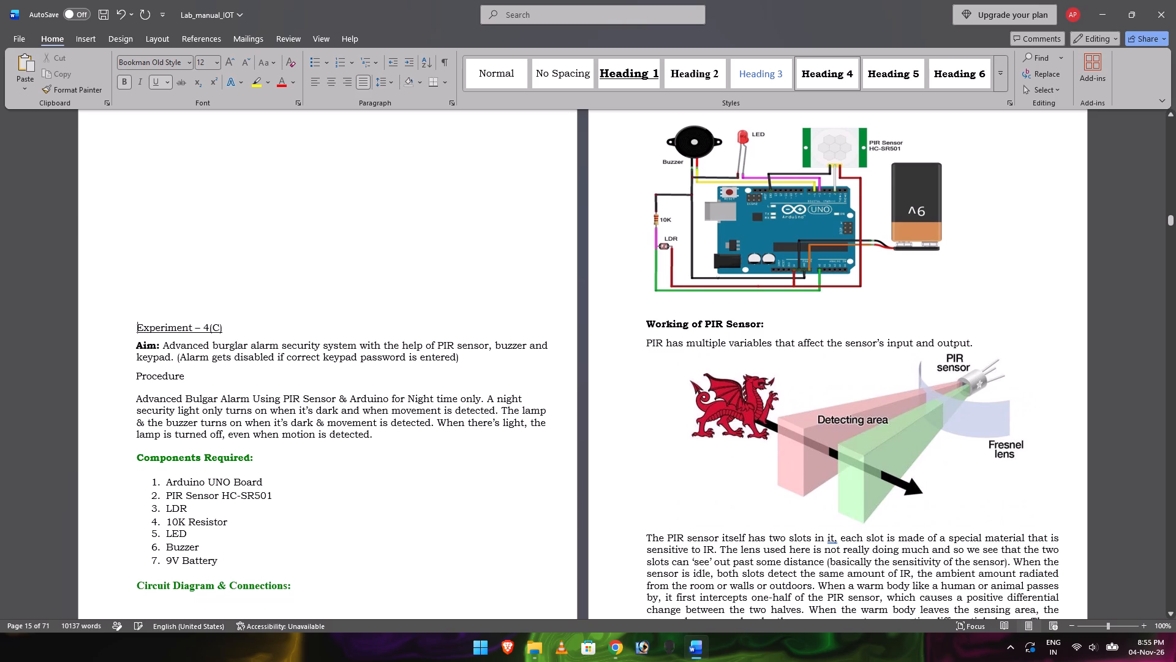
key(BackSpace)
key(BackSpace)
key(BackSpace)
key(BackSpace)
key(BackSpace)
key(BackSpace)
key(BackSpace)
key(BackSpace)
key(BackSpace)
key(BackSpace)
key(BackSpace)
key(BackSpace)
key(BackSpace)
key(BackSpace)
key(BackSpace)
key(BackSpace)
key(BackSpace)
key(BackSpace)
key(BackSpace)
key(BackSpace)
key(BackSpace)
key(BackSpace)
key(BackSpace)
key(BackSpace)
key(BackSpace)
key(BackSpace)
key(BackSpace)
key(BackSpace)
key(BackSpace)
key(BackSpace)
key(BackSpace)
key(BackSpace)
key(BackSpace)
key(BackSpace)
key(BackSpace)
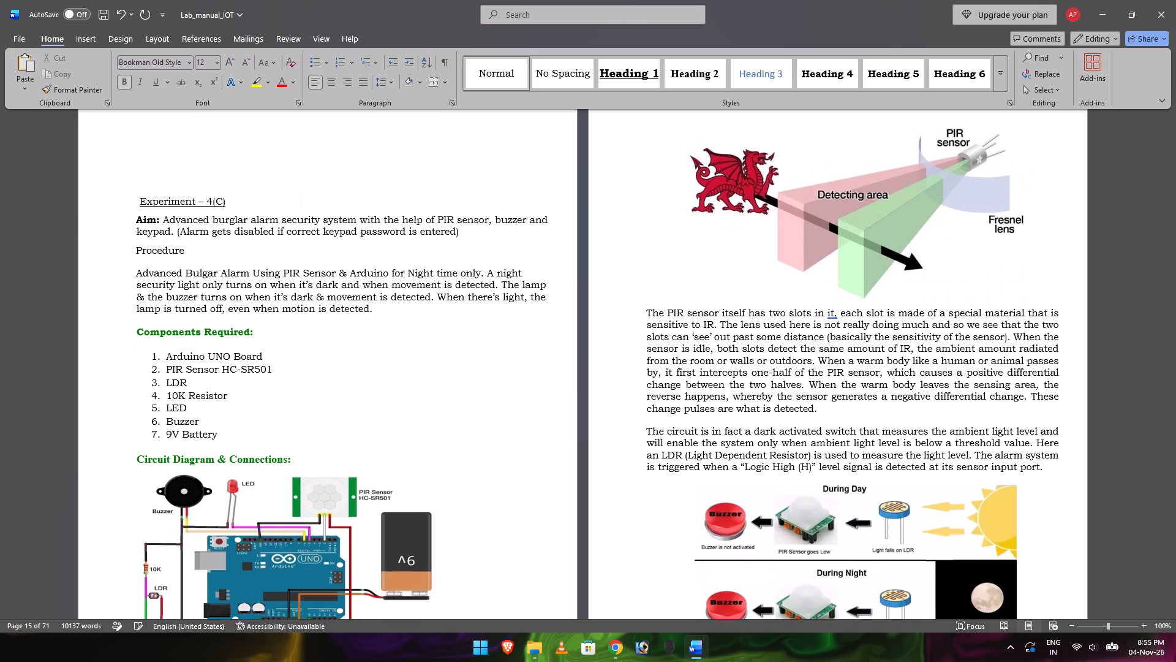
Bold the Experiment – 4(C) heading.
scroll(451, 351, up, 2)
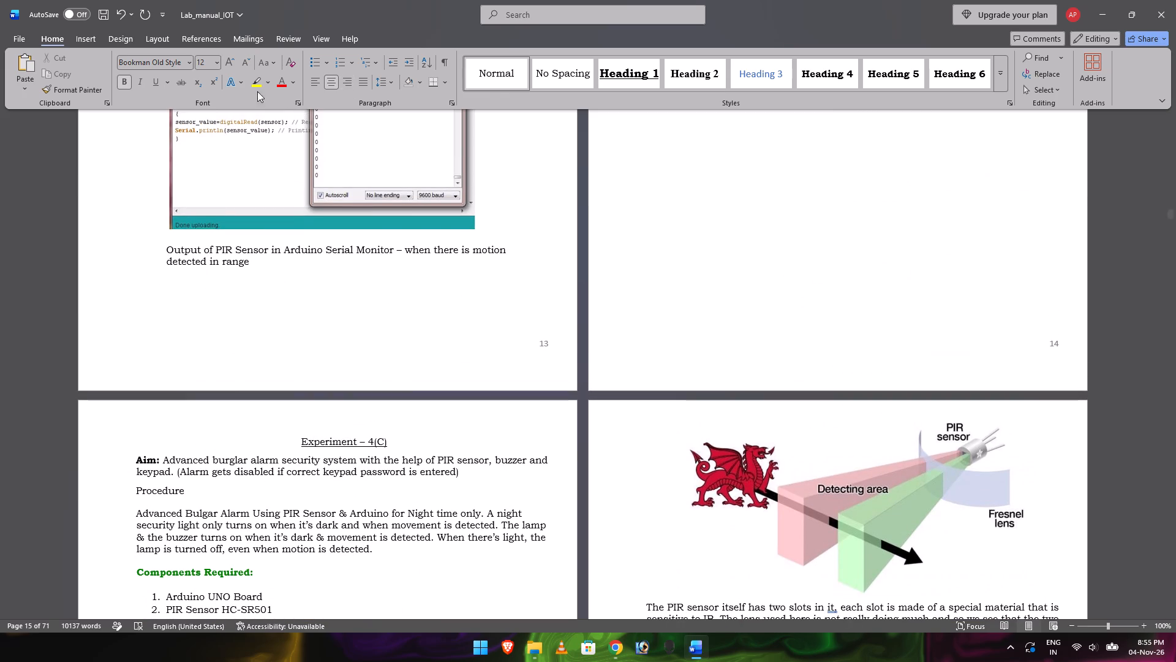
click(125, 81)
drag(398, 439, 263, 428)
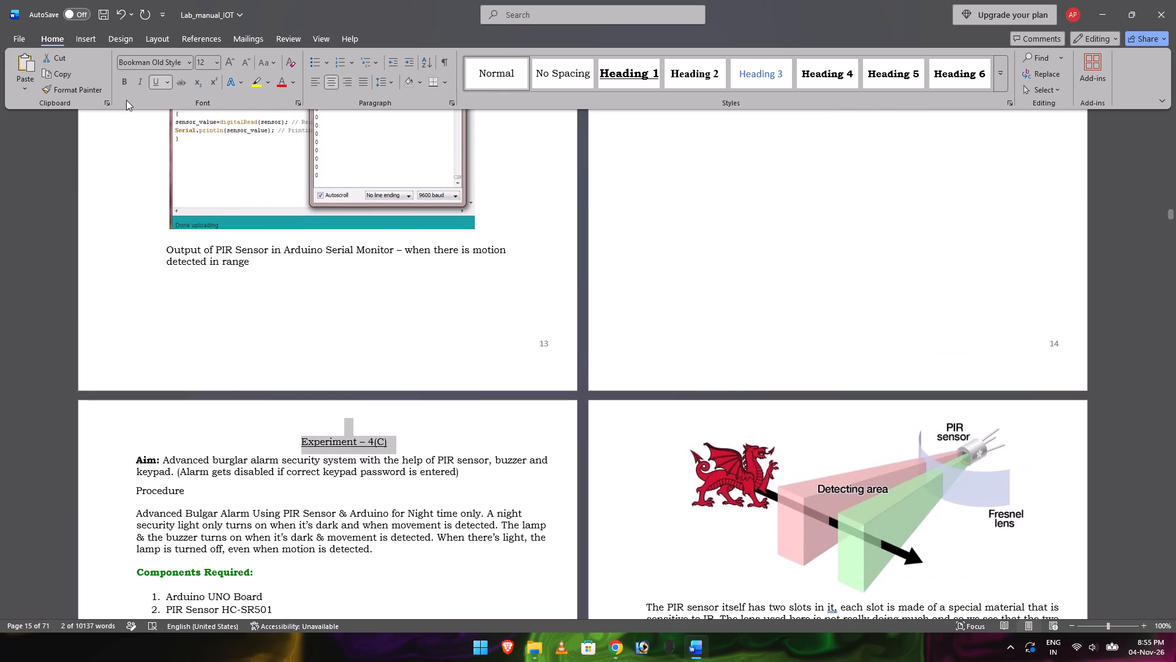
click(121, 85)
click(671, 273)
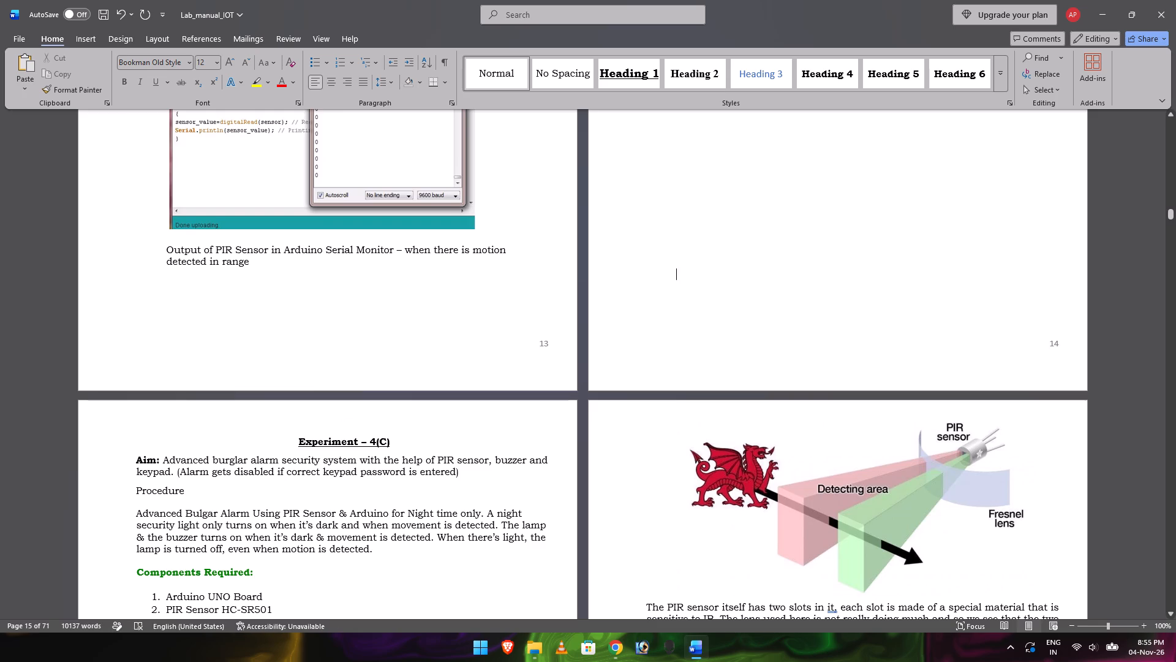
scroll(674, 277, down, 2)
scroll(598, 331, down, 5)
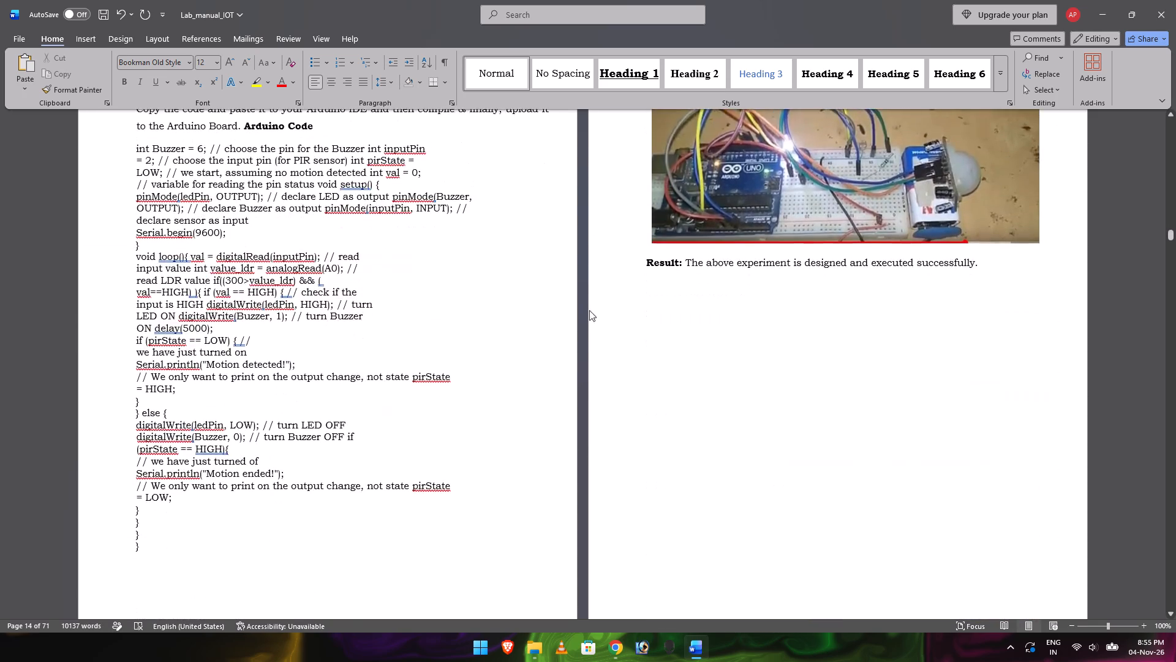
scroll(578, 310, up, 2)
scroll(650, 299, up, 4)
scroll(649, 299, down, 3)
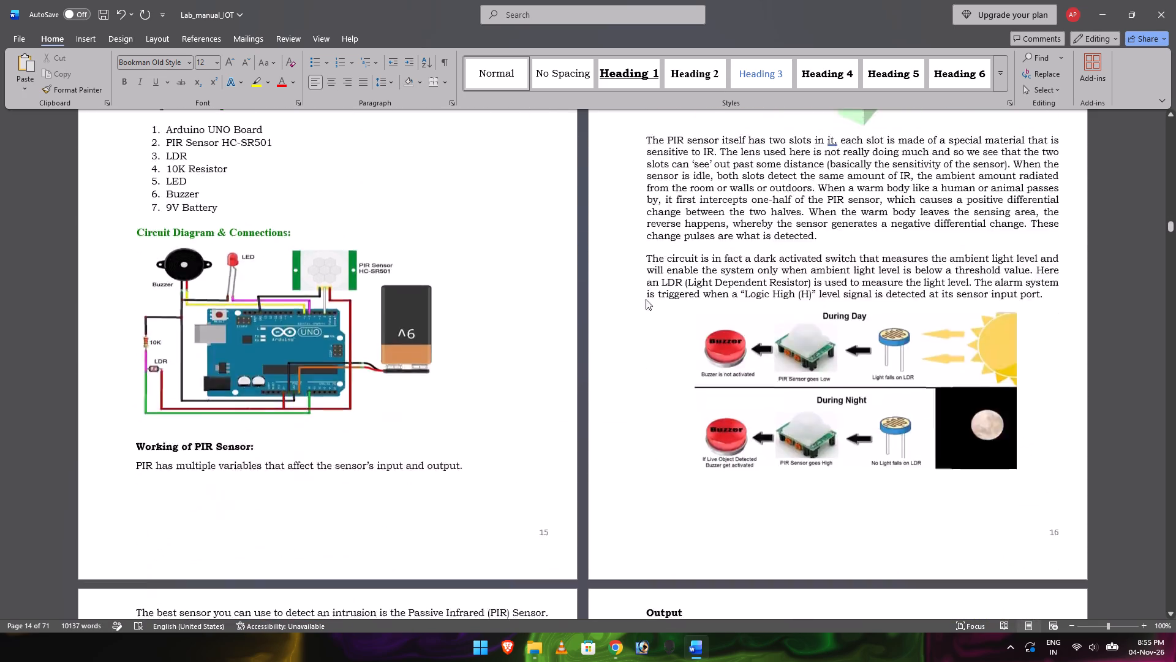
scroll(646, 299, down, 7)
scroll(646, 299, up, 1)
scroll(447, 308, down, 4)
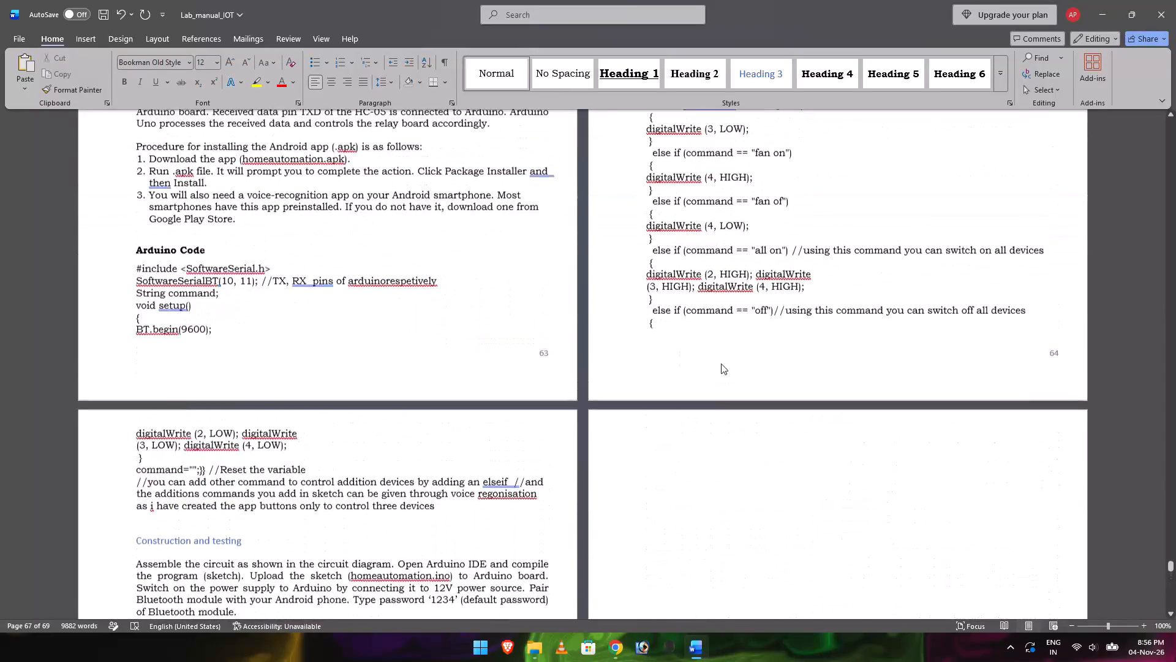
scroll(721, 363, up, 5)
scroll(720, 363, down, 1)
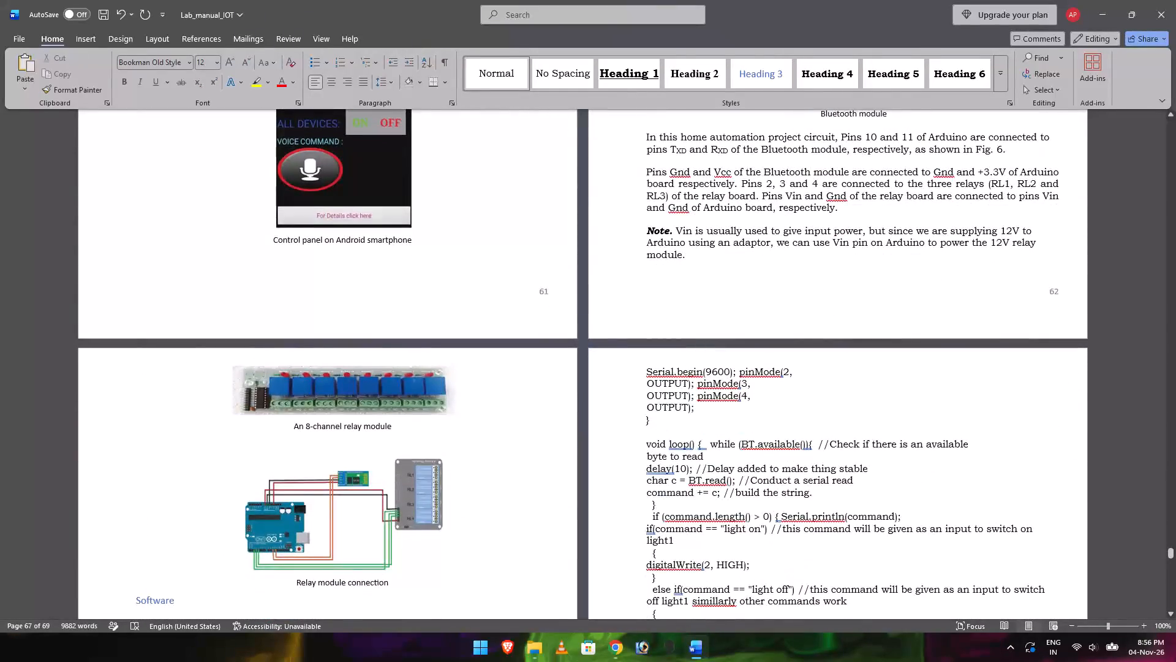
drag(637, 376, 916, 535)
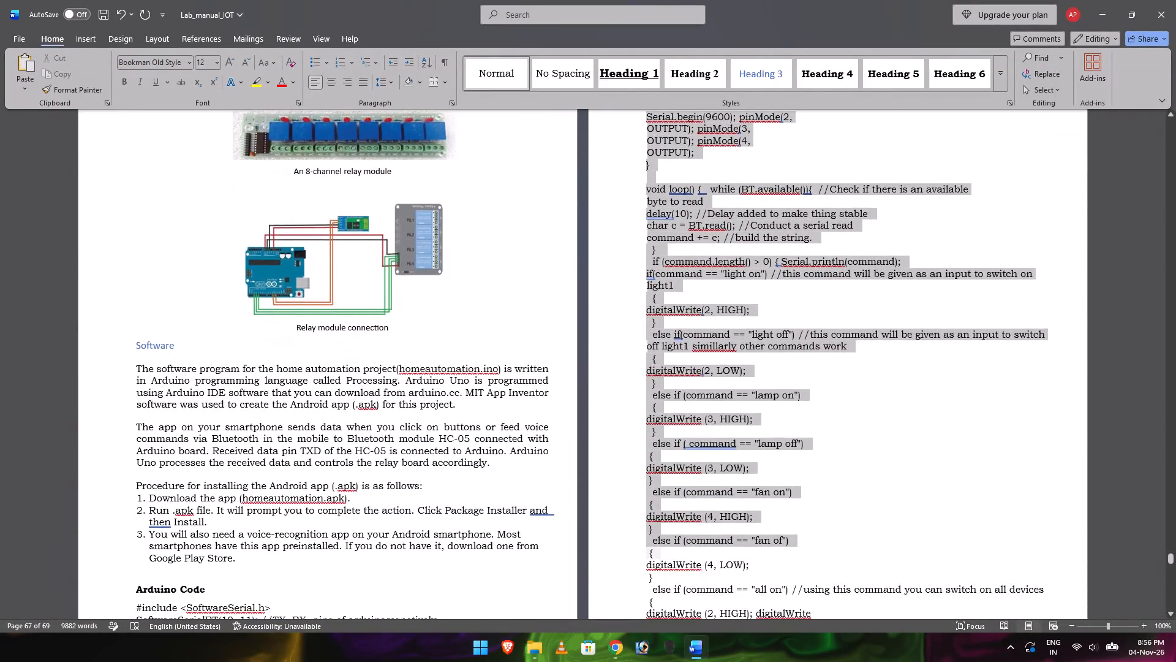
drag(916, 535, 1006, 598)
scroll(916, 535, down, 1)
key(Delete)
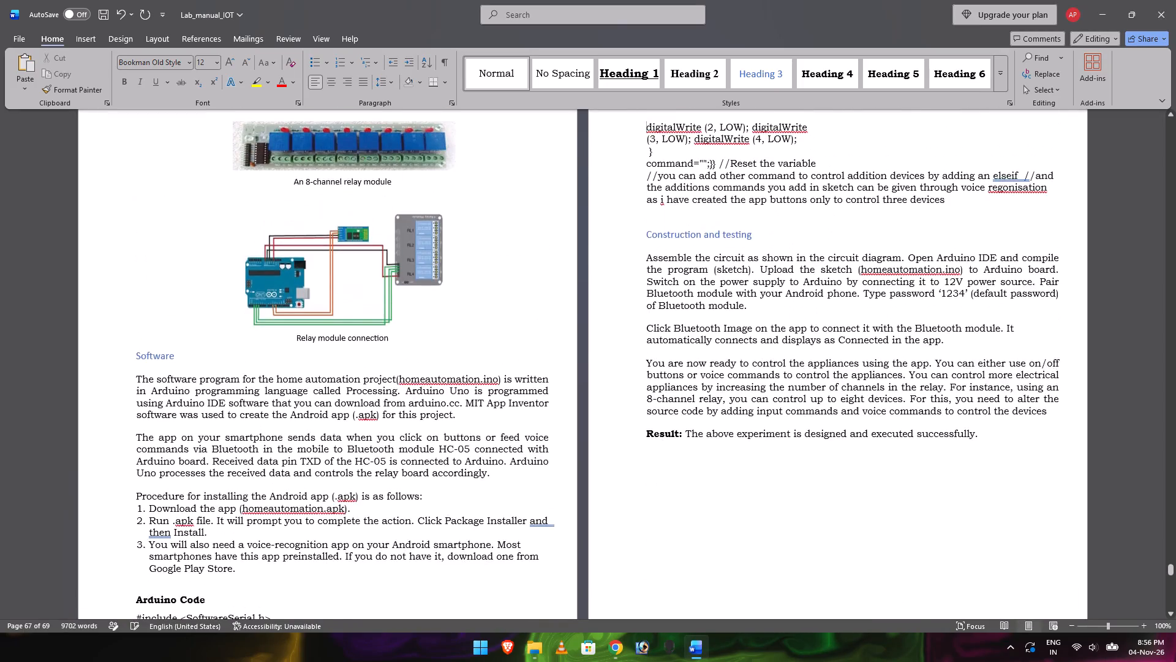
Remove the blank space above the Experiment – 10 heading so it sits at the top of its page.
scroll(967, 536, up, 2)
scroll(806, 492, down, 4)
scroll(333, 261, down, 3)
scroll(372, 275, up, 2)
scroll(372, 275, down, 2)
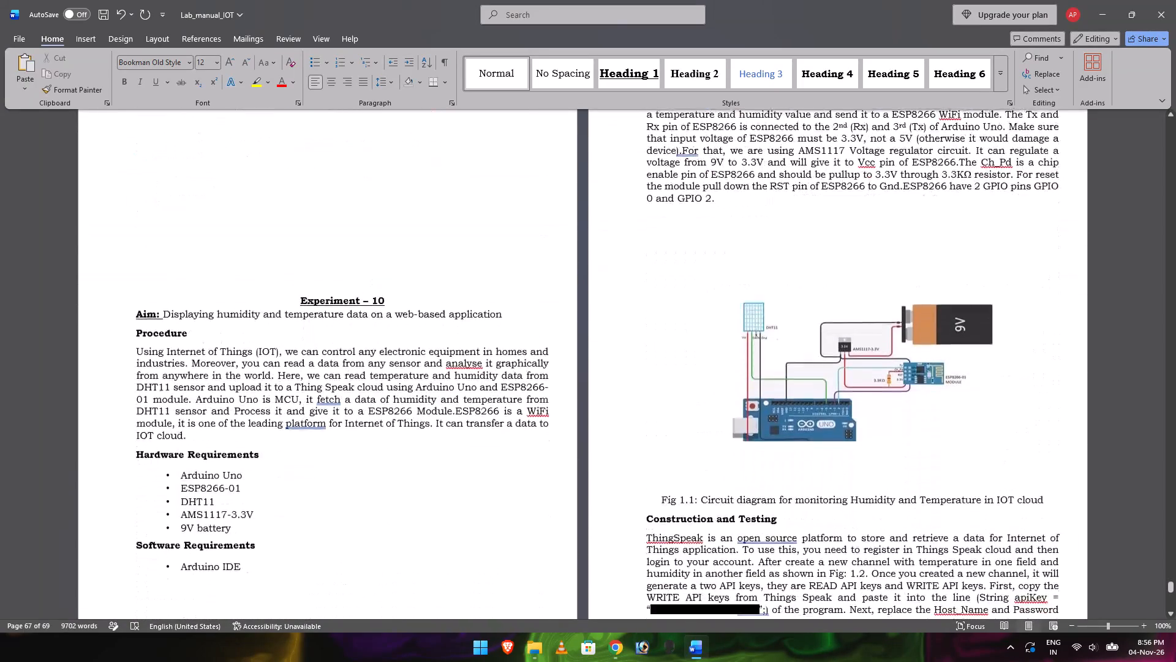
click(296, 287)
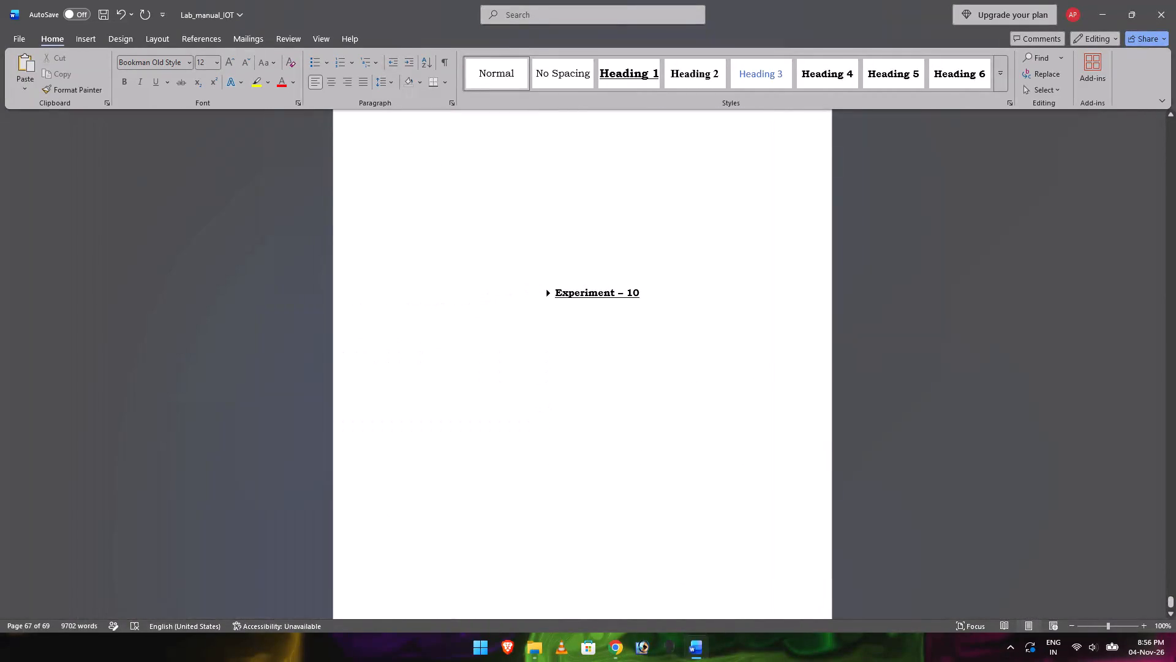
click(551, 300)
click(549, 292)
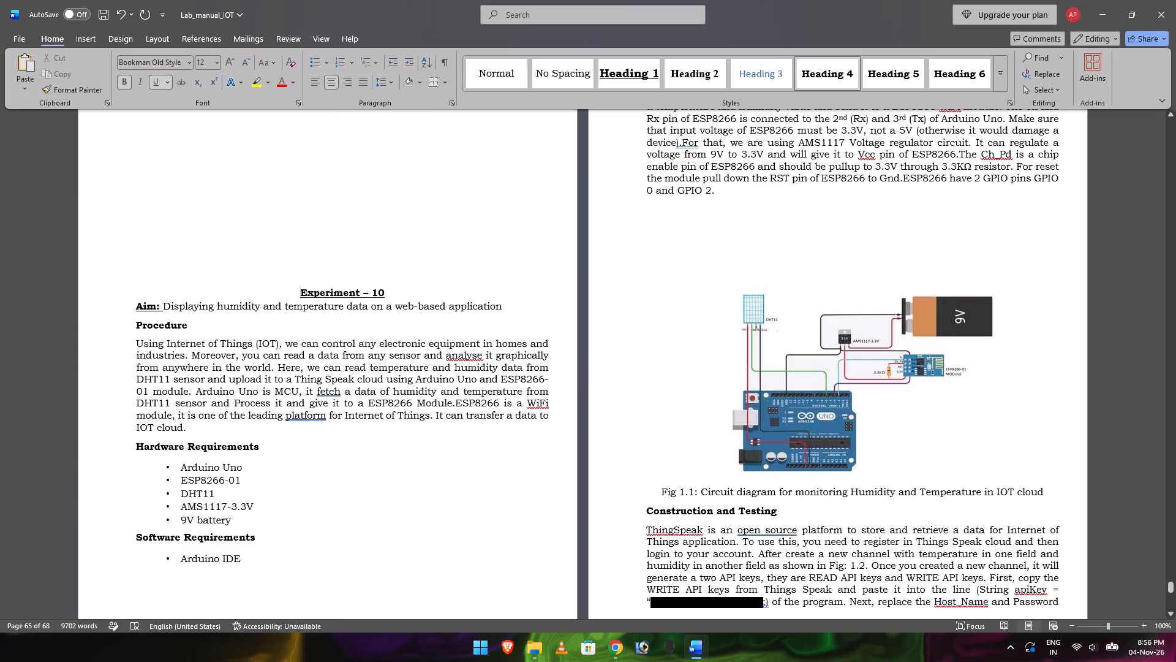
key(BackSpace)
key(BackSpace)
key(BackSpace)
key(BackSpace)
key(BackSpace)
key(BackSpace)
key(BackSpace)
key(BackSpace)
key(BackSpace)
key(BackSpace)
key(BackSpace)
key(BackSpace)
key(BackSpace)
key(BackSpace)
key(BackSpace)
key(BackSpace)
key(BackSpace)
key(BackSpace)
key(BackSpace)
key(BackSpace)
key(BackSpace)
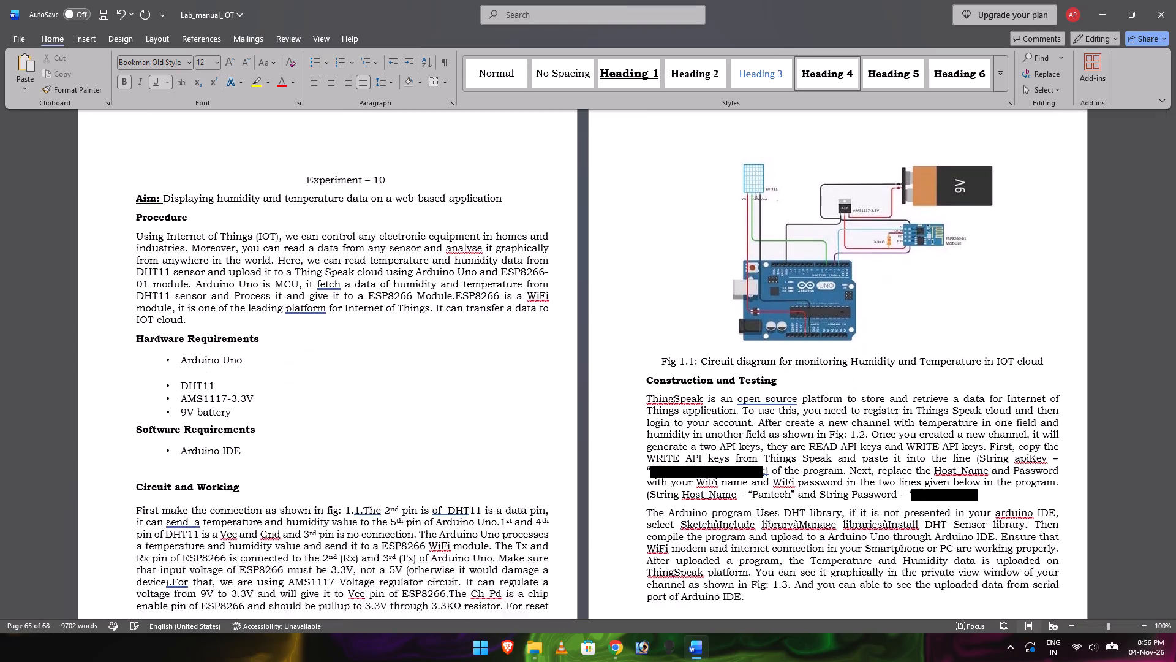
scroll(390, 293, up, 1)
key(BackSpace)
key(BackSpace)
key(BackSpace)
key(BackSpace)
key(BackSpace)
key(BackSpace)
key(BackSpace)
key(BackSpace)
key(BackSpace)
key(BackSpace)
key(BackSpace)
key(BackSpace)
key(BackSpace)
key(BackSpace)
key(BackSpace)
key(BackSpace)
key(BackSpace)
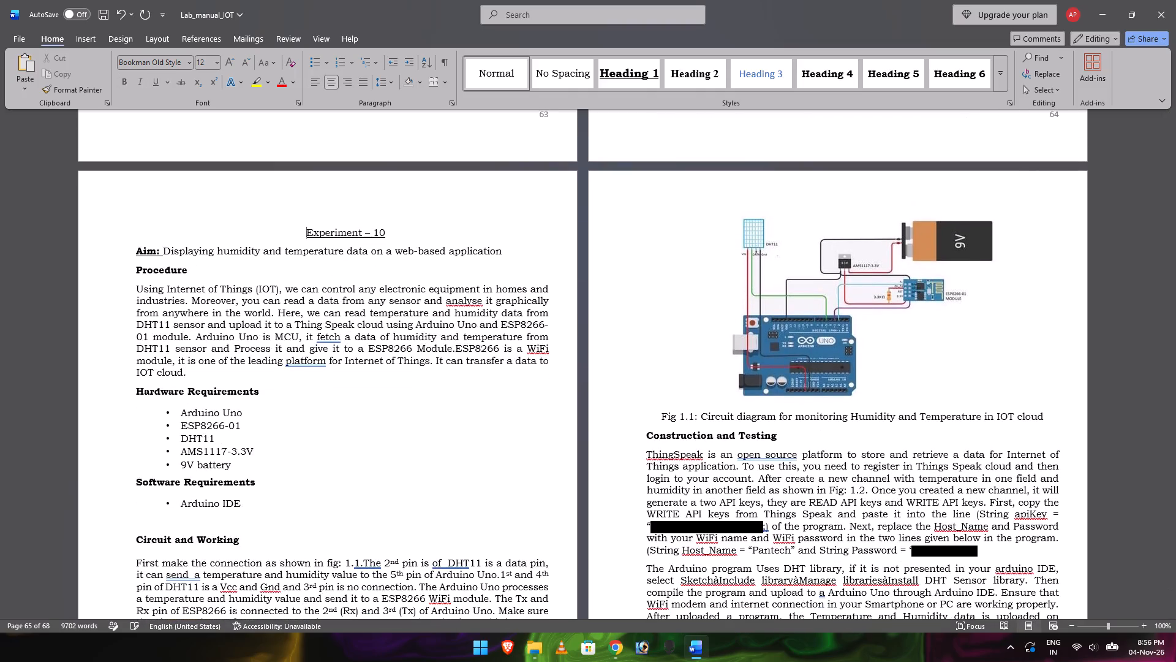
key(BackSpace)
key(BackSpace)
key(BackSpace)
key(BackSpace)
key(BackSpace)
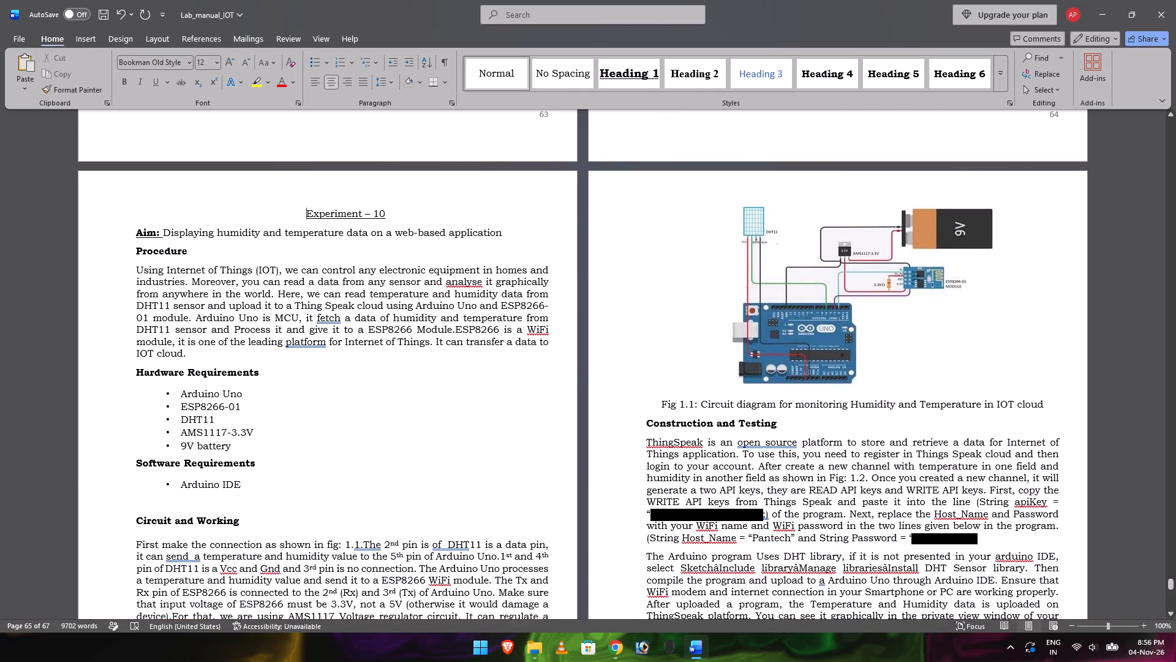
Make the Experiment – 10 heading bold.
drag(396, 211, 281, 219)
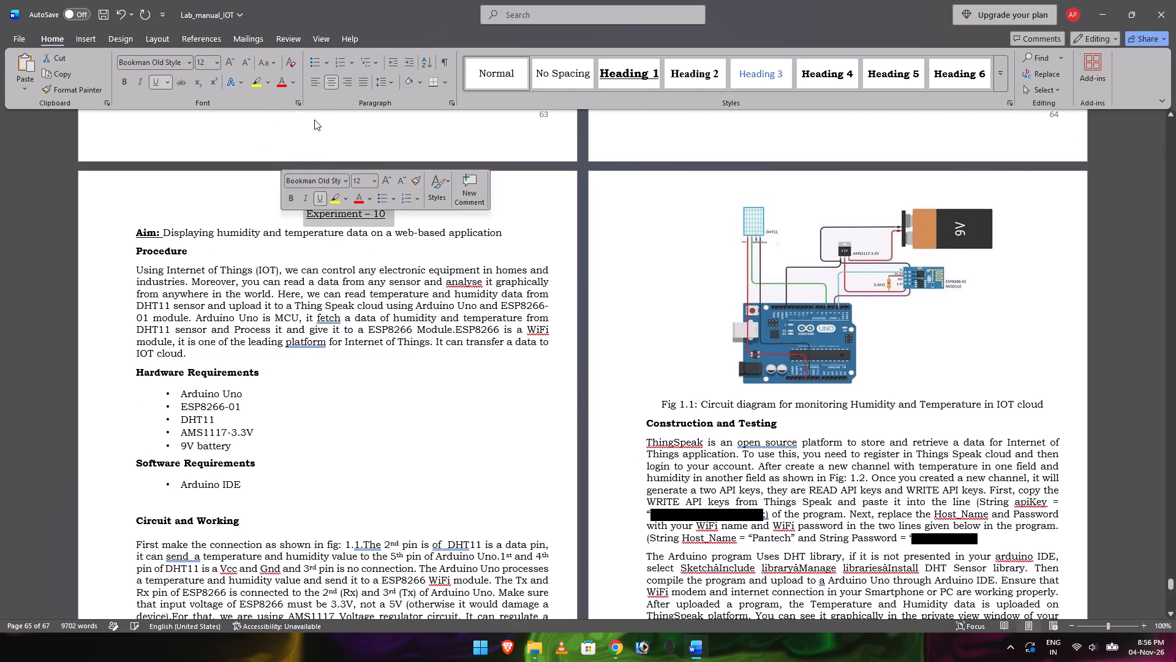
click(124, 80)
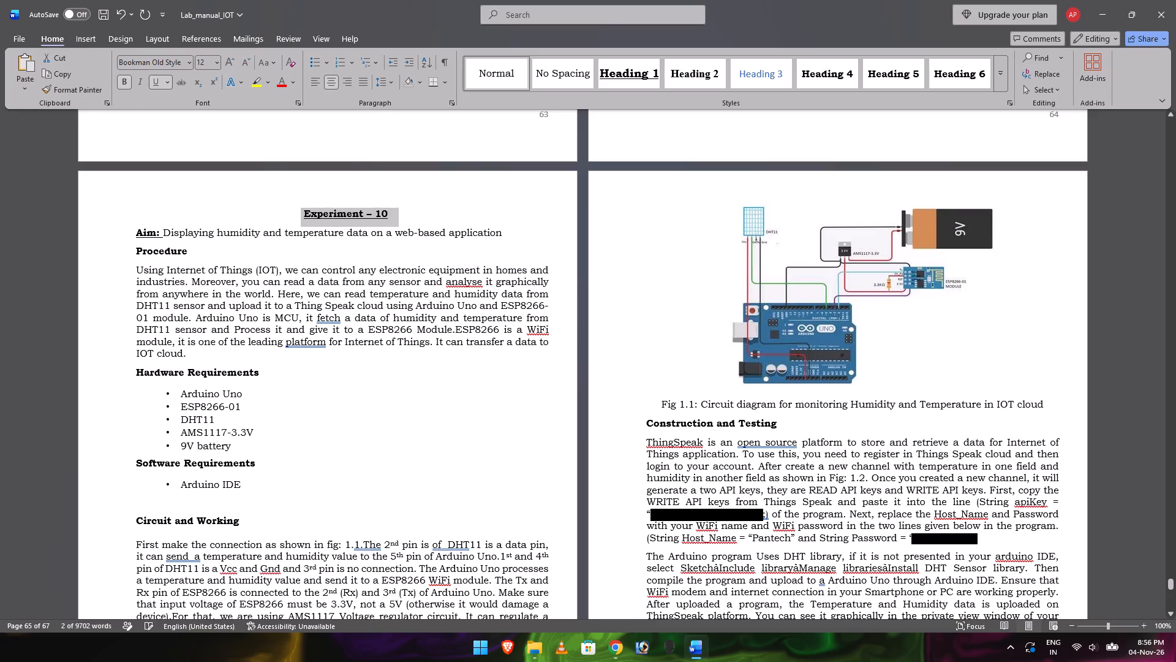
click(478, 209)
Delete all content of page 58, from the "Get current sensor readings" comment through the line about the gaugeHum humidity gauge.
scroll(516, 210, up, 2)
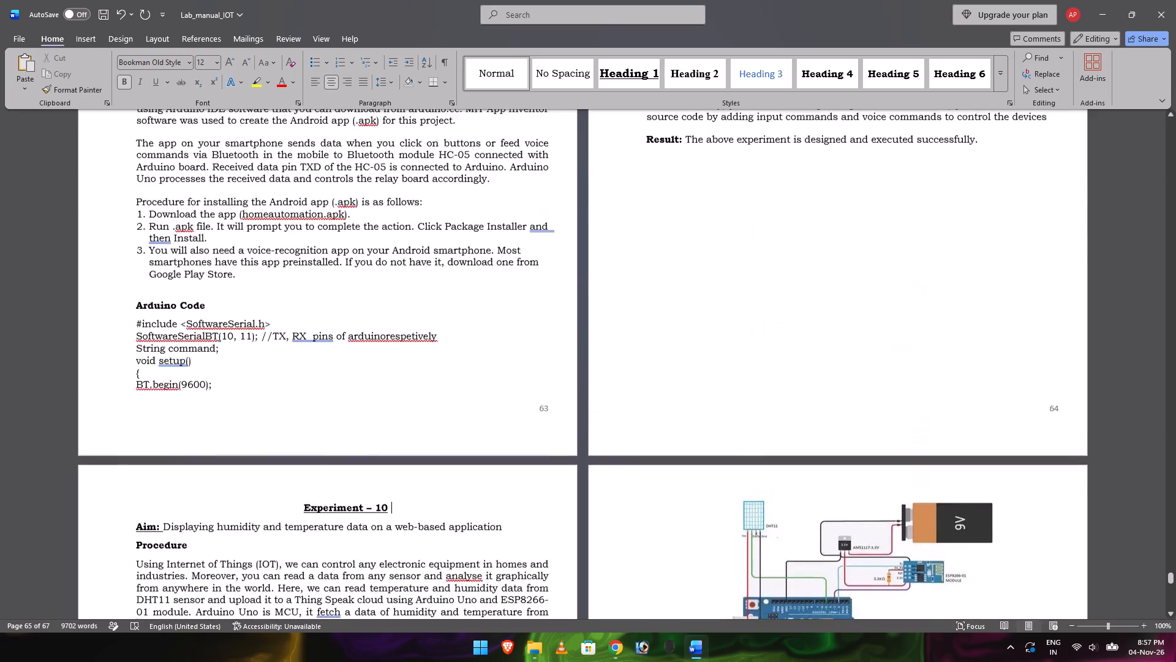
scroll(517, 210, up, 2)
scroll(608, 272, up, 3)
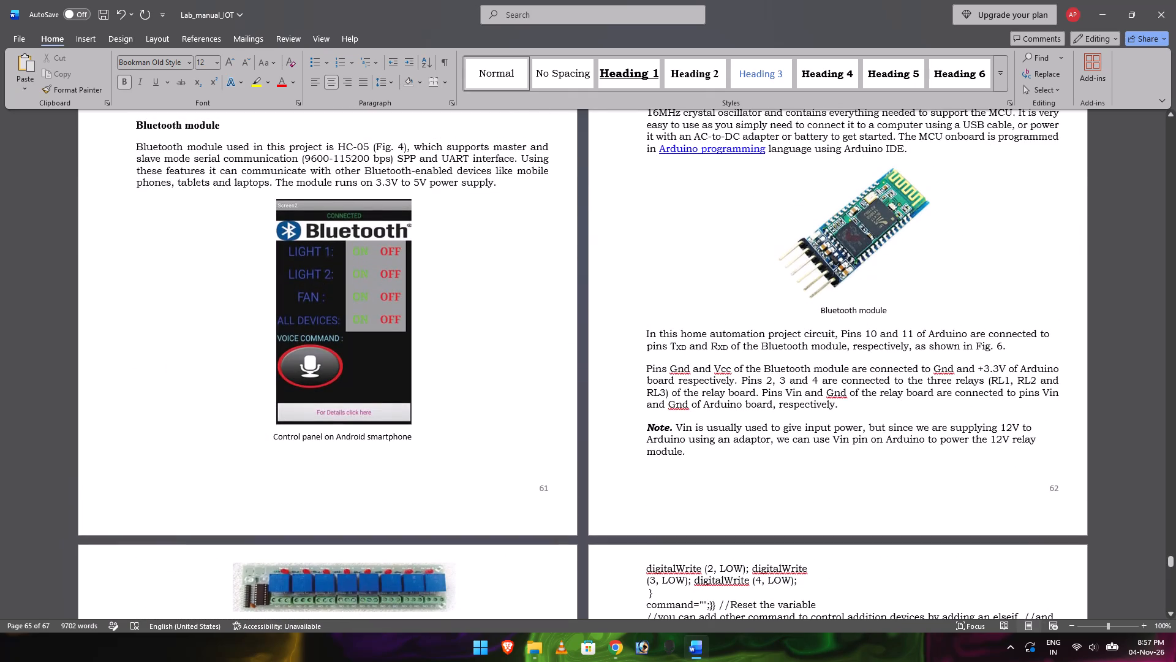
scroll(608, 272, up, 1)
scroll(486, 533, up, 2)
scroll(555, 440, up, 3)
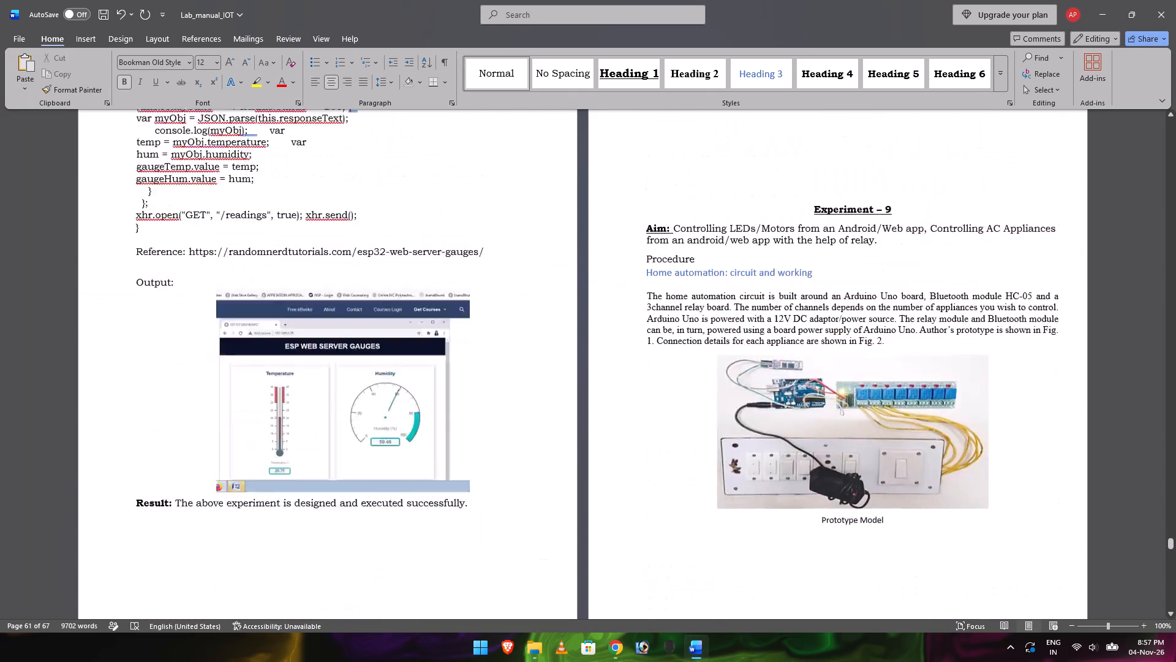
scroll(555, 440, up, 5)
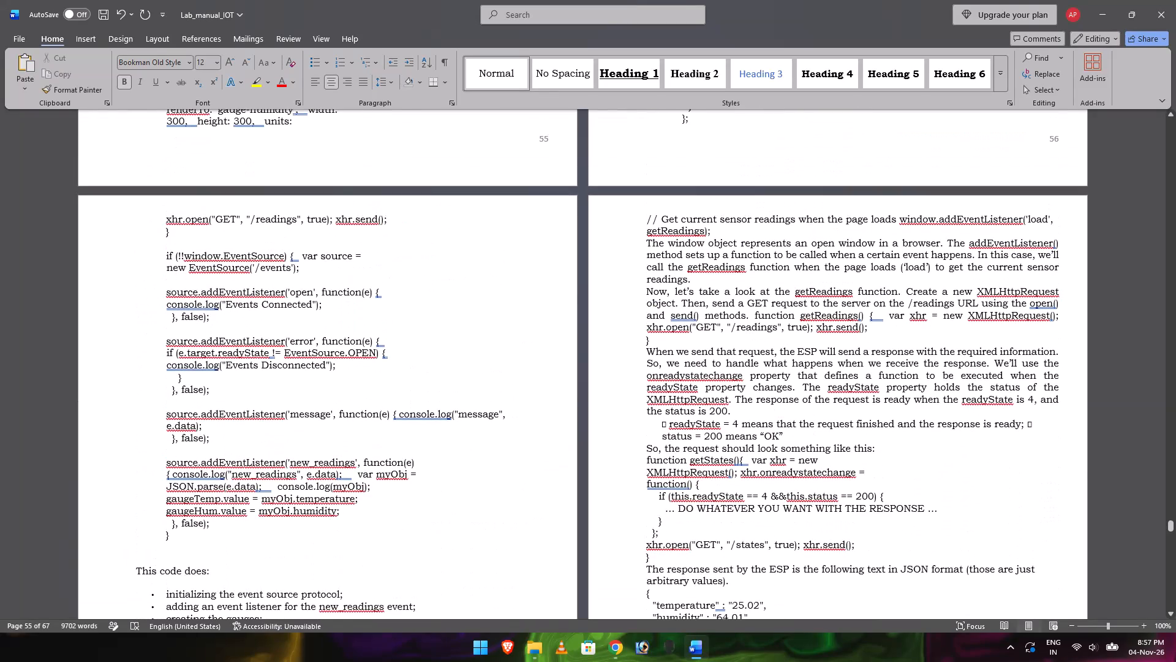
drag(639, 216, 998, 378)
scroll(1020, 561, down, 3)
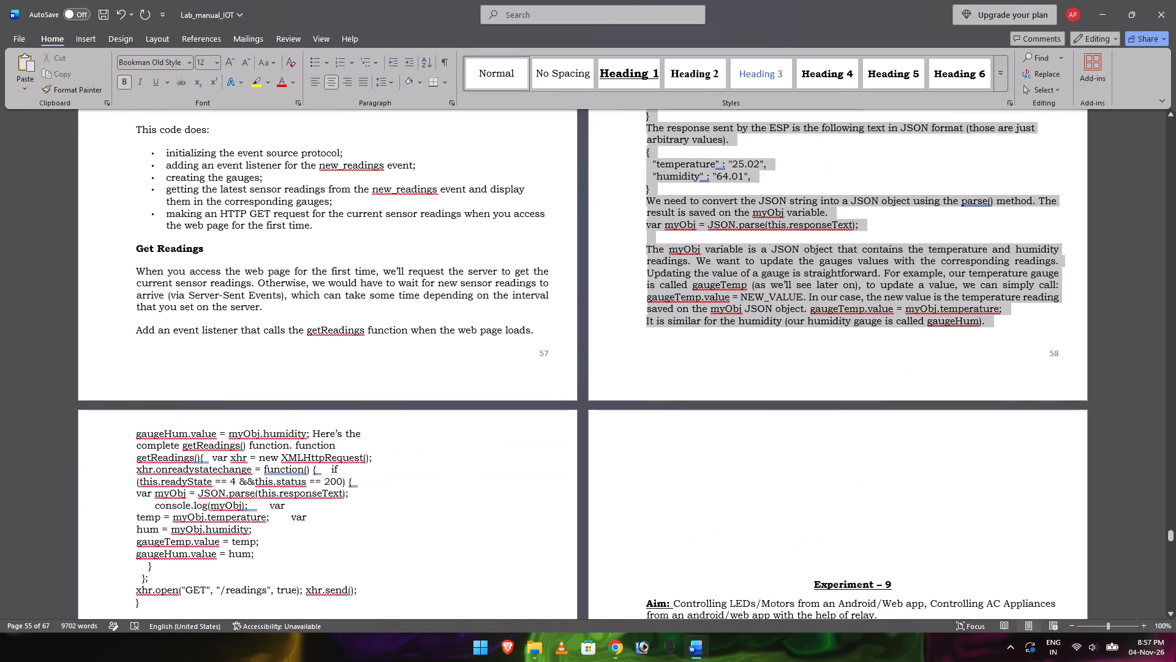
drag(998, 378, 1004, 368)
key(Delete)
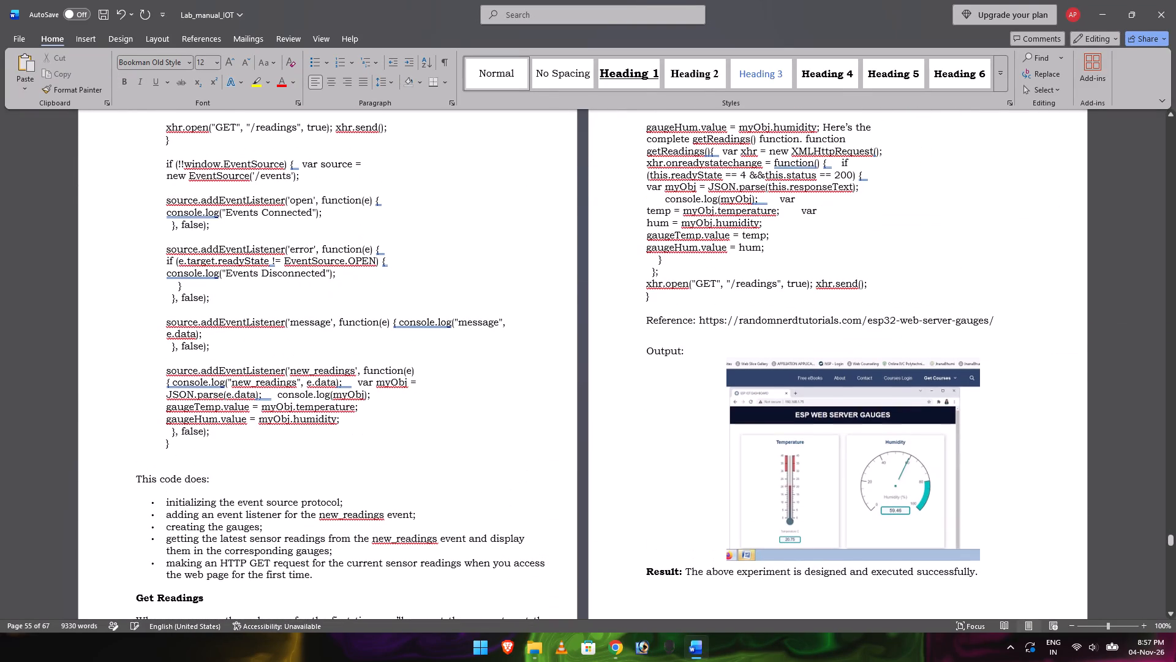
Delete all humidity gauge code on page 56, from the "Humidity (%)" line through the page's final closing brace.
scroll(695, 368, up, 5)
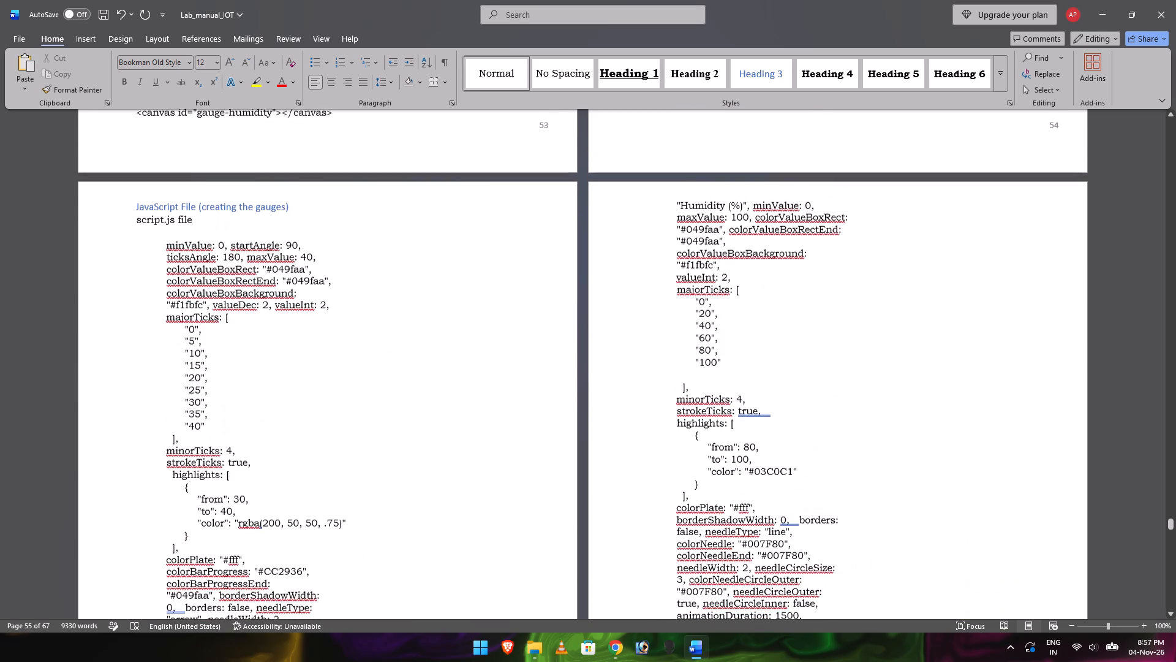
scroll(658, 237, up, 5)
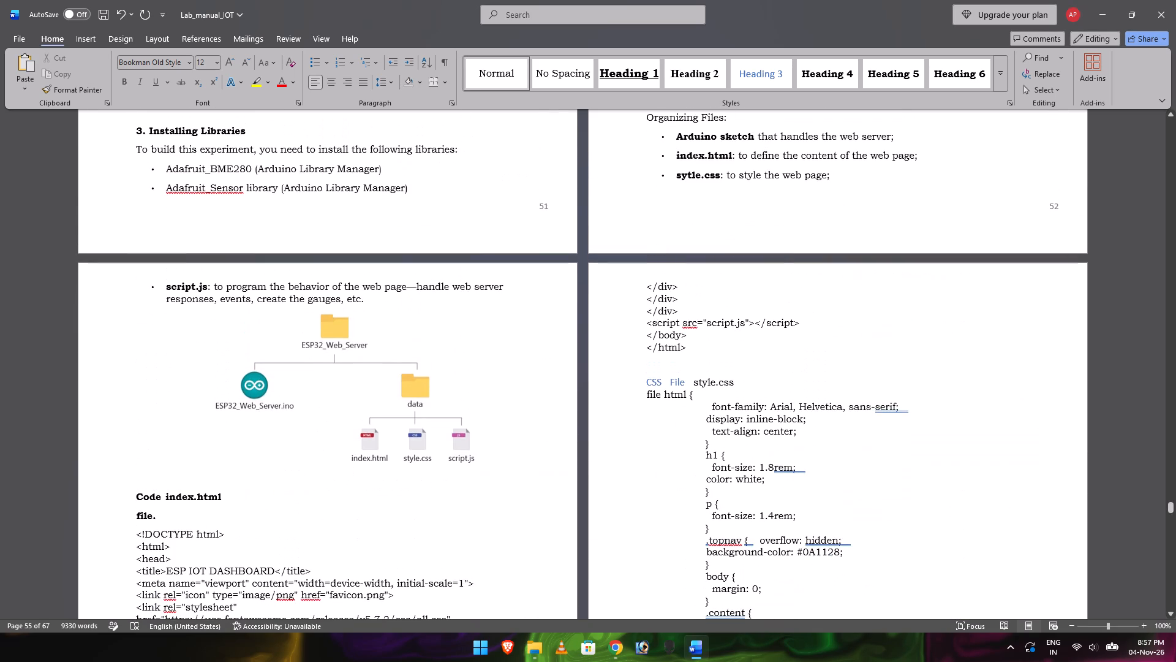
scroll(643, 289, down, 4)
scroll(670, 337, down, 1)
drag(672, 200, 714, 240)
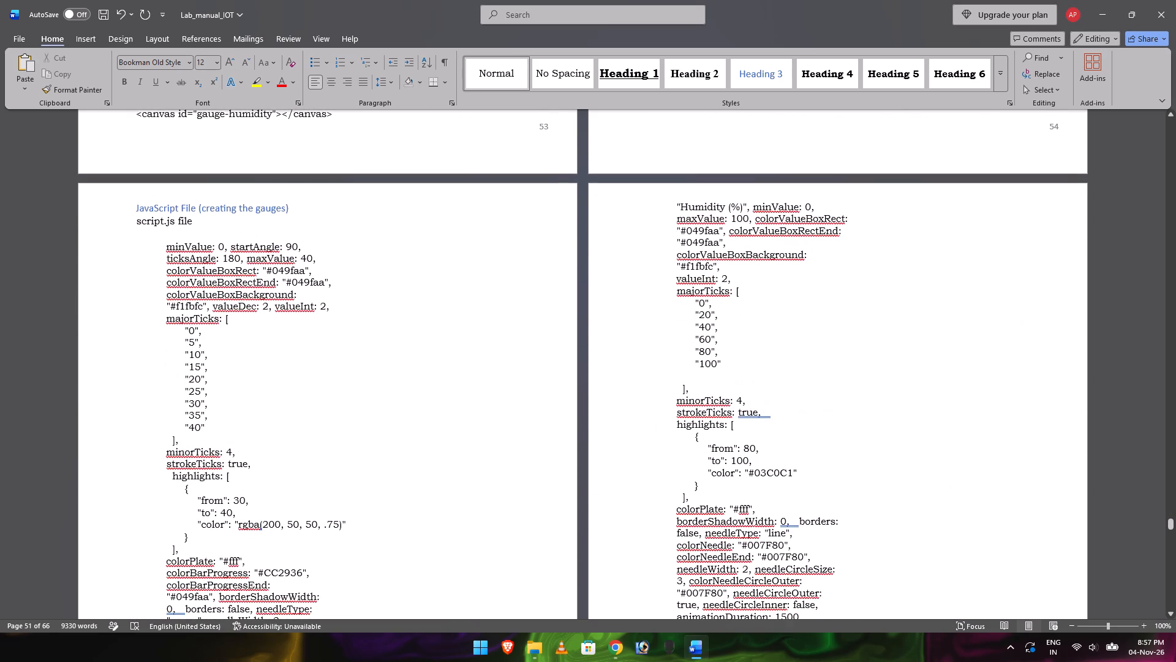
drag(714, 240, 948, 337)
scroll(824, 484, down, 3)
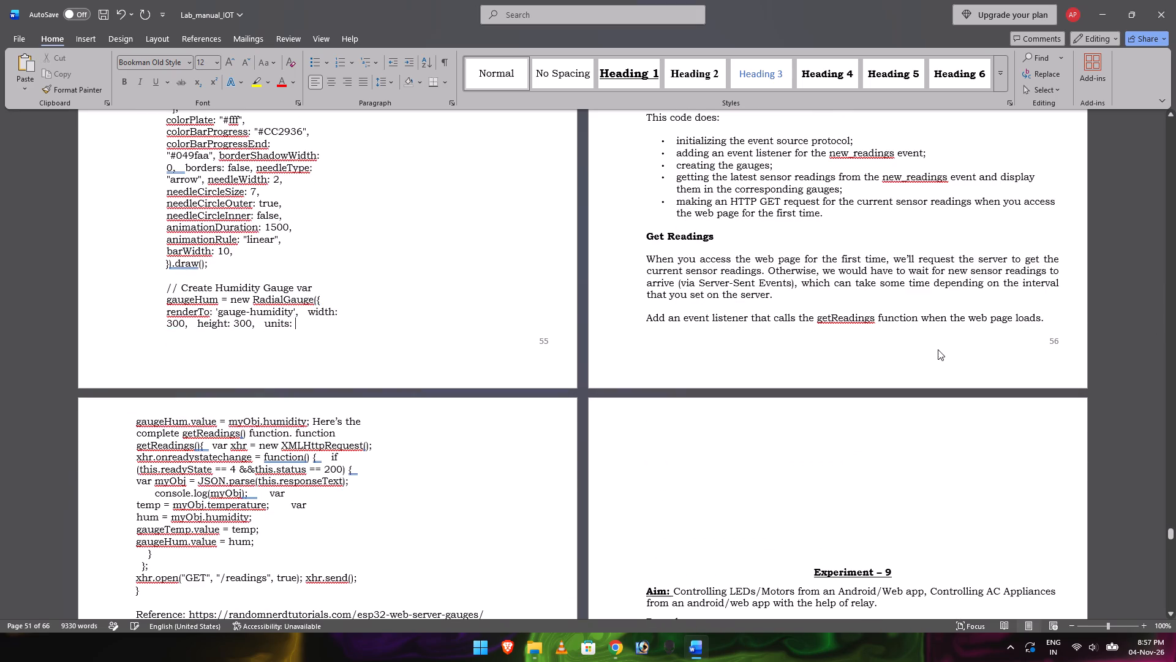
Delete the code on page 54, from the closing div tags at its top through the style.css rules.
scroll(783, 361, up, 2)
scroll(783, 361, down, 3)
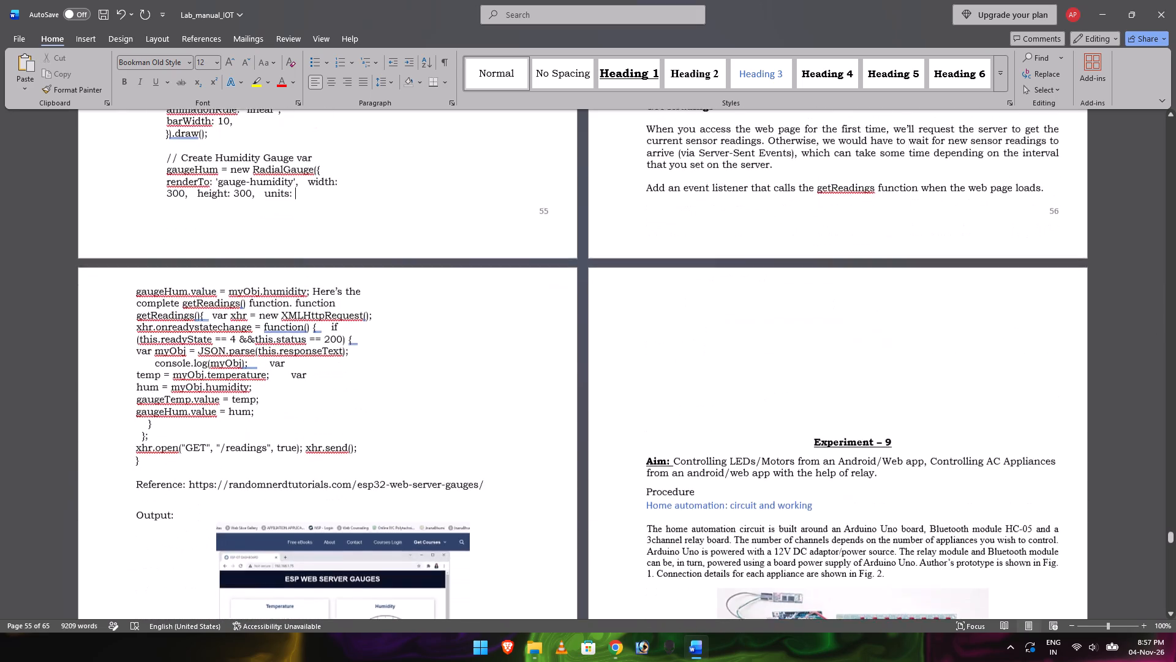
scroll(426, 327, up, 4)
scroll(627, 306, up, 6)
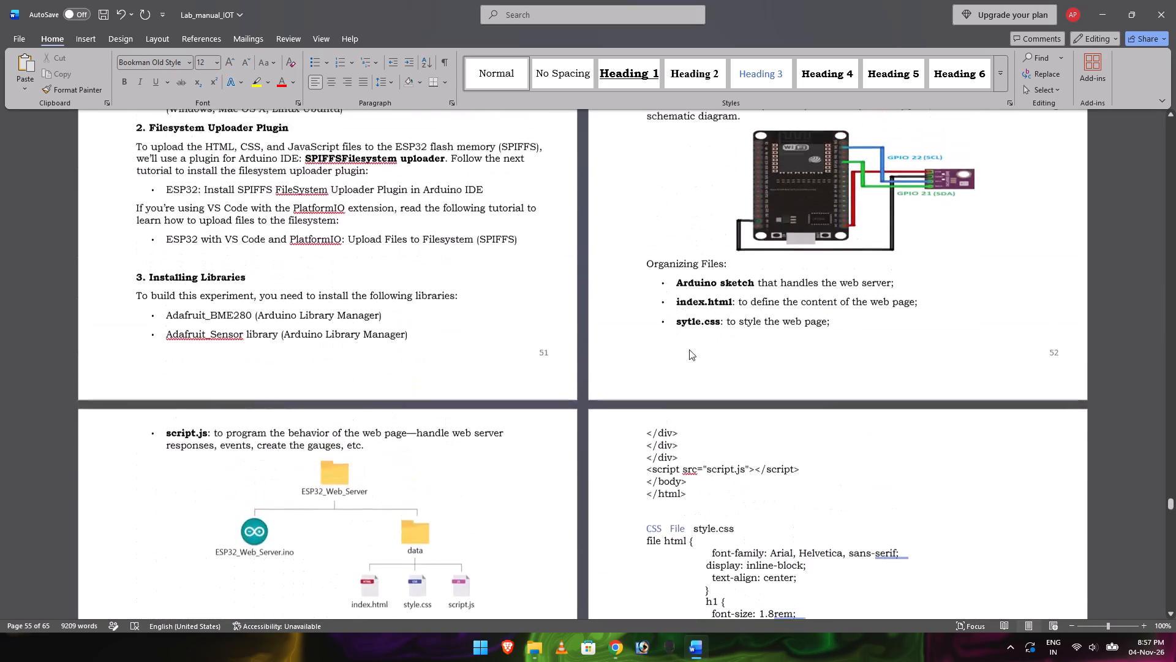
scroll(687, 362, down, 1)
drag(649, 286, 913, 439)
scroll(902, 439, down, 2)
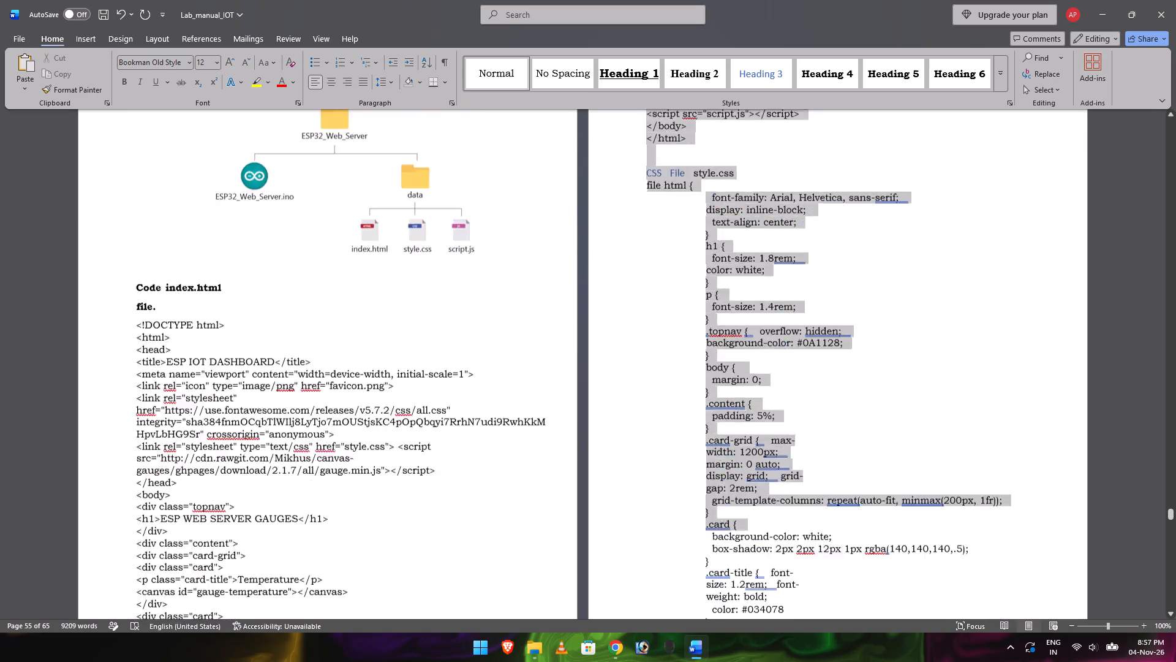
scroll(913, 439, down, 2)
drag(913, 439, 921, 291)
key(Delete)
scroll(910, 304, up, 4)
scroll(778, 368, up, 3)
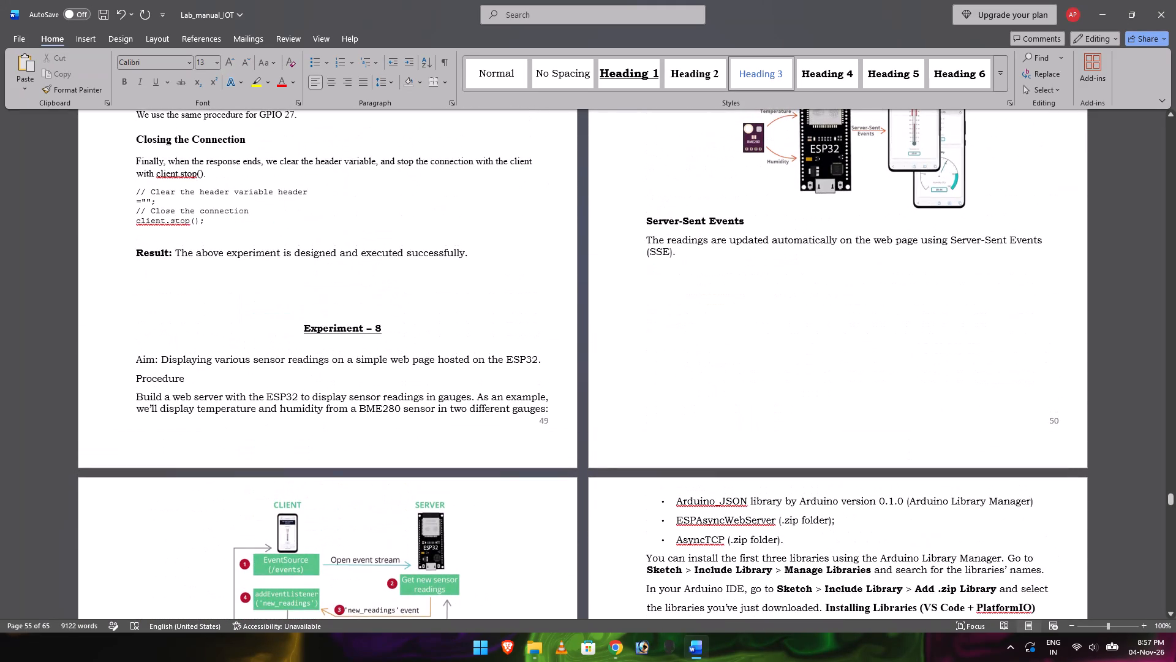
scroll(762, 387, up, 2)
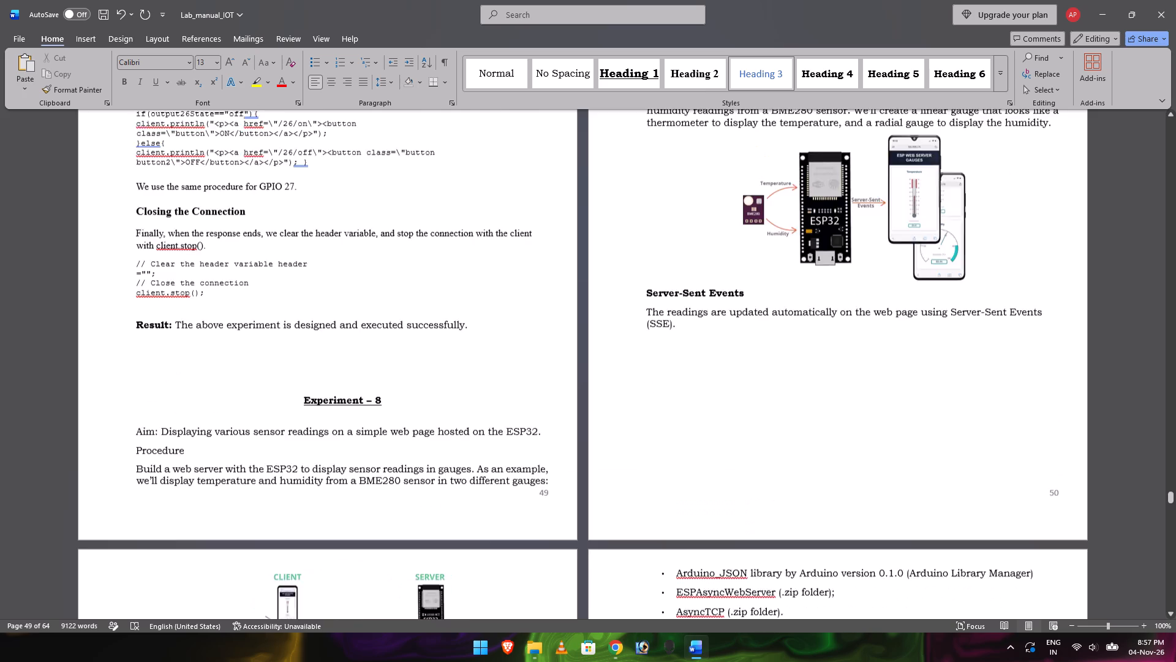
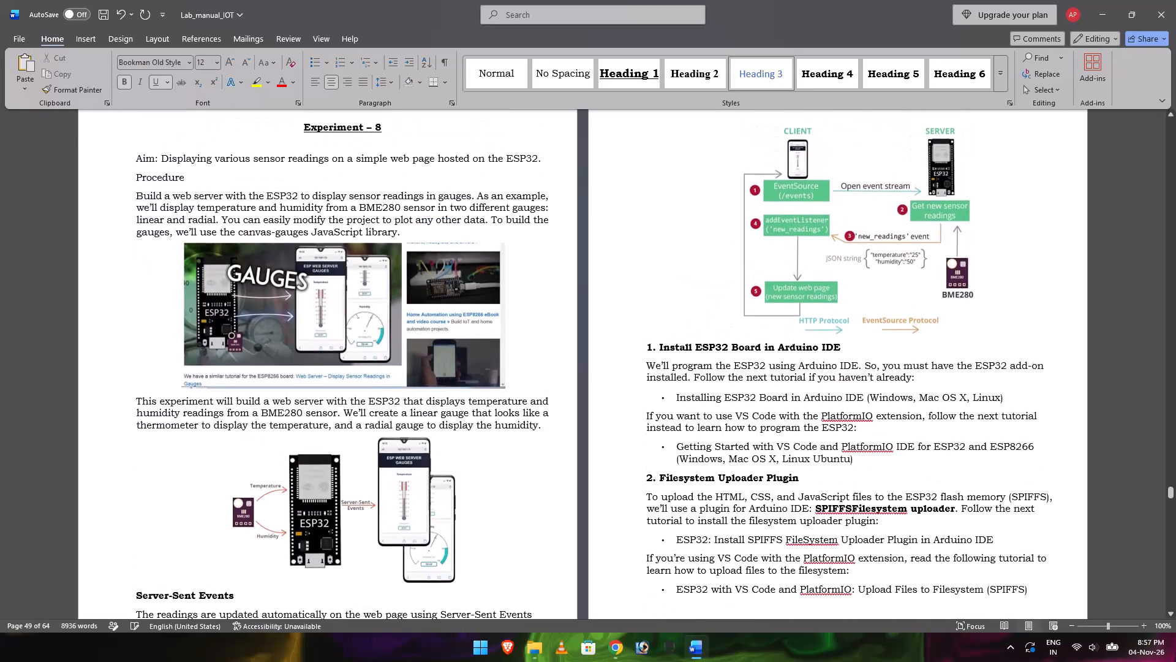
Delete all content of page 46, from the "#include <WiFi.h>" line through the final Serial.println(""); line.
scroll(489, 435, up, 5)
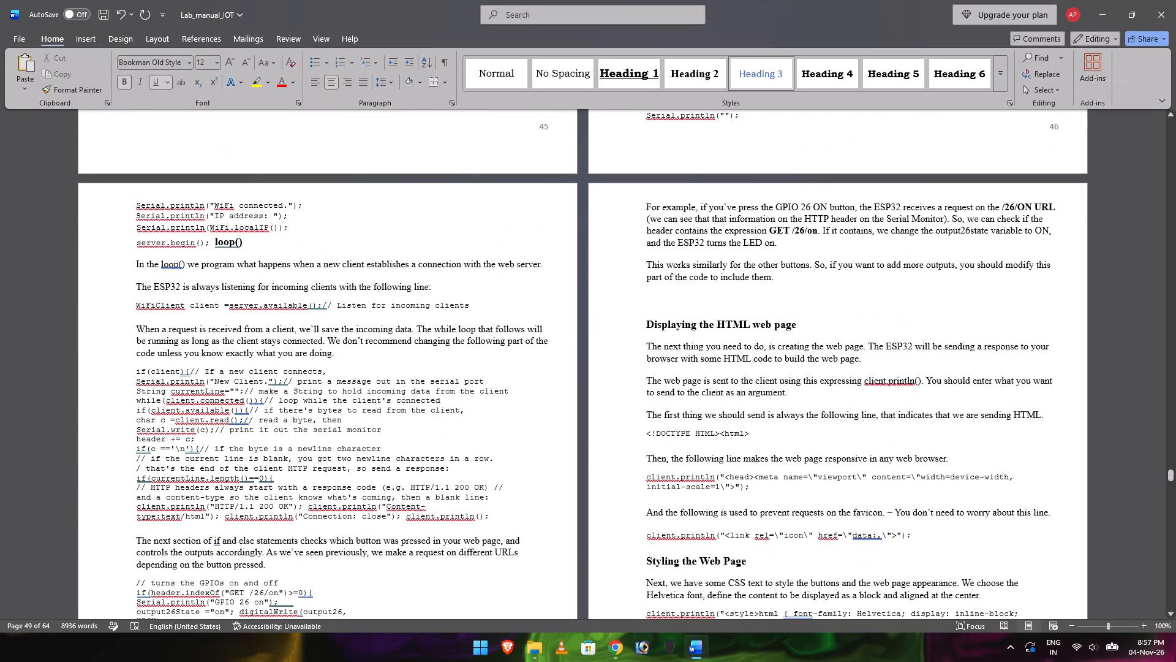
scroll(625, 381, up, 6)
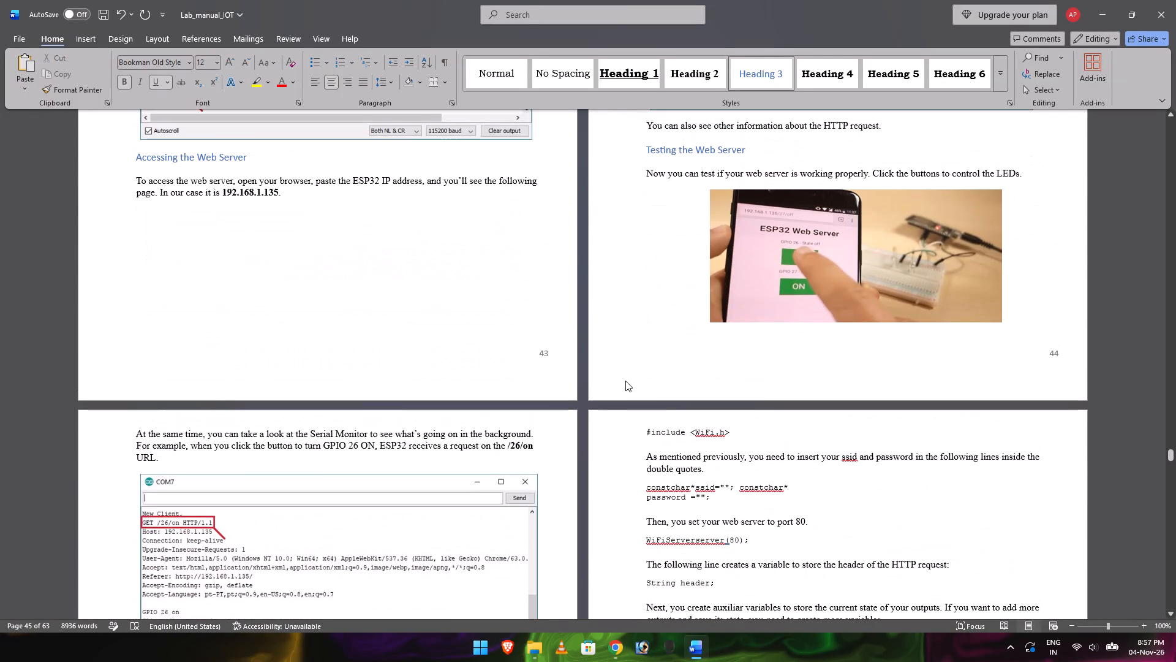
scroll(633, 441, down, 2)
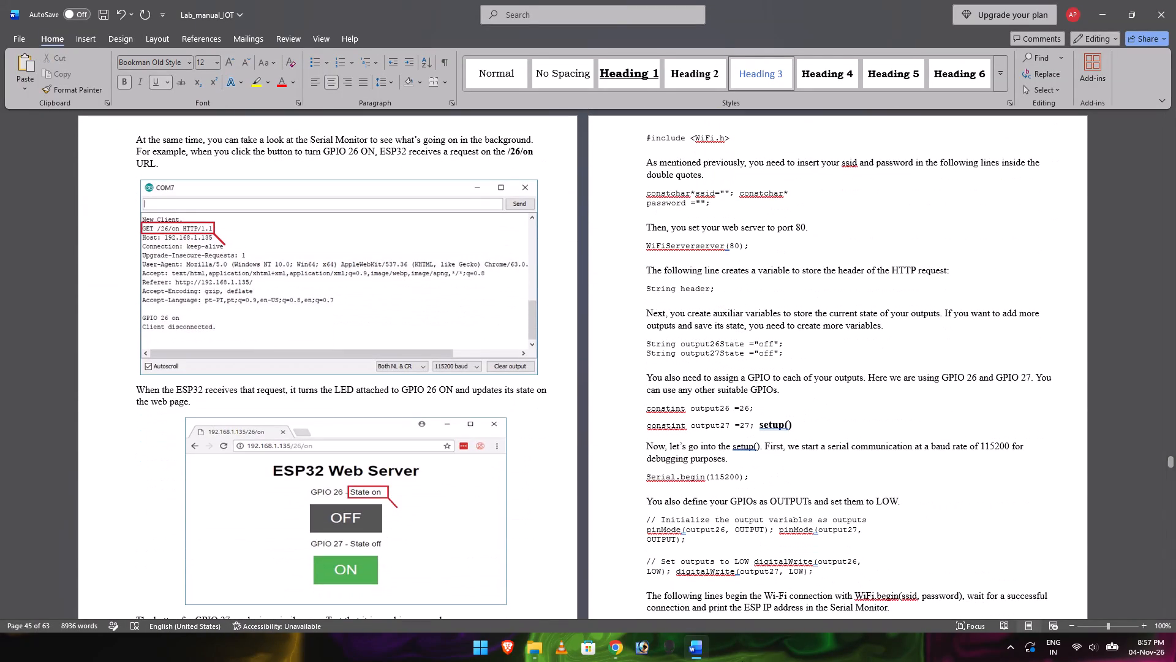
scroll(737, 650, down, 2)
scroll(797, 472, down, 2)
scroll(732, 425, up, 3)
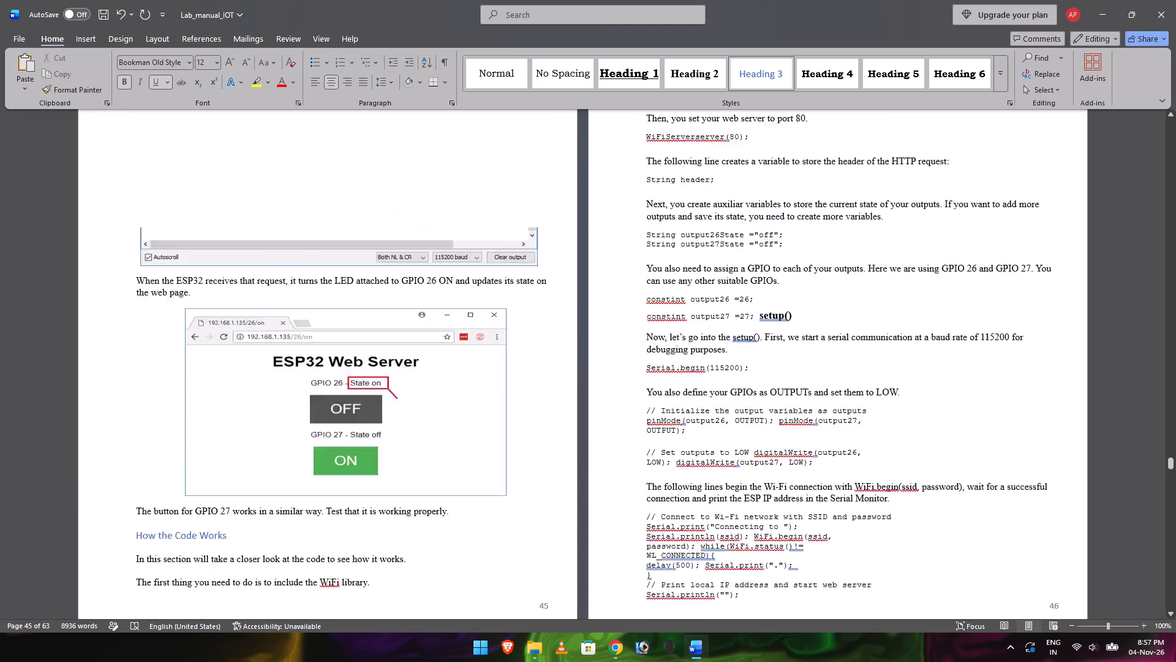
scroll(679, 406, up, 1)
drag(646, 433, 892, 471)
scroll(892, 471, down, 5)
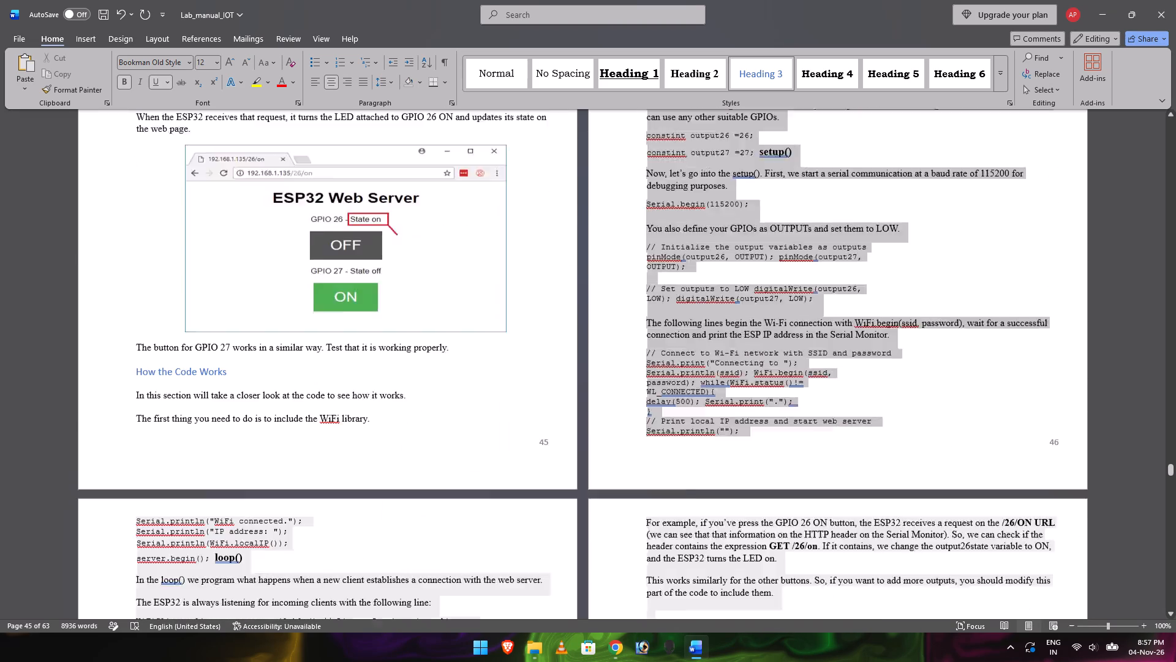
drag(892, 471, 958, 268)
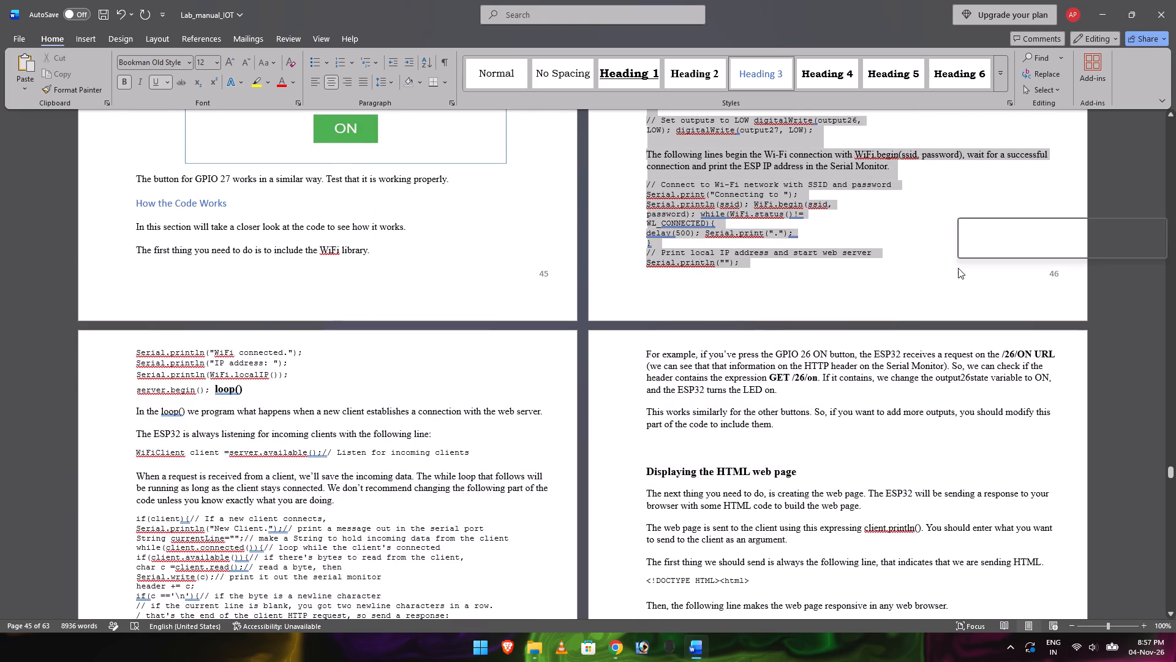
key(Delete)
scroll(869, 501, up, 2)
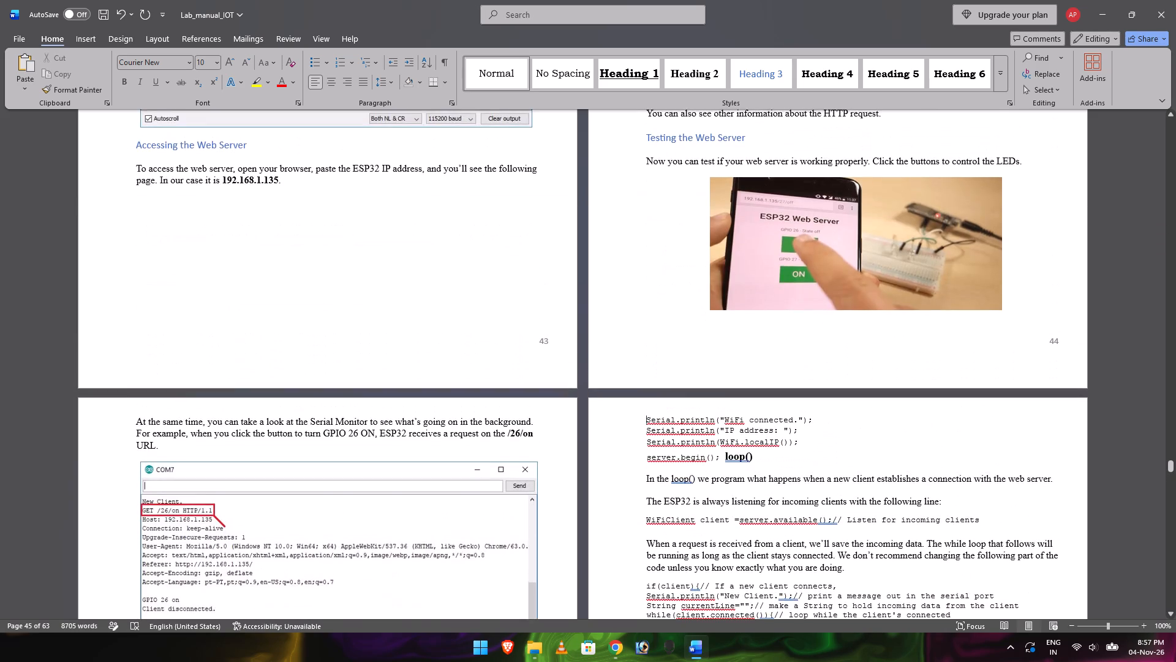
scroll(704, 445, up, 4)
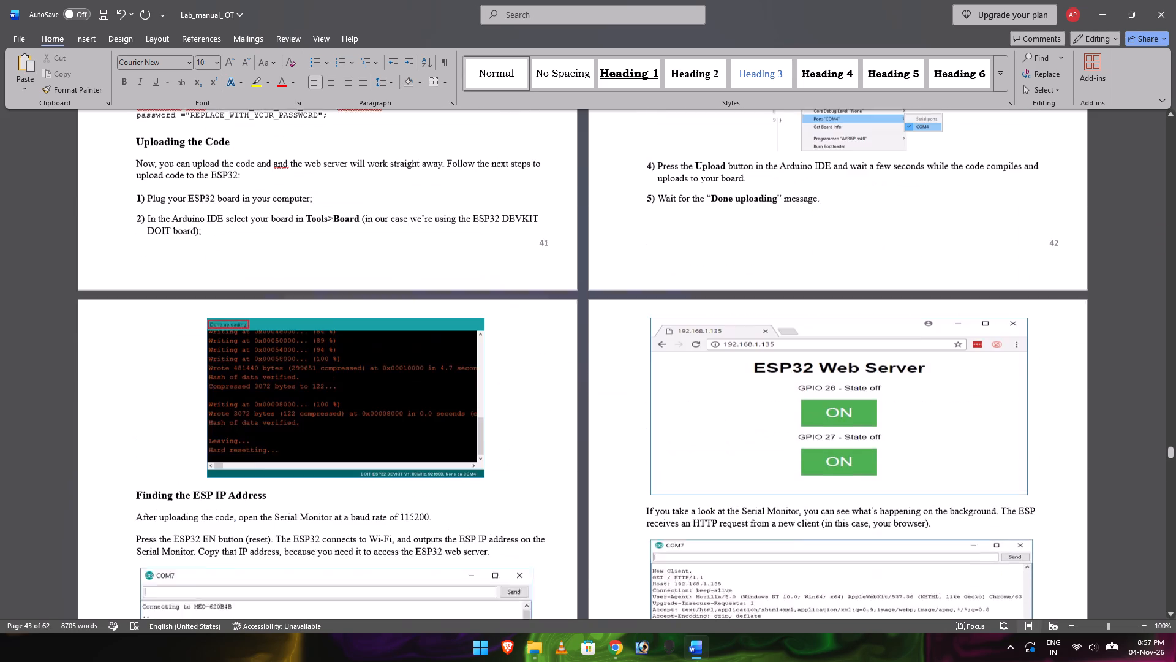
Delete page 41's text, from the "// Display current state" comment for GPIO 27 through upload step 2 about selecting the board.
scroll(702, 350, up, 4)
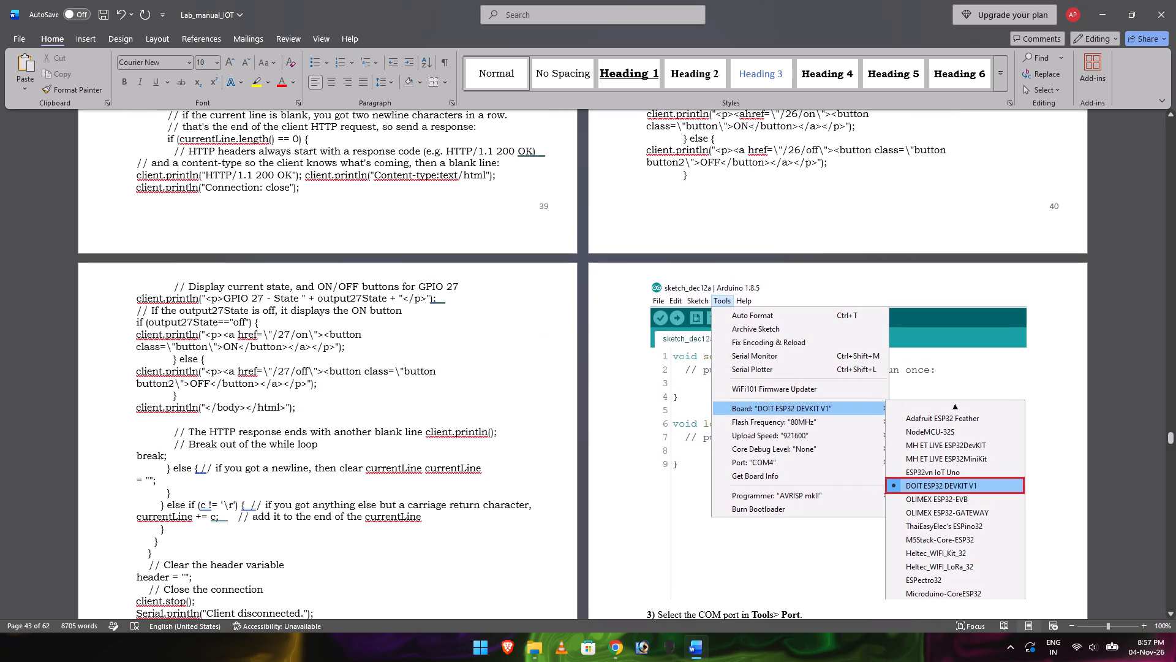
drag(170, 287, 425, 446)
scroll(444, 553, down, 3)
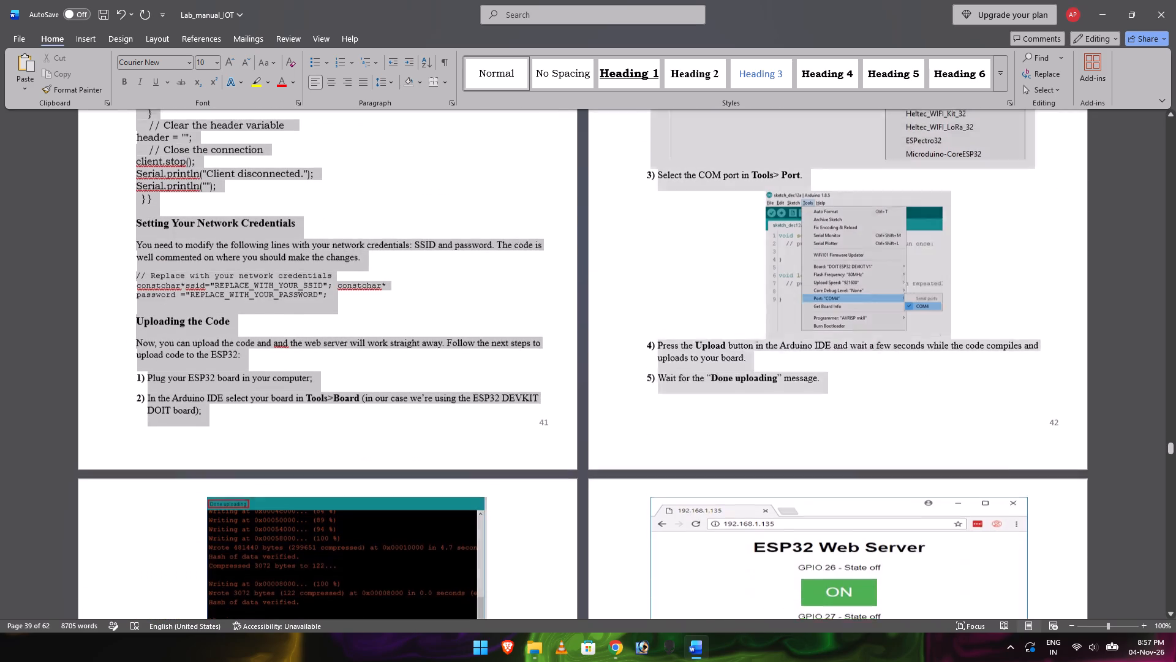
drag(425, 446, 515, 438)
Delete the ESP32 web server code on pages 39 and 40, starting at "// Define timeout time in milliseconds".
scroll(515, 438, up, 3)
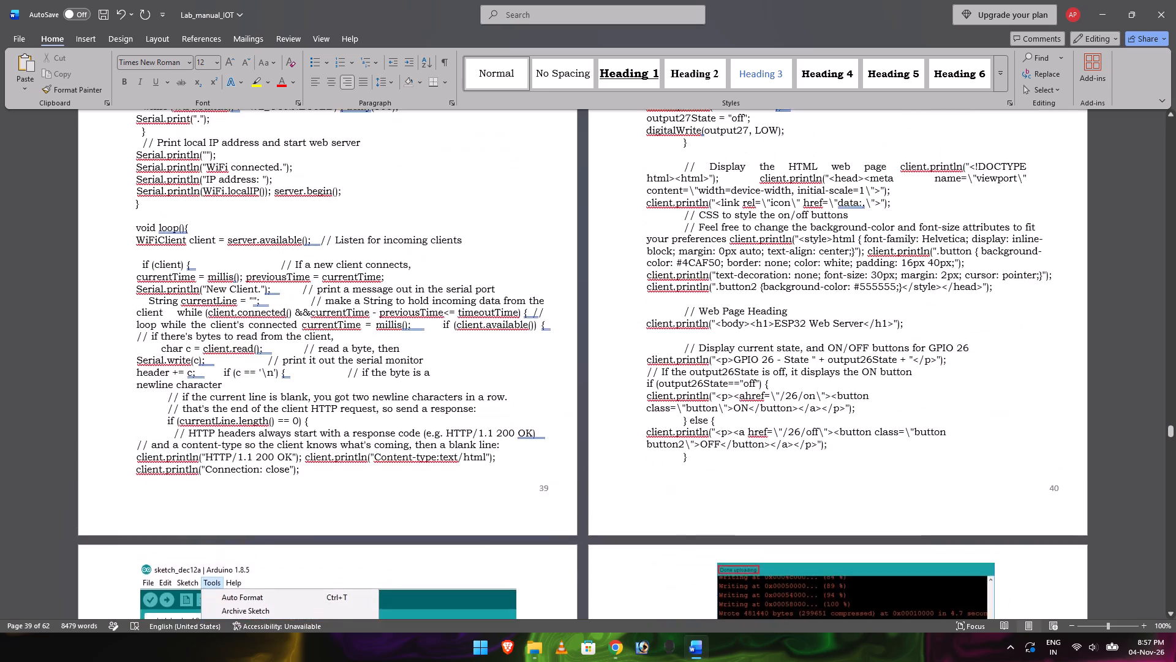
scroll(570, 445, up, 1)
scroll(646, 334, up, 2)
drag(138, 348, 306, 421)
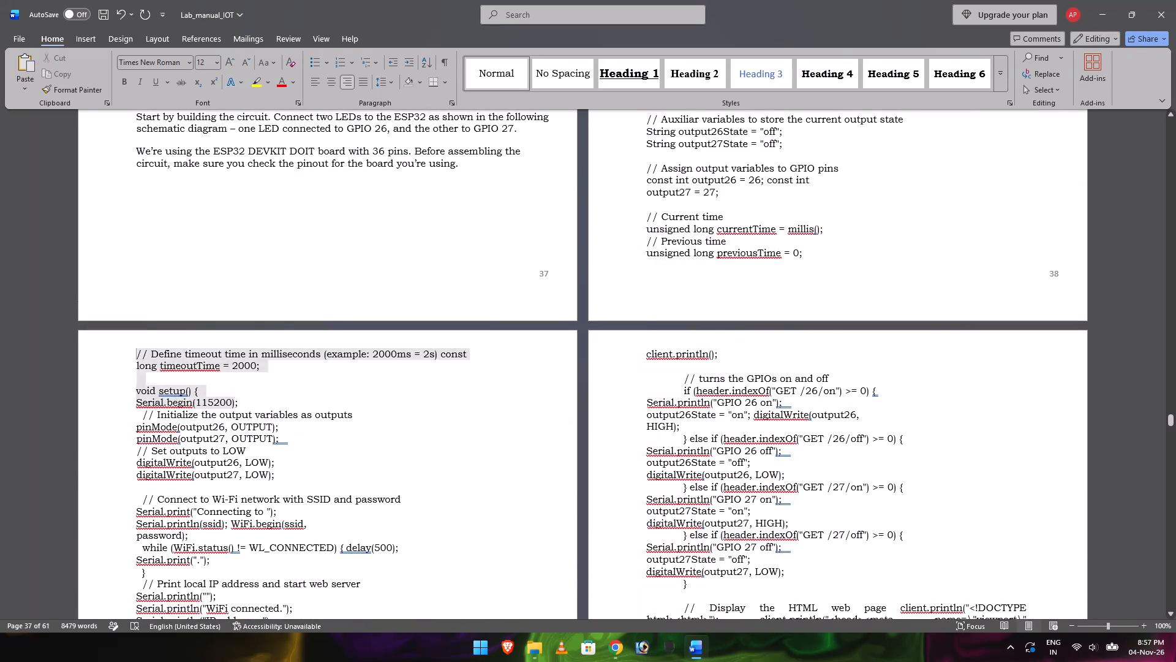
drag(306, 421, 694, 350)
scroll(364, 443, down, 4)
key(Delete)
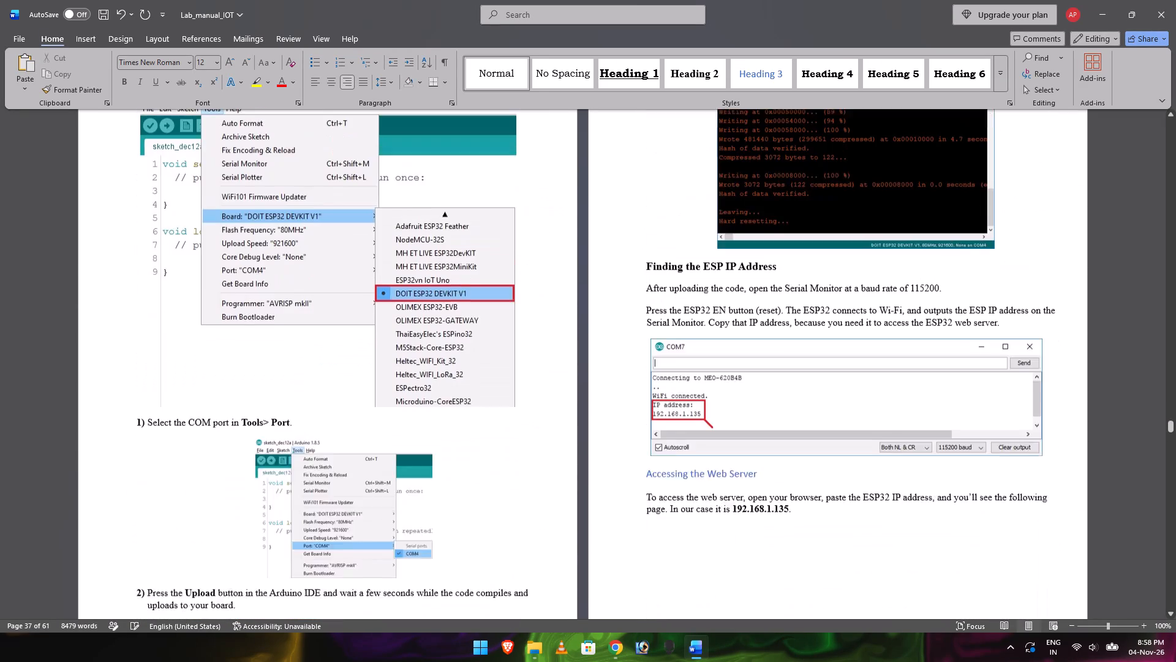
Shift the four bullets from "Click on "add widget" (+) and select a button" through "under OUTPUT tab…" further toward the left margin.
scroll(696, 373, down, 2)
scroll(674, 427, up, 11)
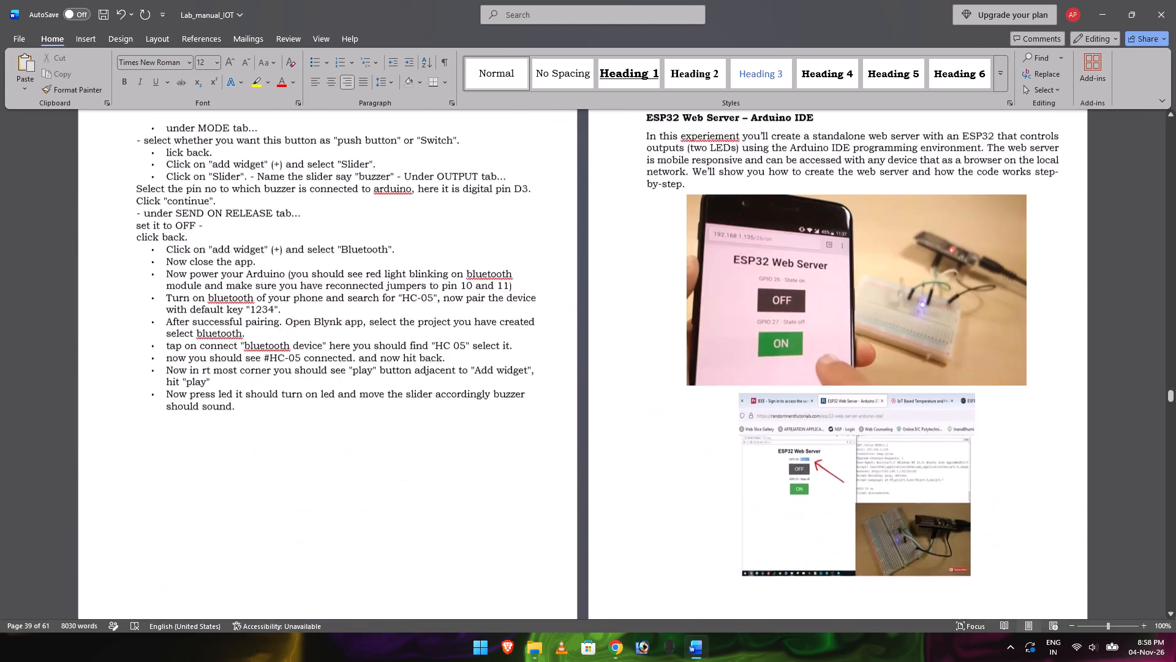
scroll(674, 430, up, 2)
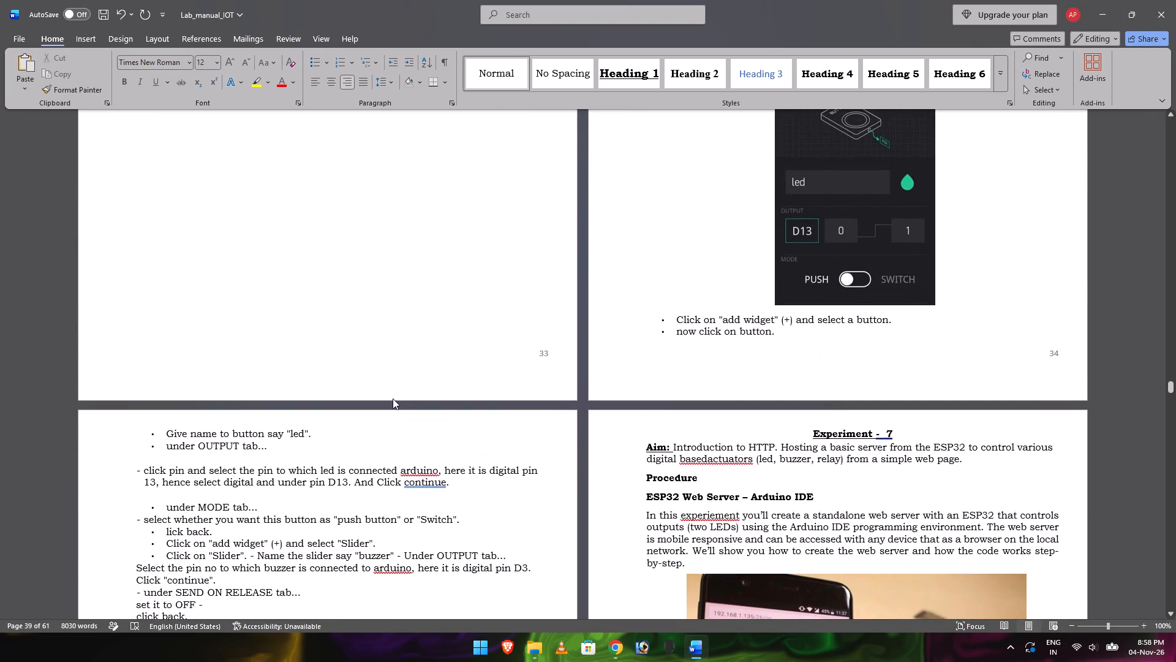
scroll(393, 398, down, 1)
drag(153, 273, 156, 277)
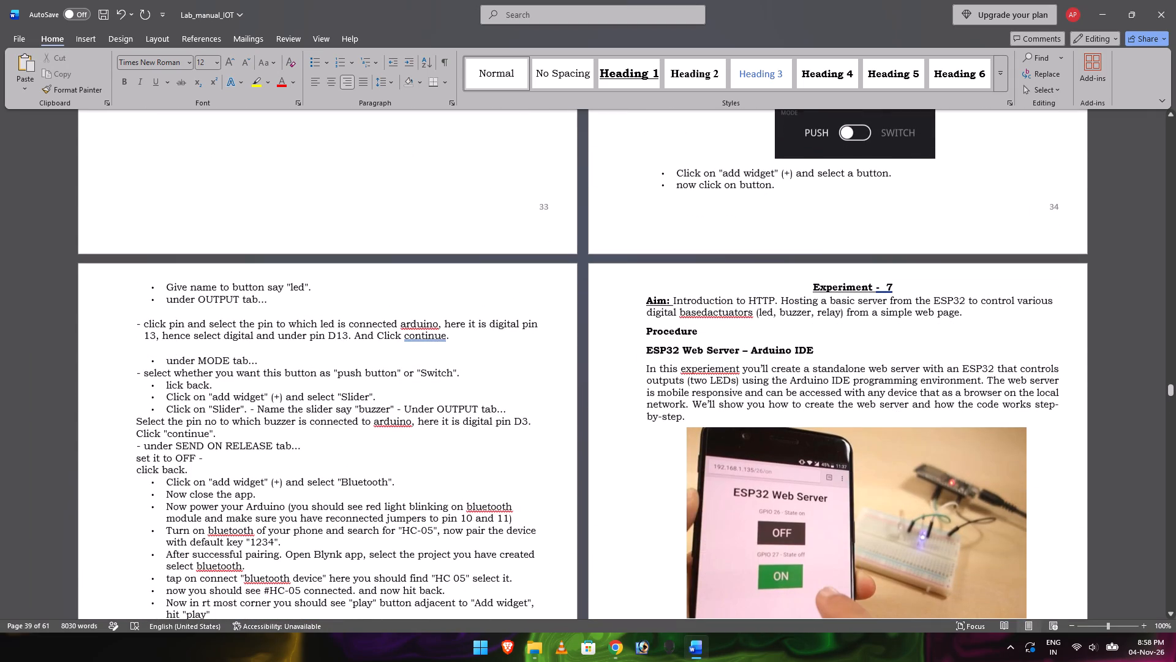
drag(156, 277, 158, 389)
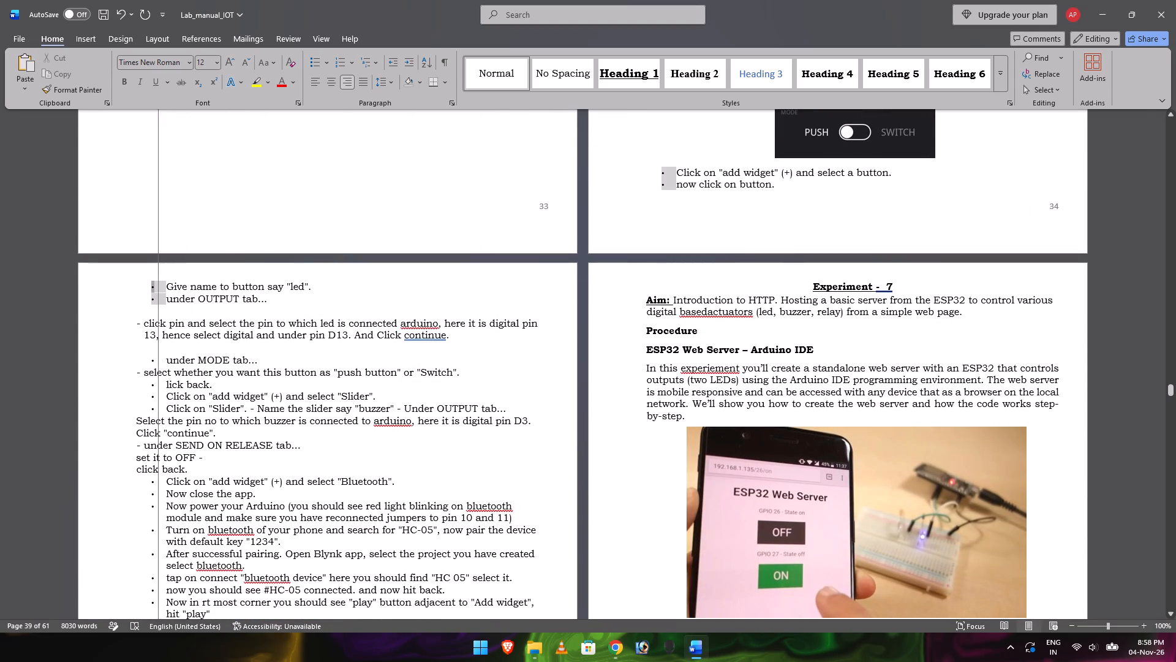
drag(158, 389, 141, 387)
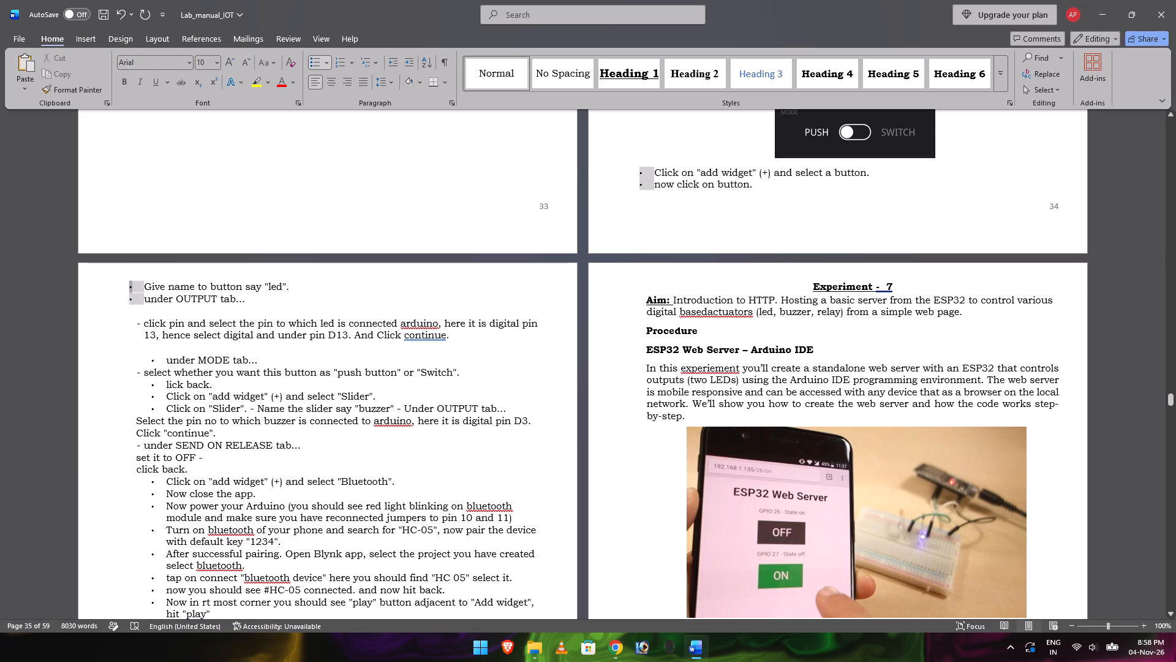
Delete all text on page 35, from "Give name to button say "led"" up to the Experiment - 7 heading.
drag(119, 284, 409, 278)
scroll(383, 438, down, 4)
key(Delete)
Delete the cropped website screenshot that stands alone on page 33, before Step 4: Creating Interface in App.
scroll(436, 379, down, 2)
scroll(436, 375, up, 2)
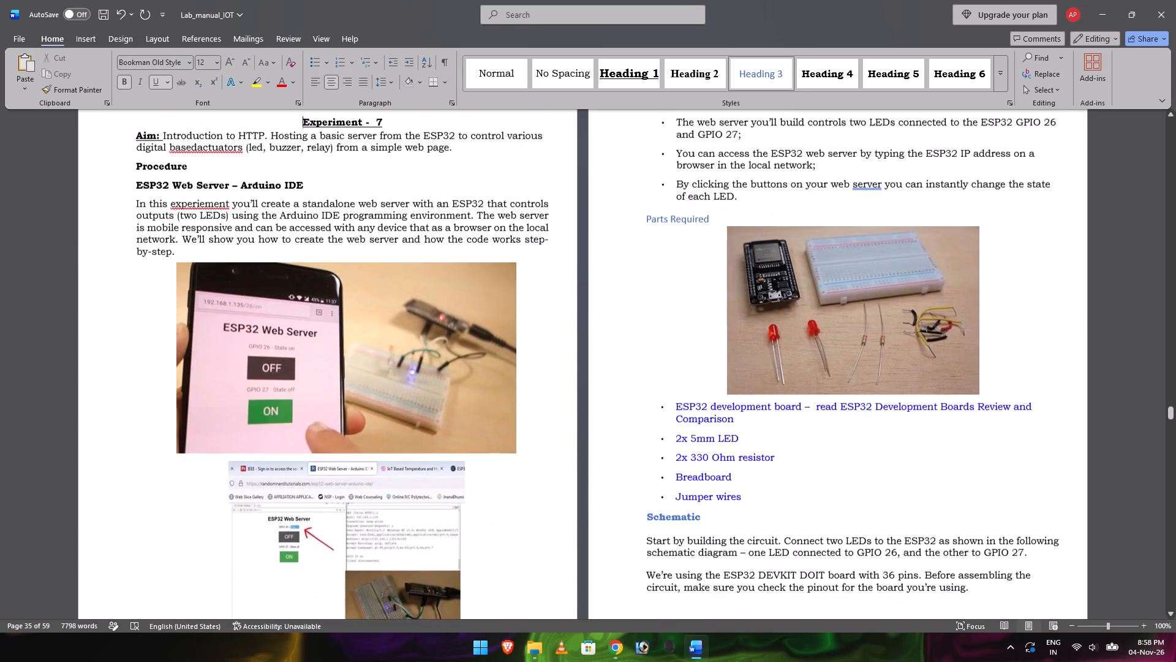
scroll(437, 375, up, 2)
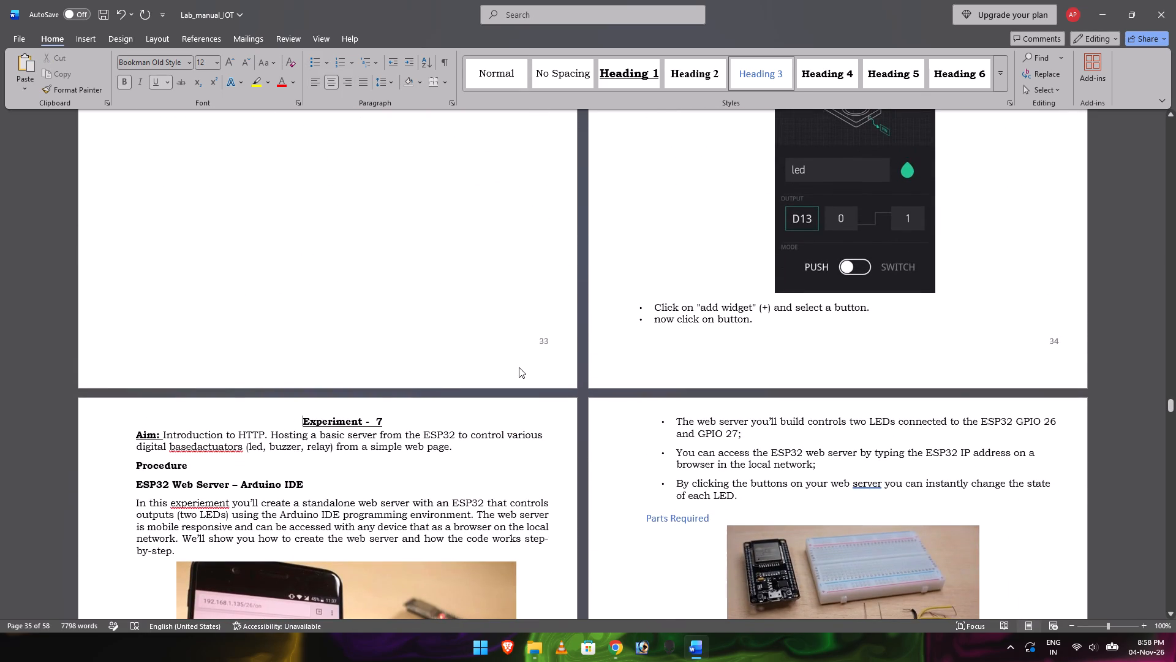
scroll(520, 367, up, 4)
scroll(577, 406, up, 2)
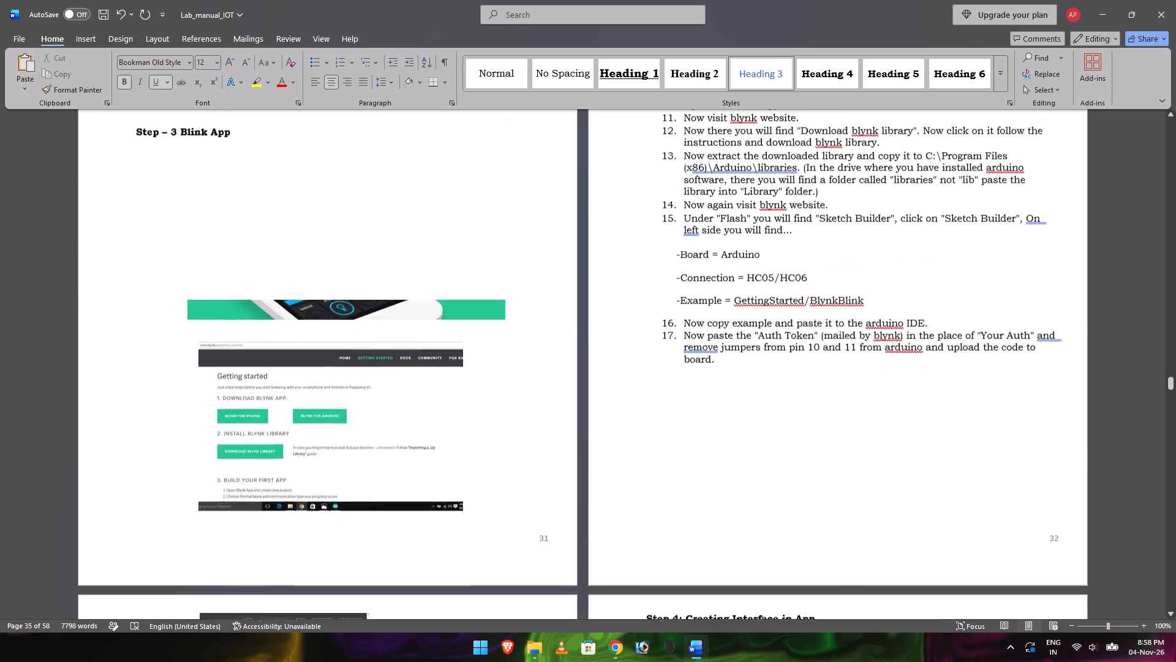
scroll(577, 406, down, 2)
scroll(341, 397, down, 2)
scroll(343, 387, up, 1)
drag(152, 205, 205, 234)
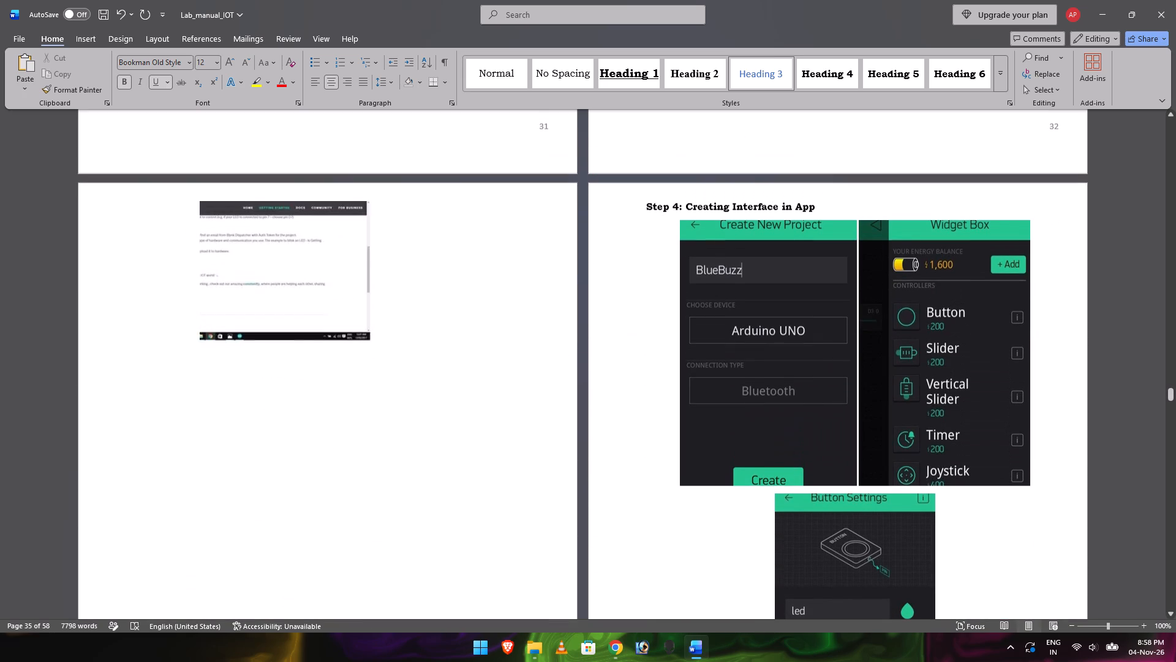
drag(205, 234, 428, 333)
key(Delete)
scroll(428, 331, up, 1)
scroll(594, 348, up, 7)
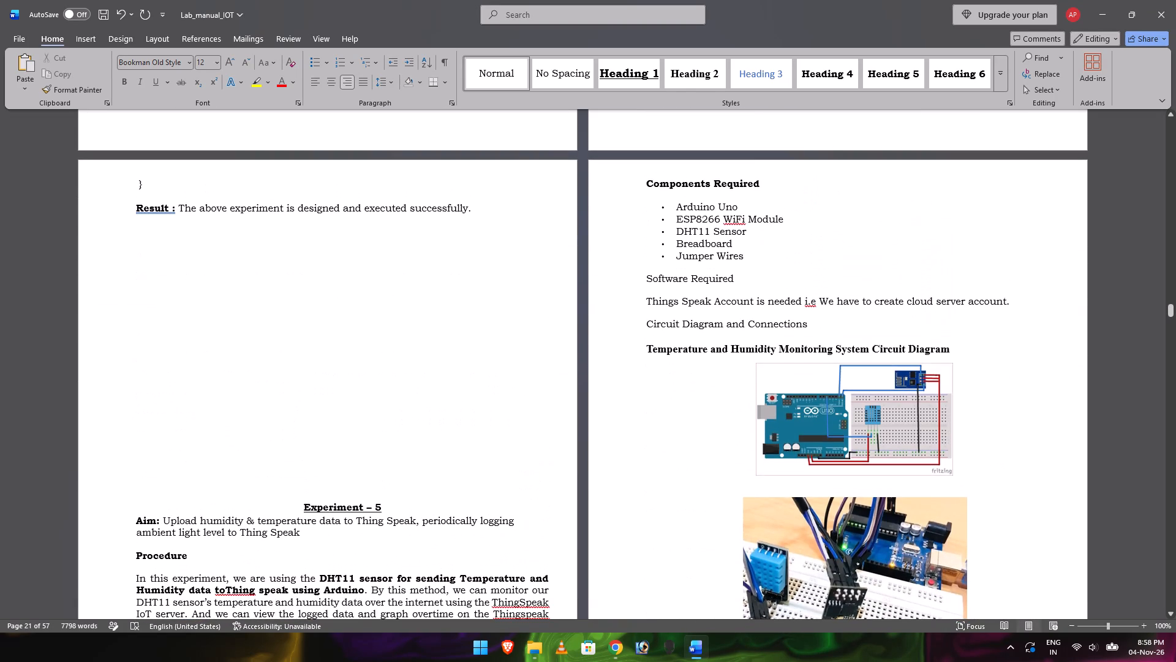
drag(130, 203, 575, 235)
key(Delete)
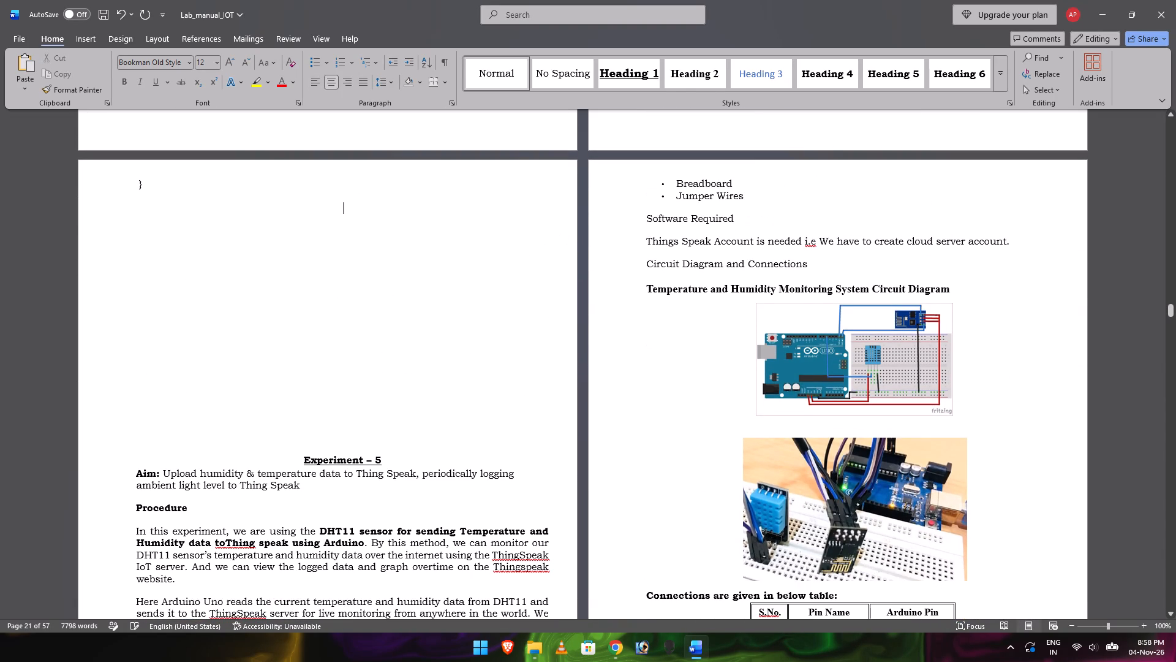
drag(131, 185, 193, 196)
key(Delete)
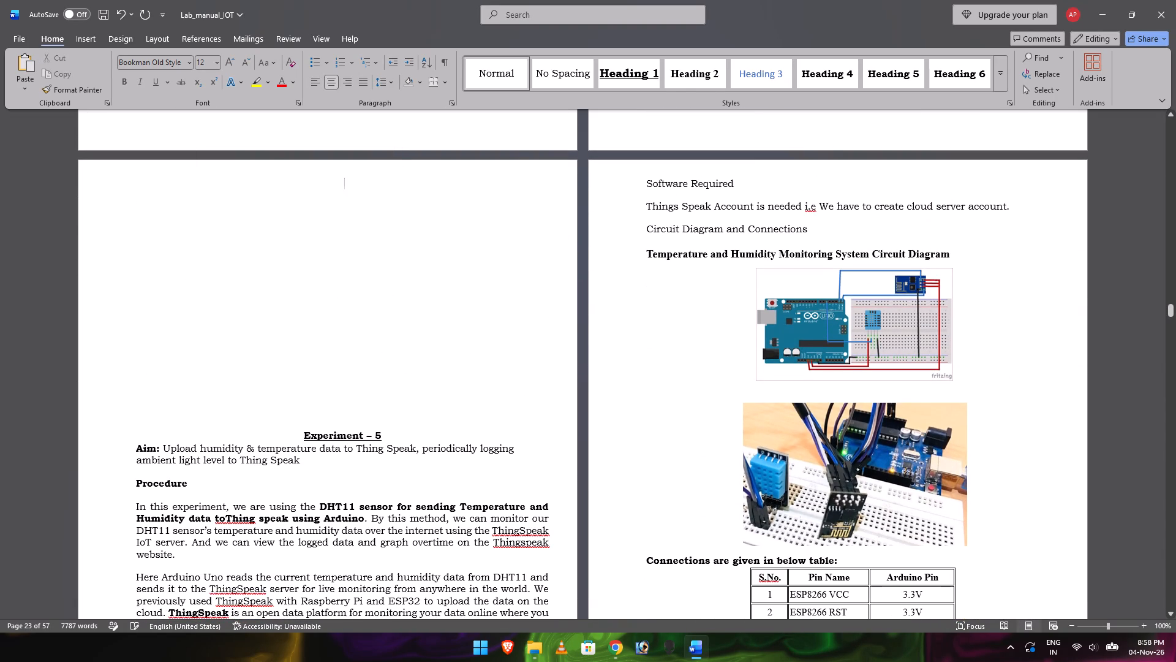
Remove the blank space above the Experiment – 5 heading and the closing brace ending page 22's code, then add two line breaks.
click(298, 428)
key(BackSpace)
key(BackSpace)
key(BackSpace)
key(BackSpace)
key(BackSpace)
key(BackSpace)
key(BackSpace)
key(BackSpace)
key(BackSpace)
key(BackSpace)
key(BackSpace)
key(BackSpace)
key(BackSpace)
key(BackSpace)
key(BackSpace)
key(BackSpace)
key(BackSpace)
key(BackSpace)
key(BackSpace)
key(BackSpace)
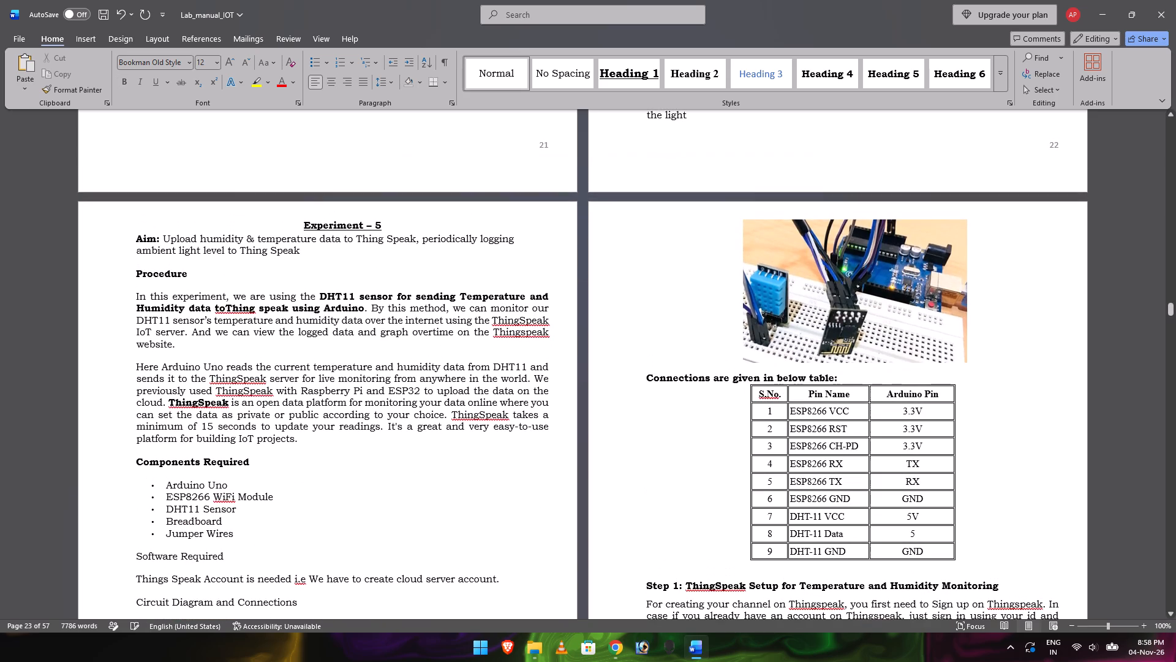
key(Return)
key(Return)
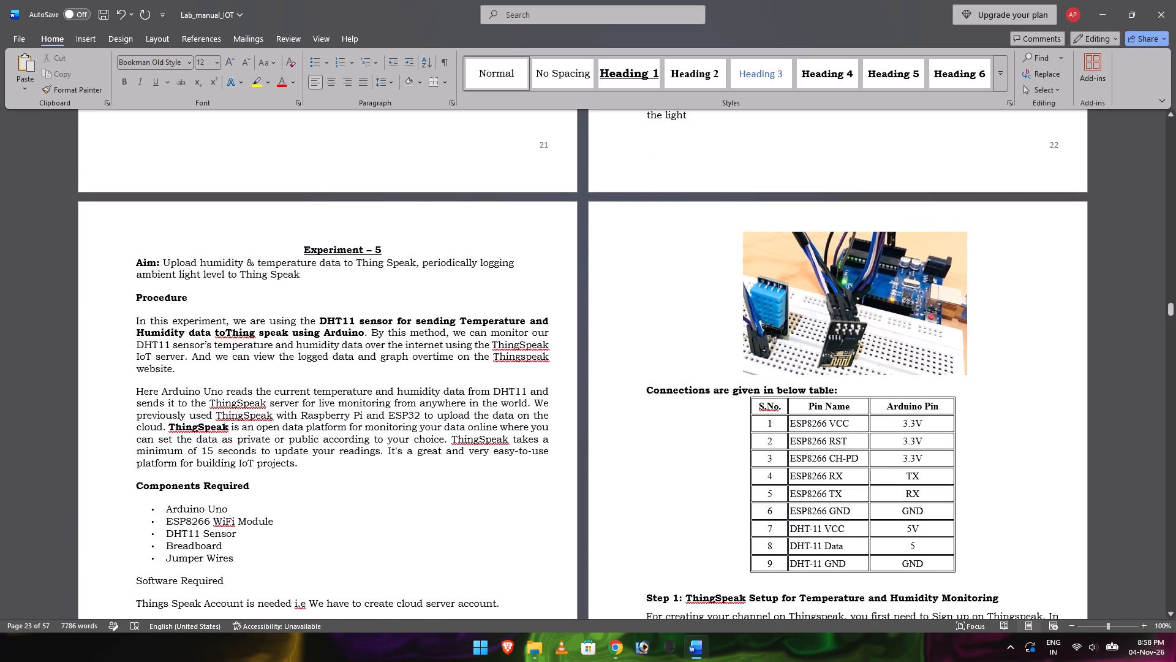
Look through the trimmed manual from the relay wiring and code pages before Experiment – 5 down to the document's end.
scroll(407, 376, up, 3)
scroll(437, 384, down, 1)
scroll(547, 397, up, 1)
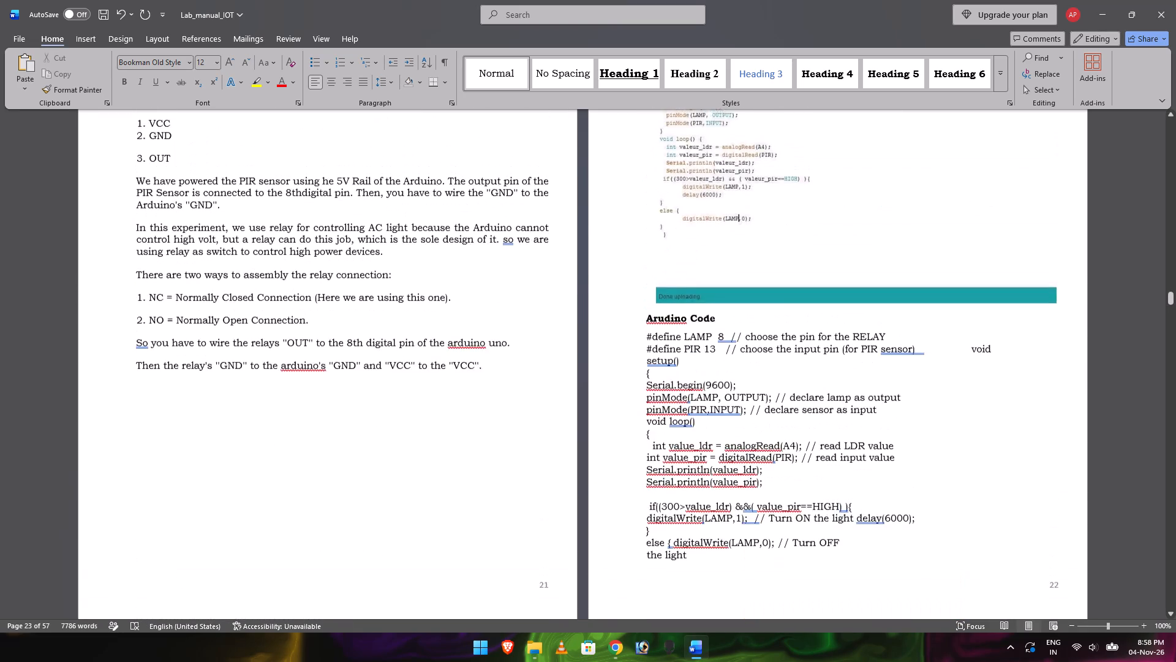
scroll(548, 397, up, 3)
scroll(548, 397, down, 4)
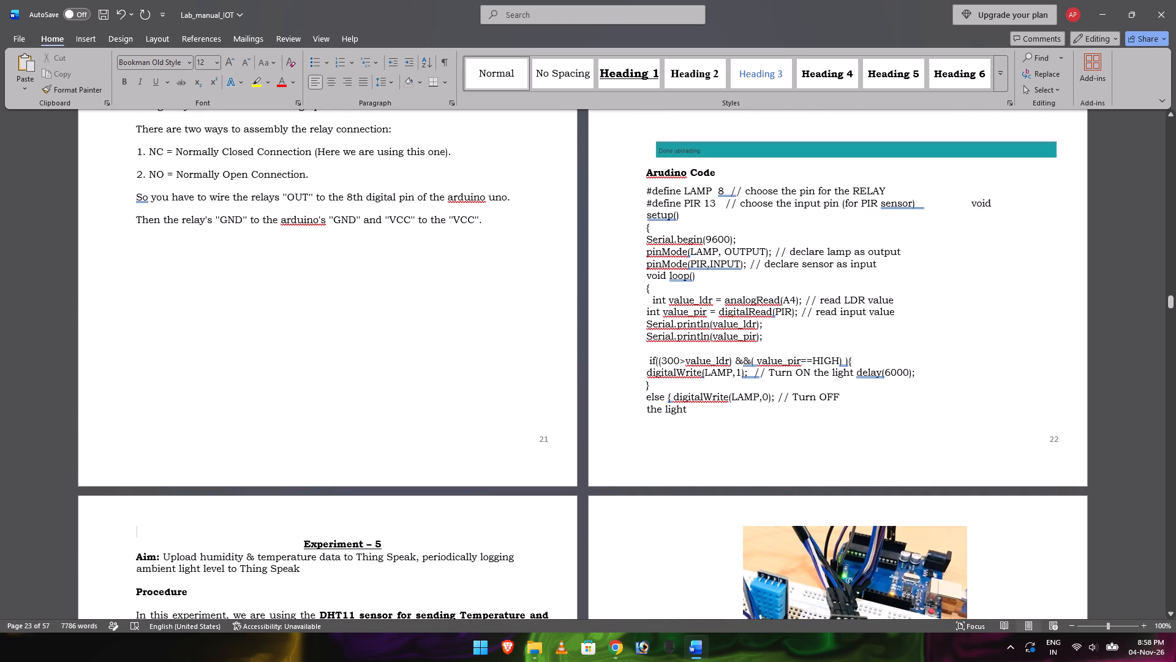
scroll(910, 406, down, 5)
scroll(742, 367, down, 10)
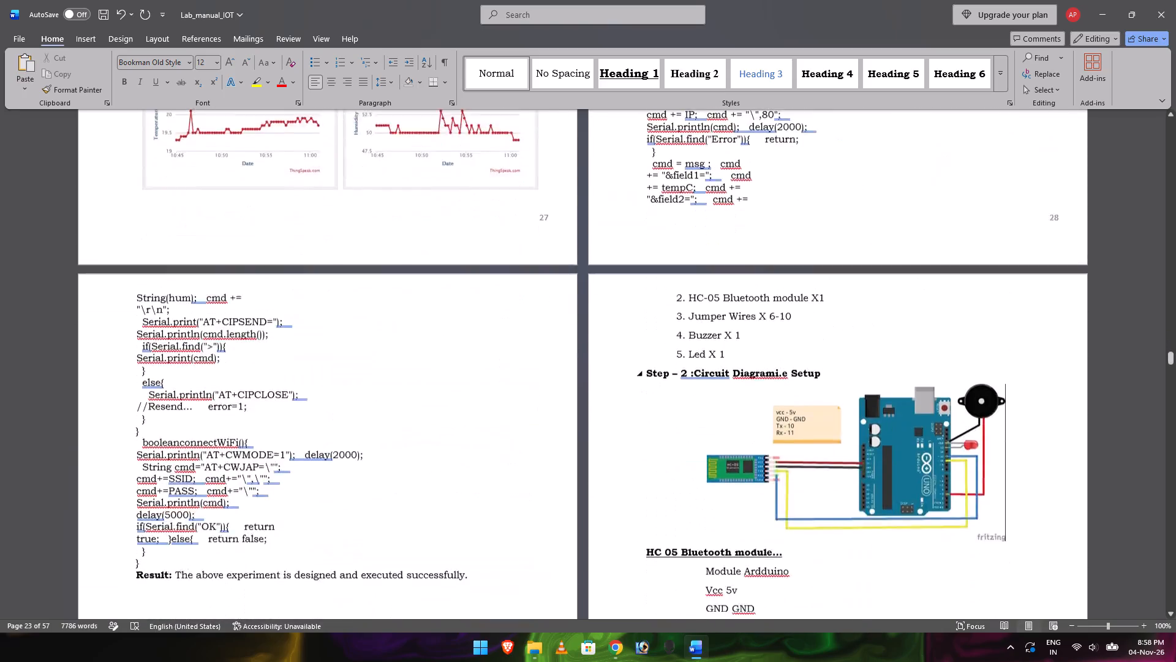
scroll(747, 365, down, 10)
scroll(747, 365, up, 1)
scroll(747, 365, down, 5)
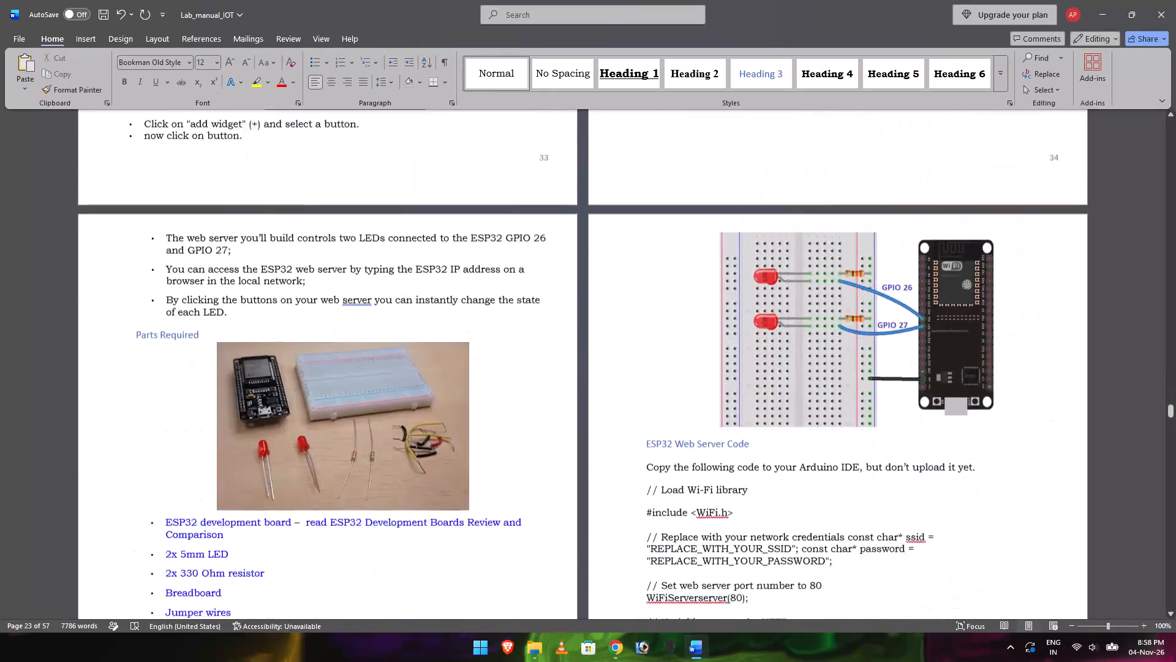
scroll(747, 365, down, 1)
scroll(747, 365, up, 3)
scroll(747, 365, down, 12)
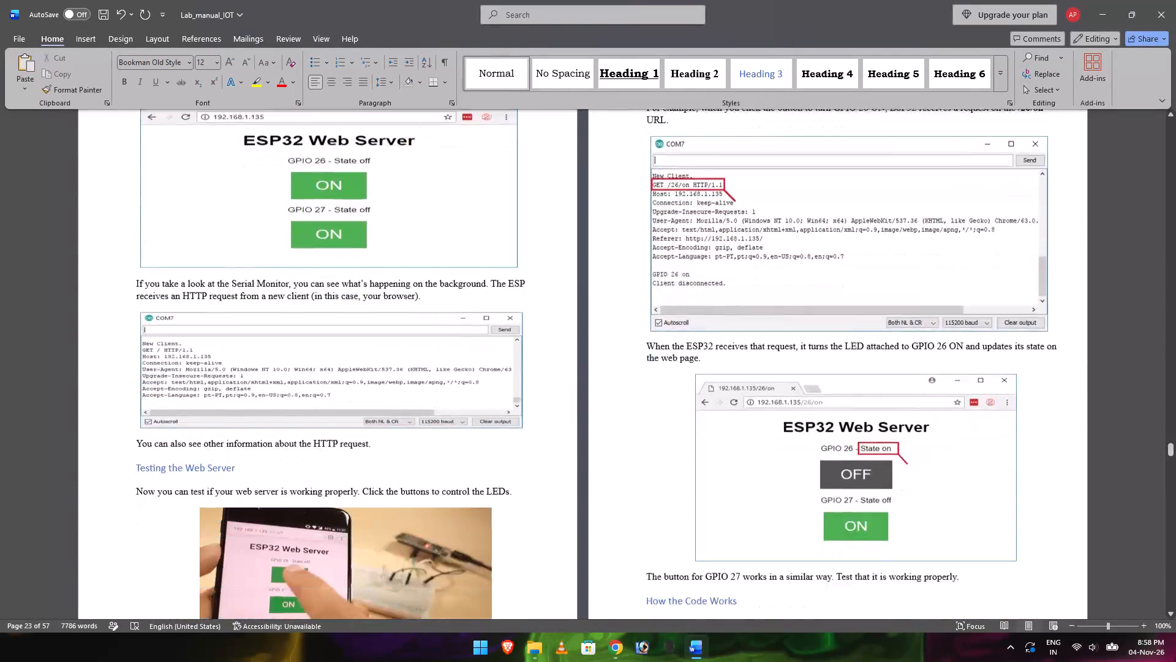
scroll(748, 363, down, 12)
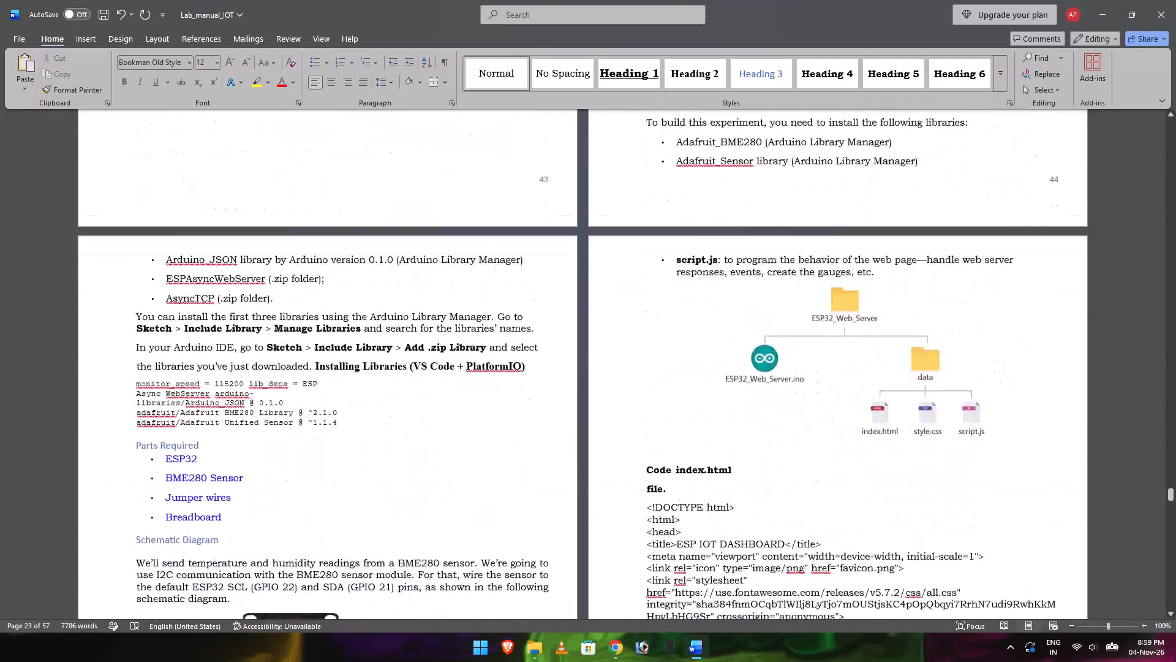
scroll(748, 363, down, 9)
scroll(748, 363, down, 18)
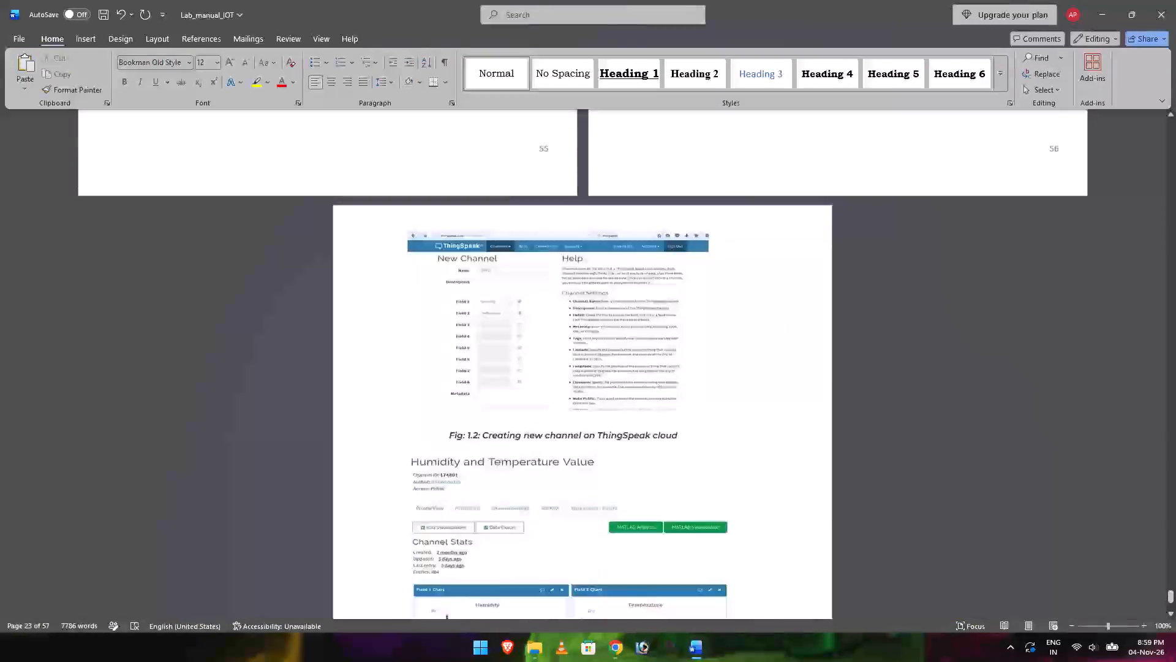
scroll(748, 363, down, 10)
Look back through the experiments from the document's end up to the Experiment-1 heading on the first page.
scroll(748, 363, up, 16)
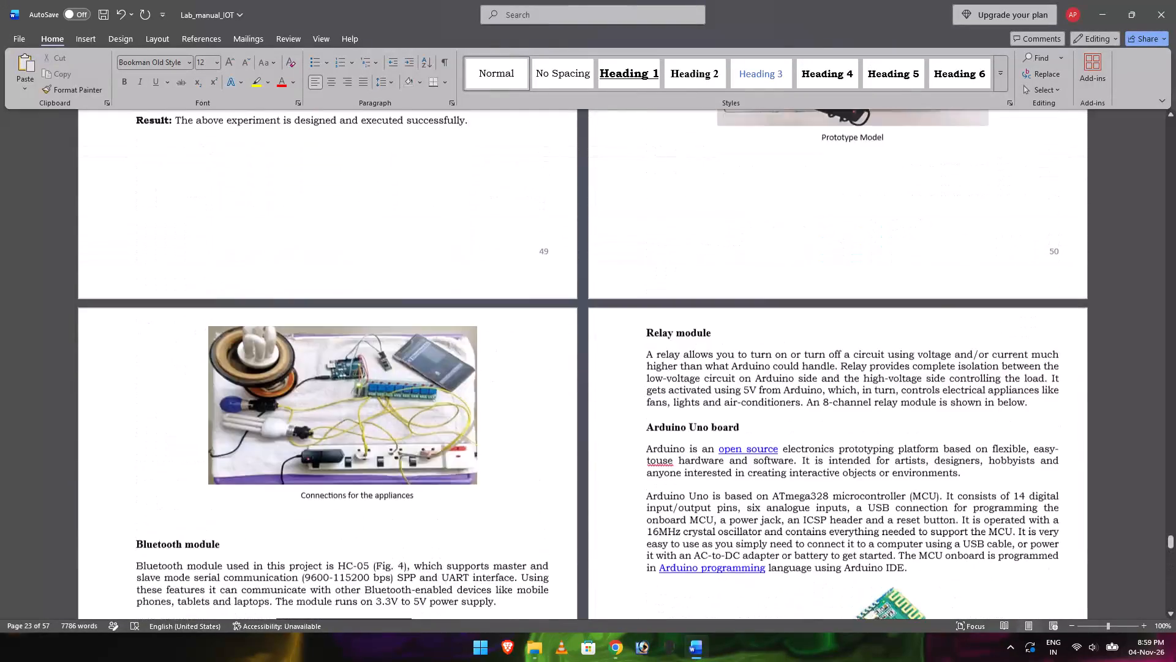
scroll(748, 363, up, 19)
scroll(748, 363, up, 6)
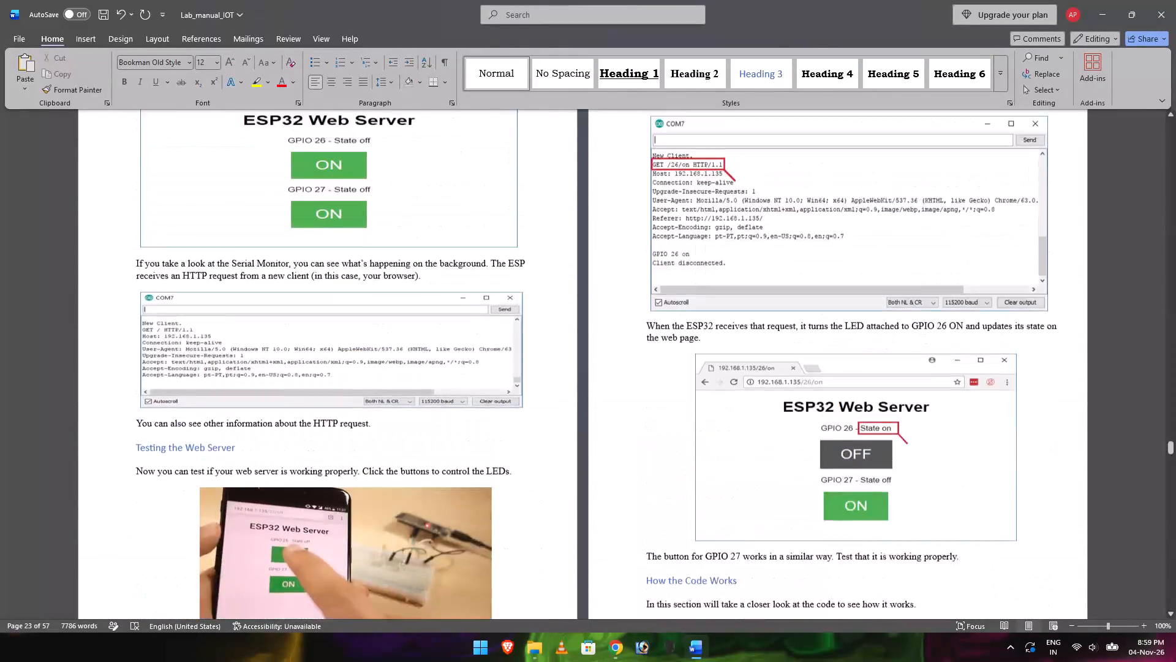
scroll(748, 363, up, 18)
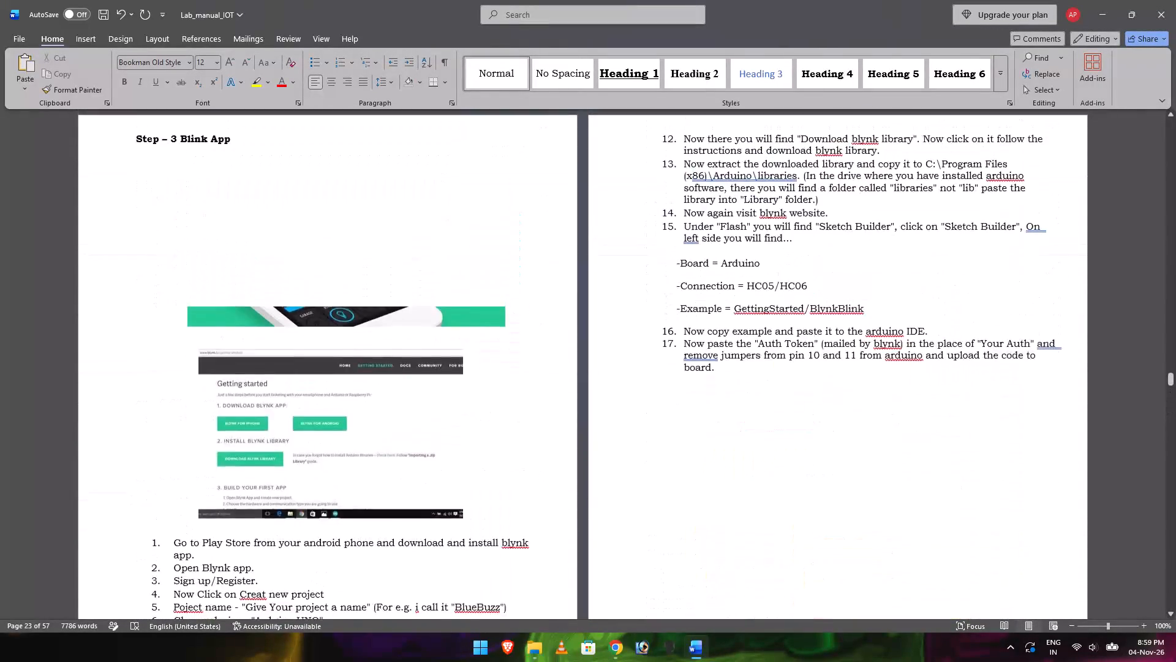
scroll(748, 363, up, 16)
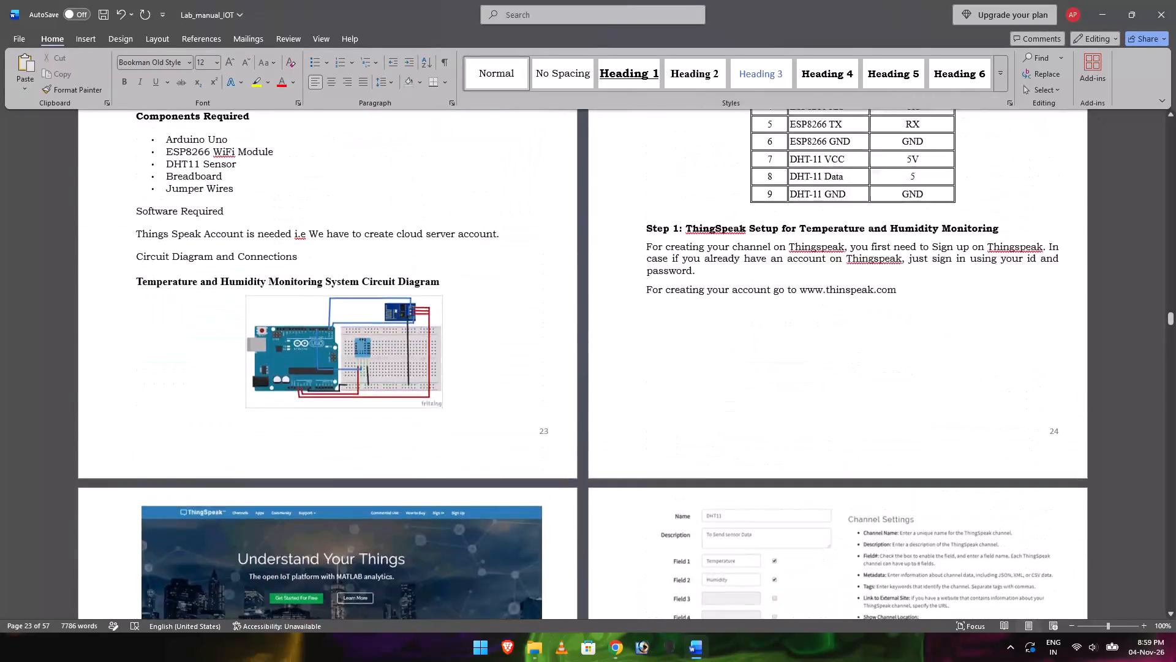
scroll(748, 363, up, 18)
scroll(748, 363, down, 1)
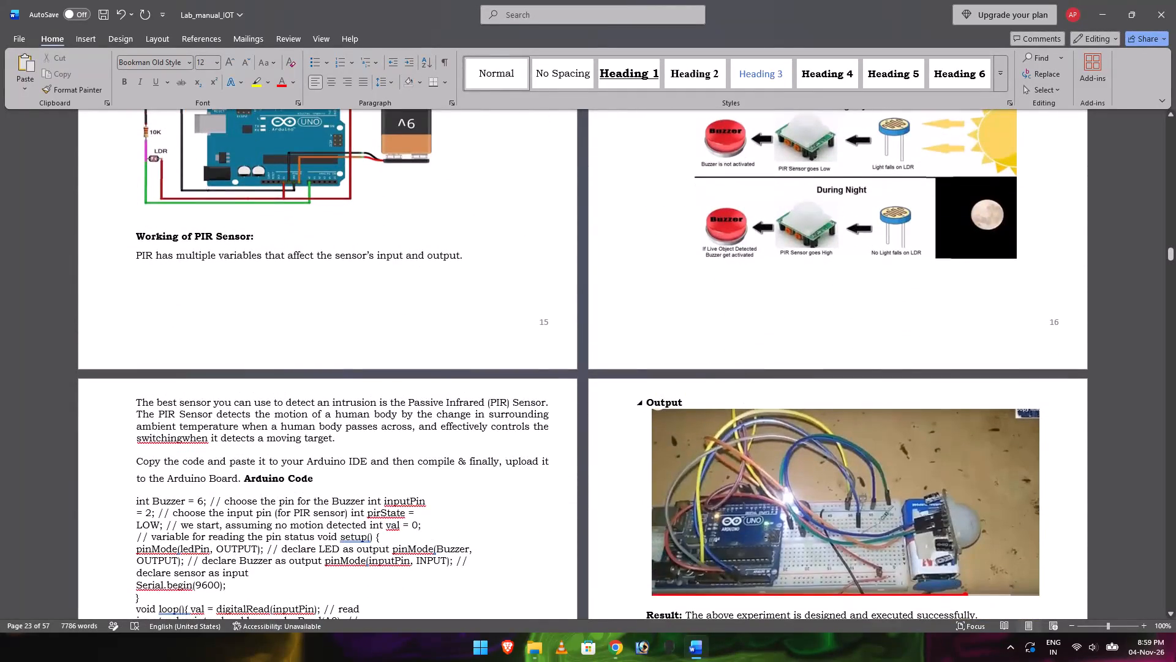
scroll(639, 397, down, 3)
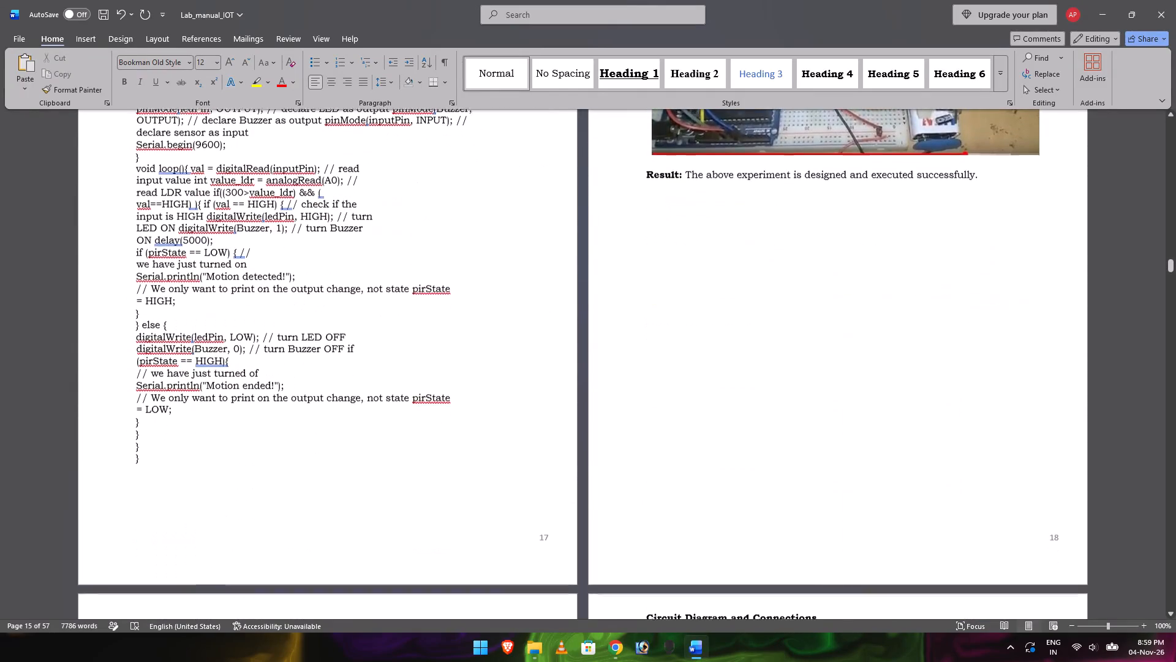
scroll(637, 388, up, 1)
scroll(637, 388, down, 1)
scroll(637, 388, up, 15)
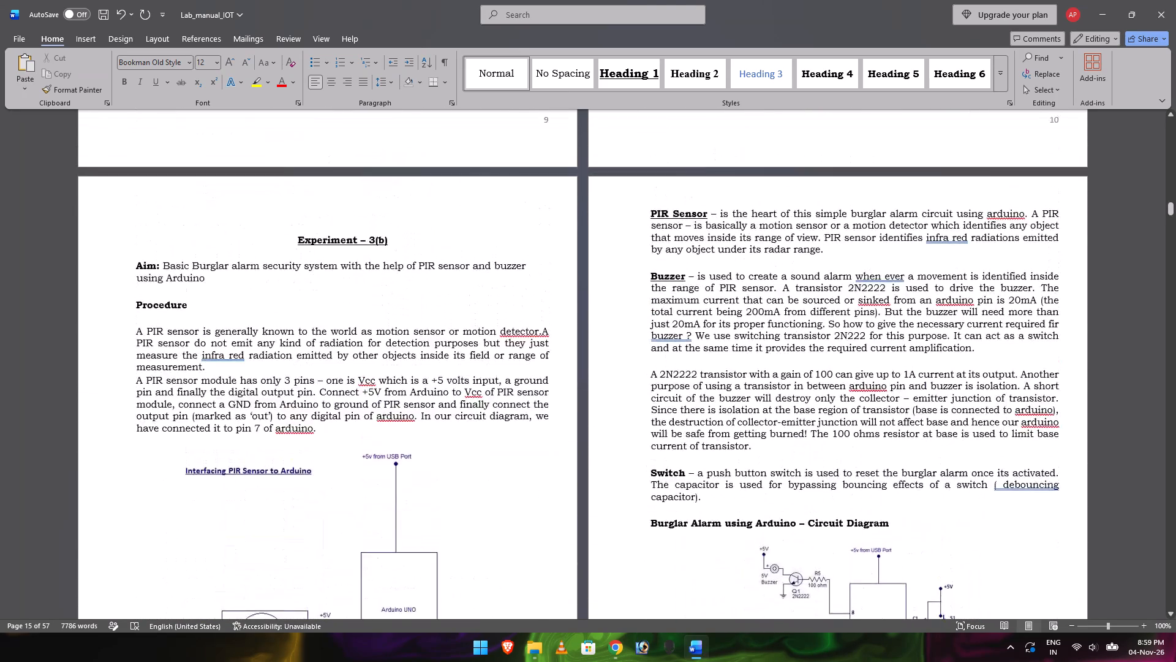
scroll(637, 386, up, 13)
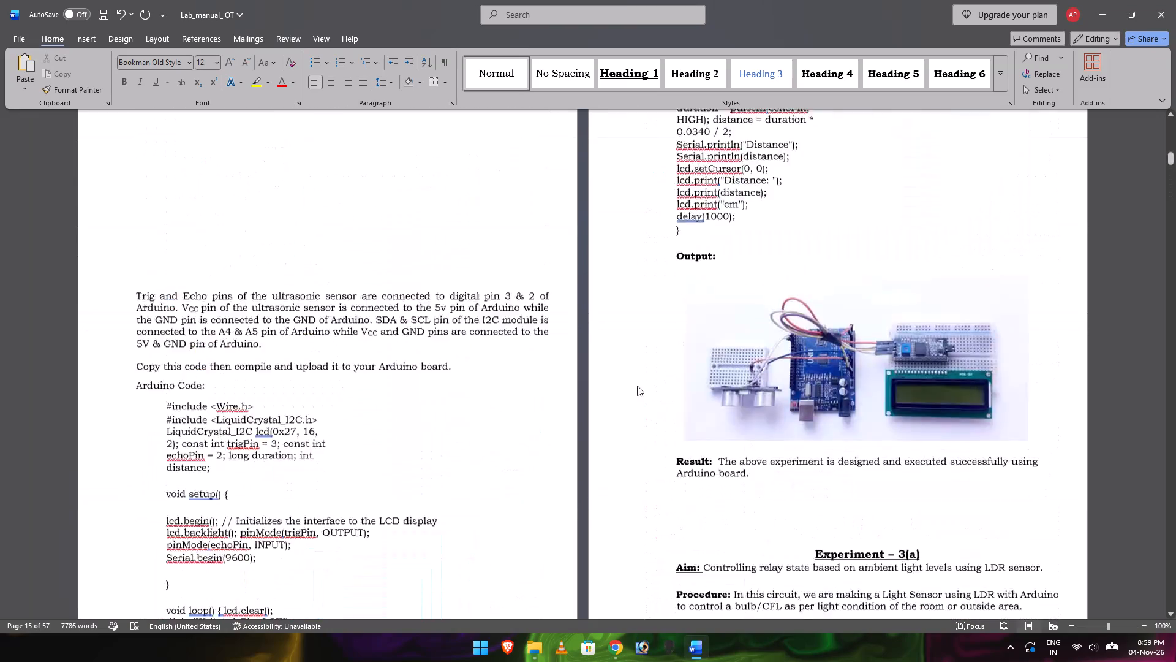
scroll(637, 386, up, 14)
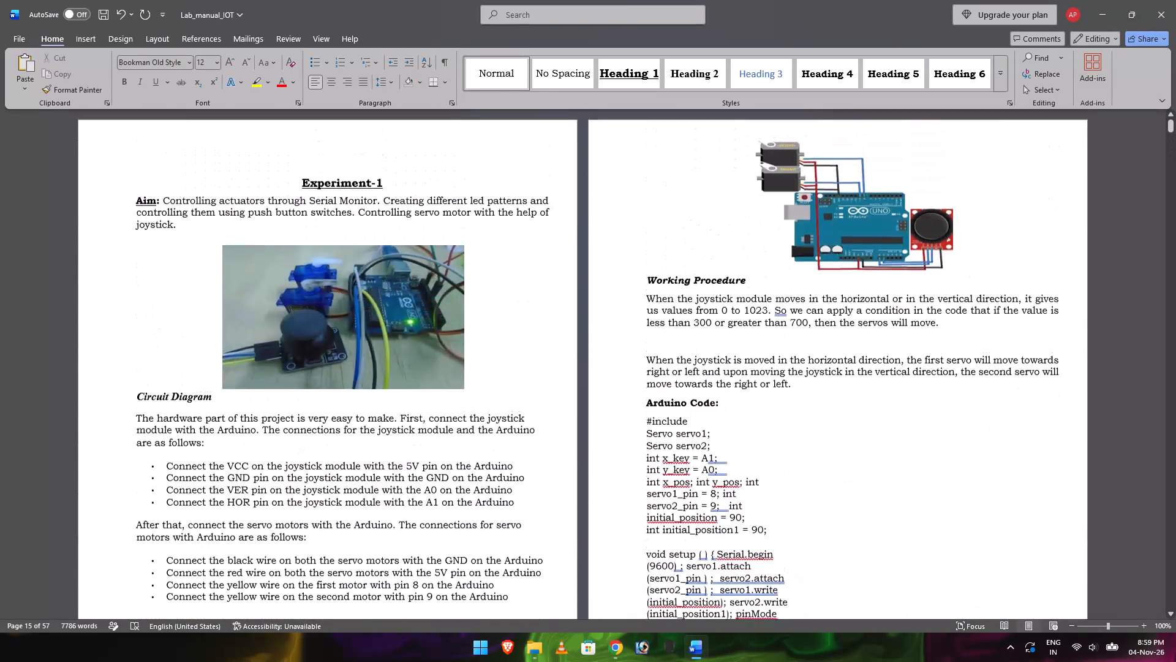
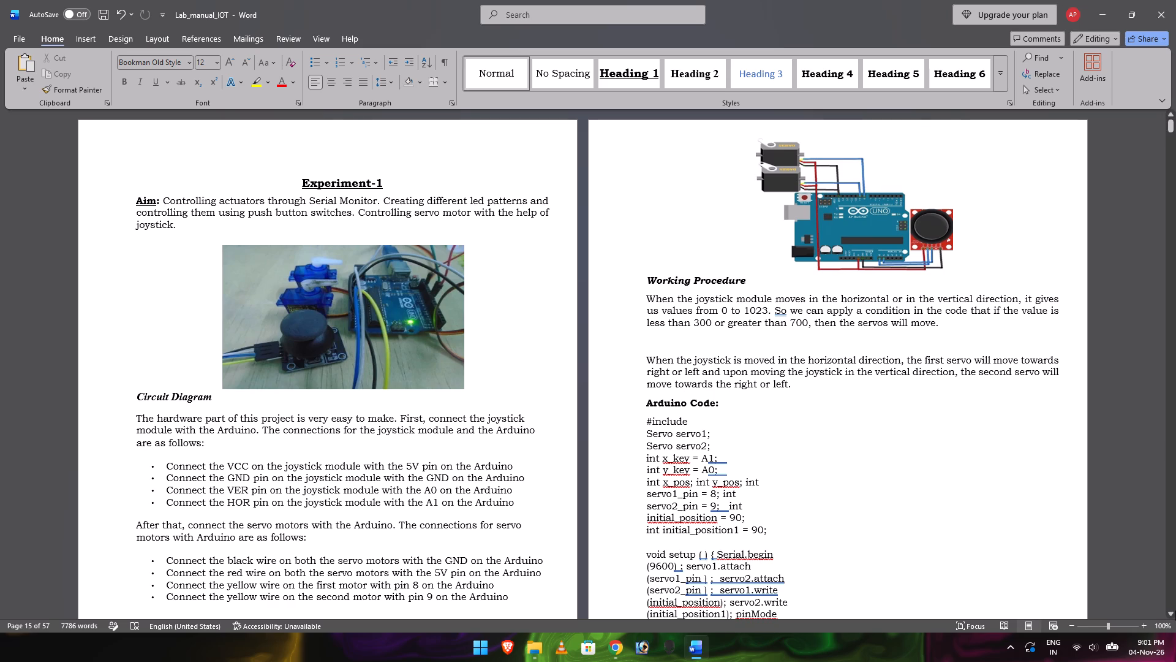
click(899, 661)
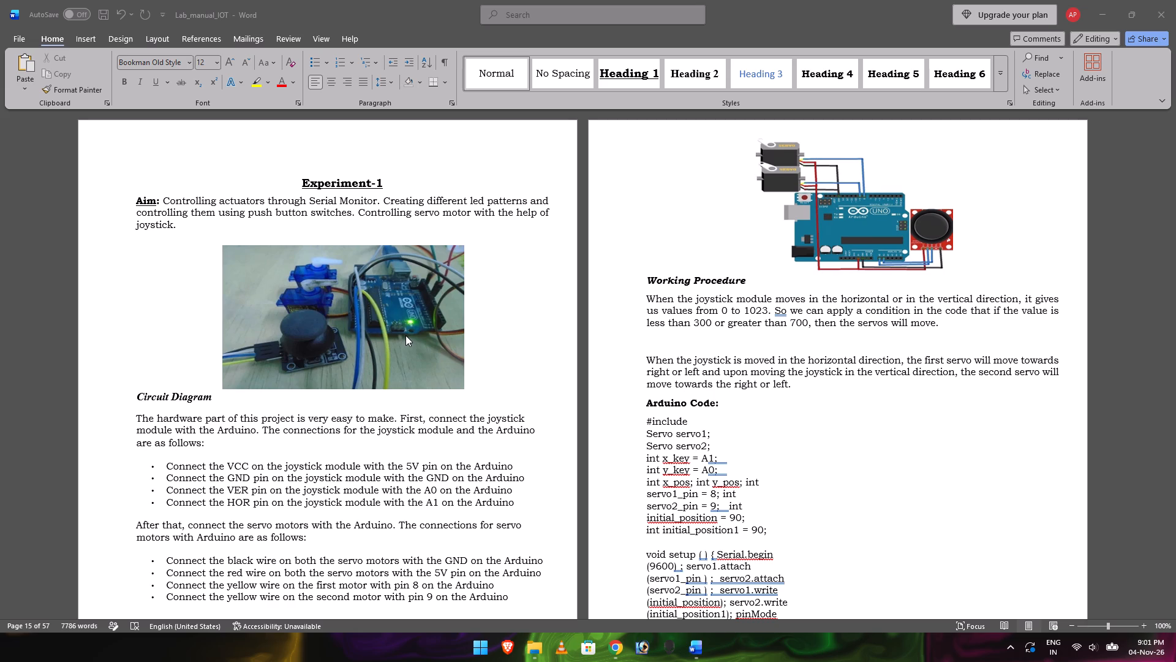
scroll(514, 367, down, 8)
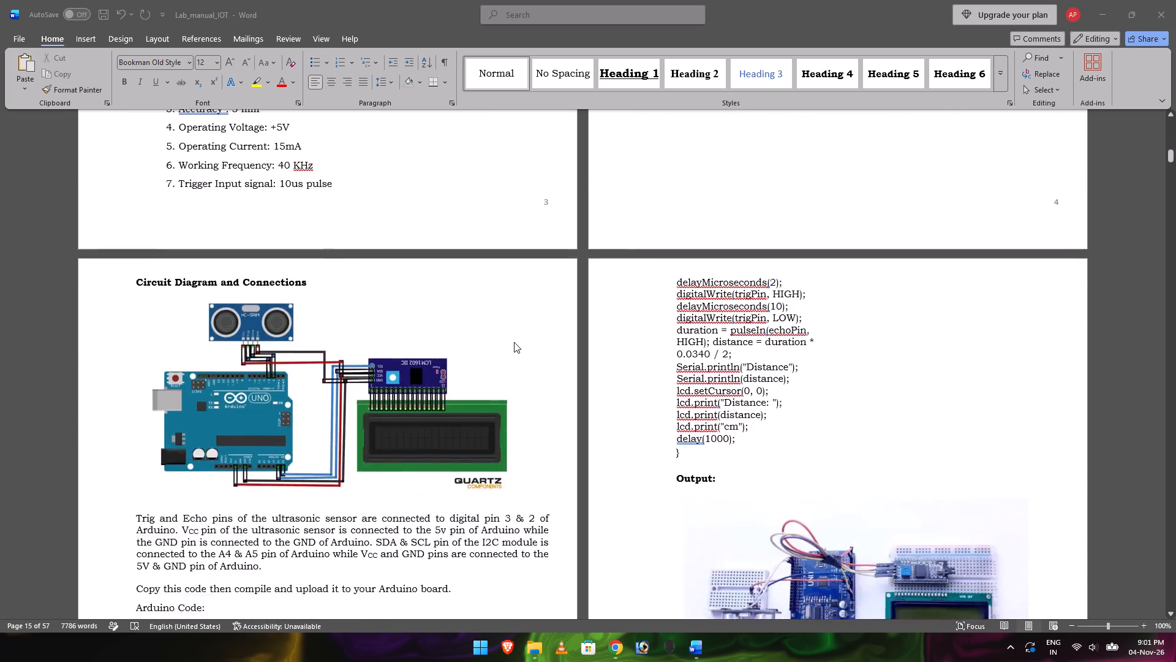
scroll(514, 342, down, 11)
scroll(514, 342, up, 4)
scroll(514, 340, down, 6)
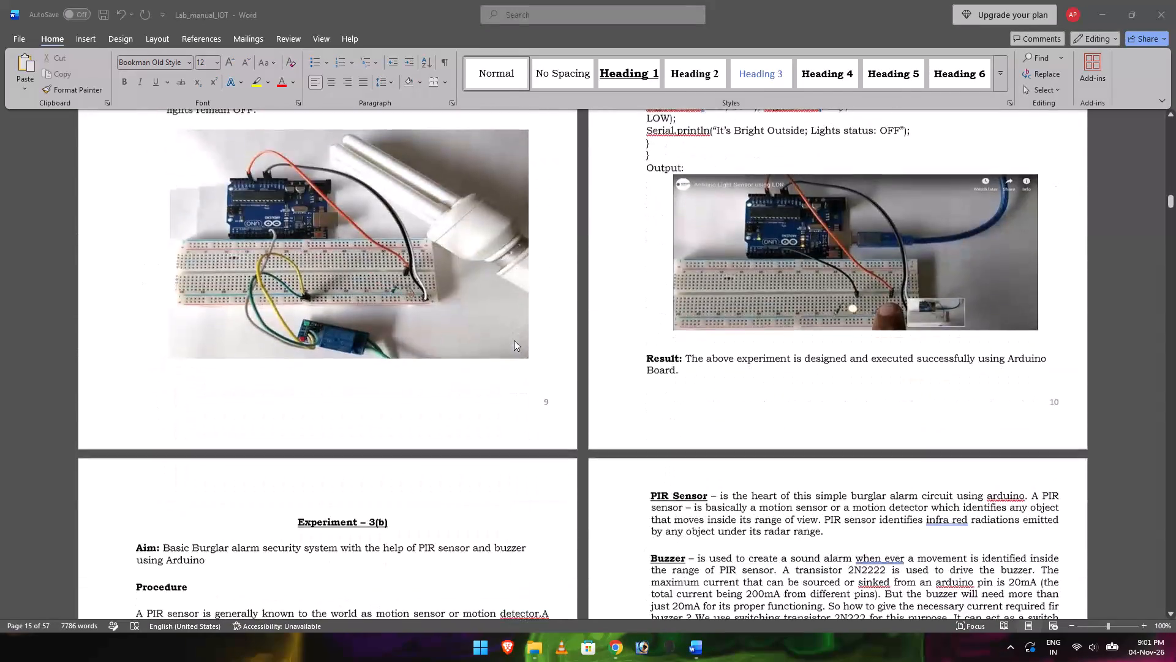
scroll(514, 340, down, 12)
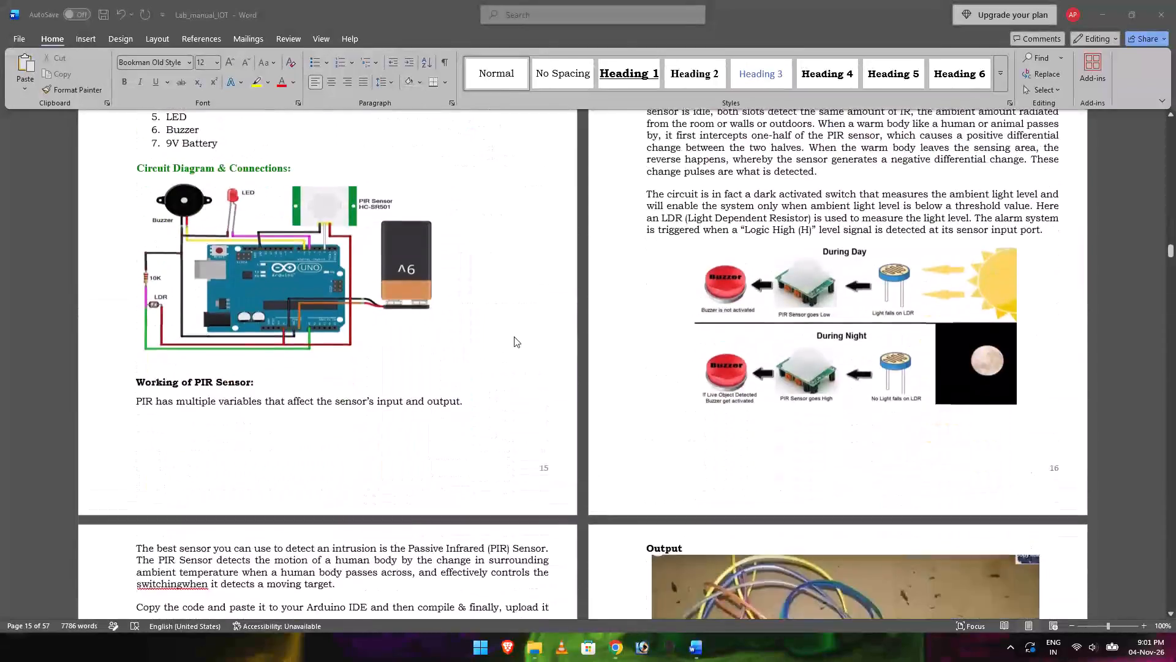
scroll(514, 337, down, 14)
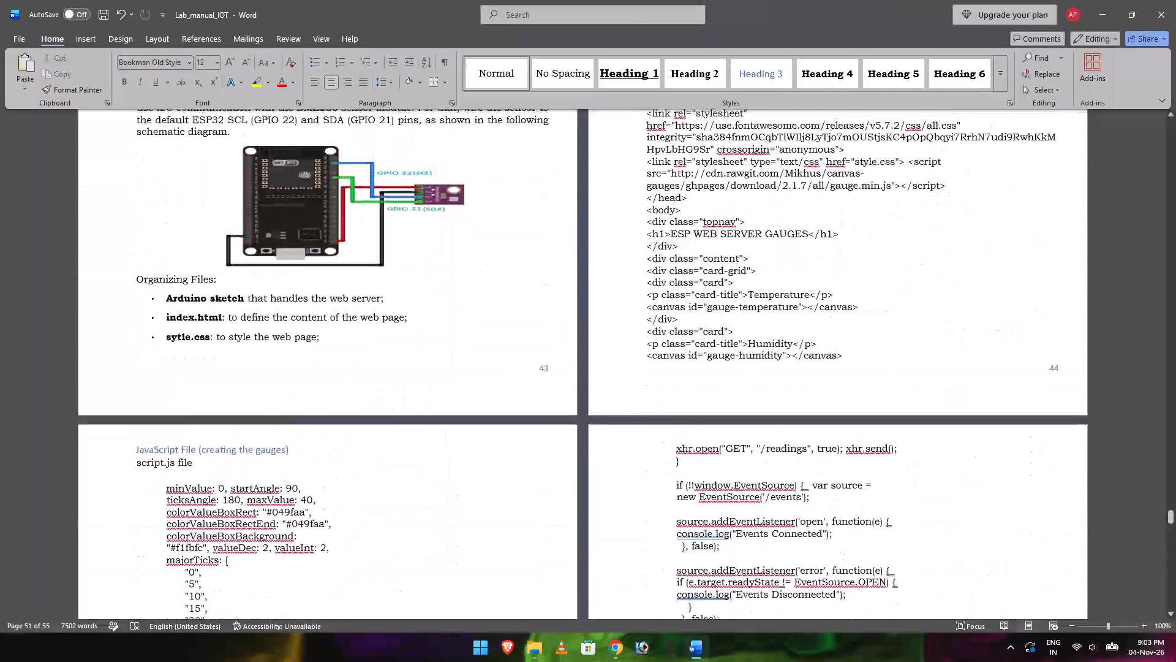
scroll(681, 422, up, 16)
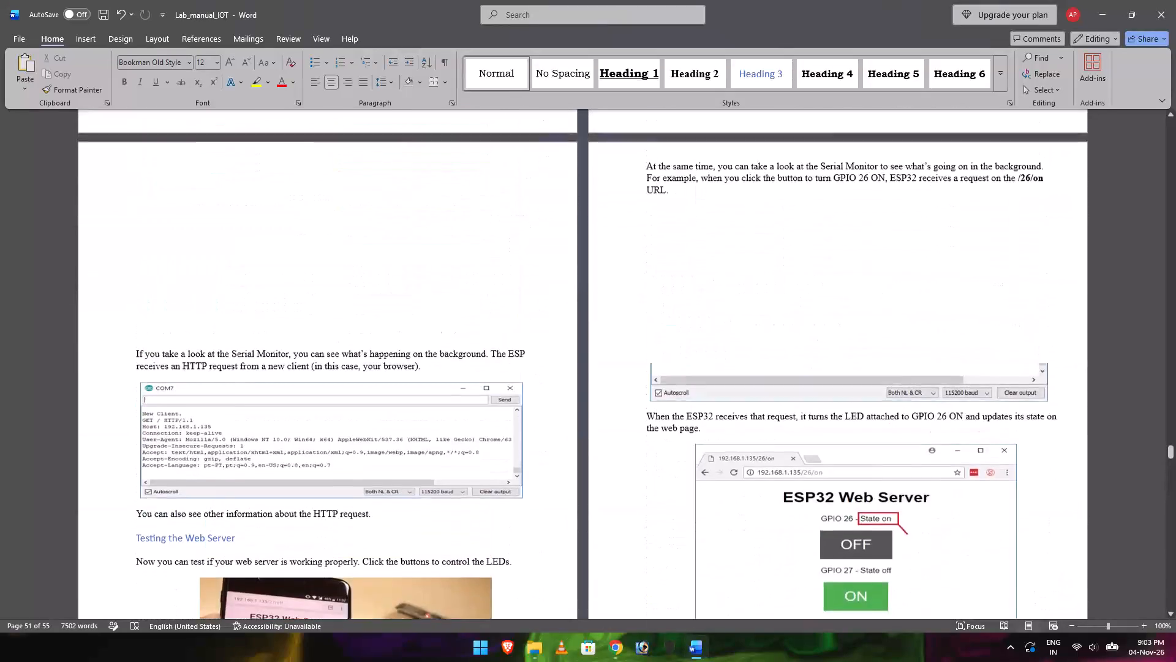
scroll(681, 419, up, 15)
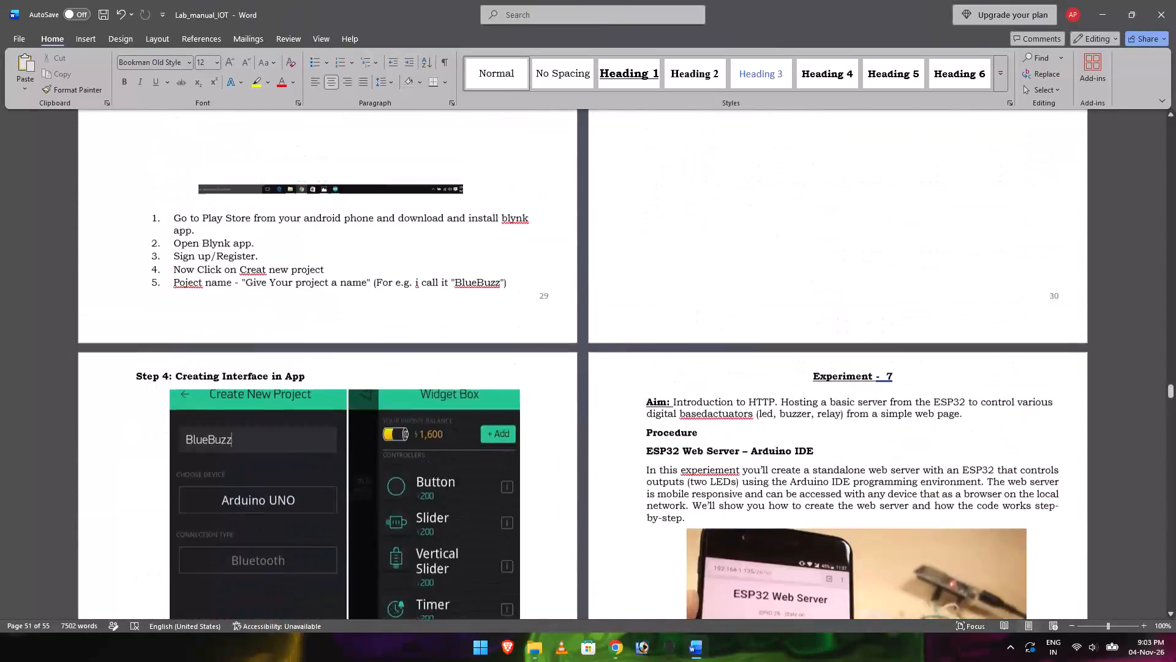
scroll(681, 419, up, 4)
scroll(681, 419, down, 5)
scroll(681, 419, up, 5)
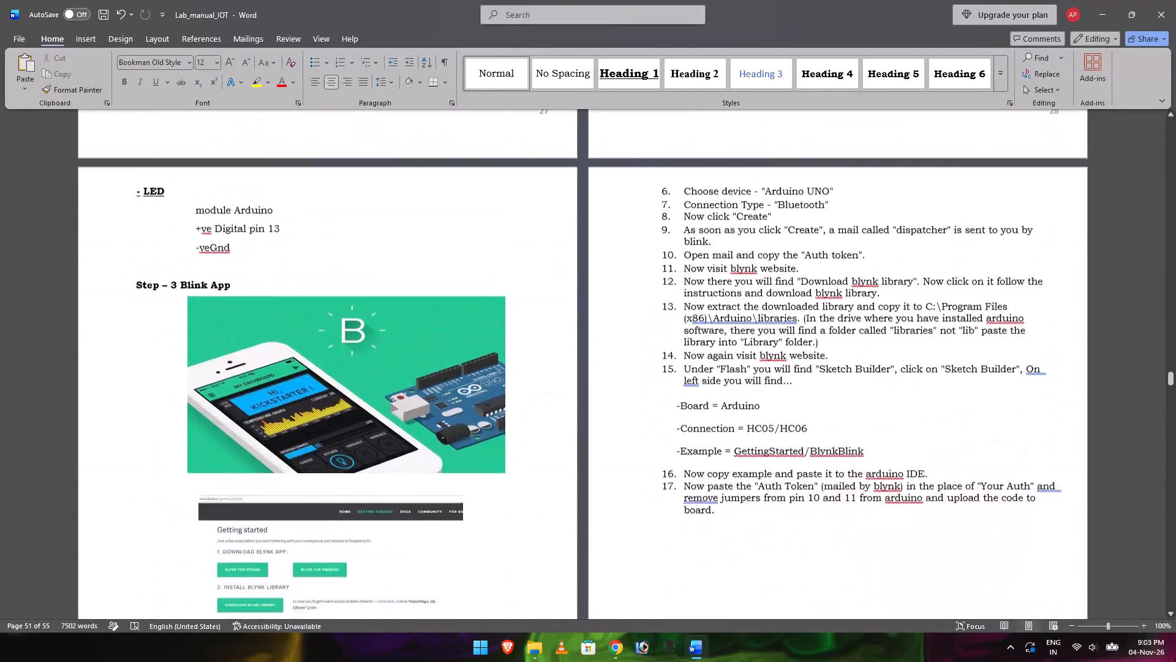
scroll(681, 418, up, 7)
scroll(681, 417, down, 3)
scroll(681, 417, up, 7)
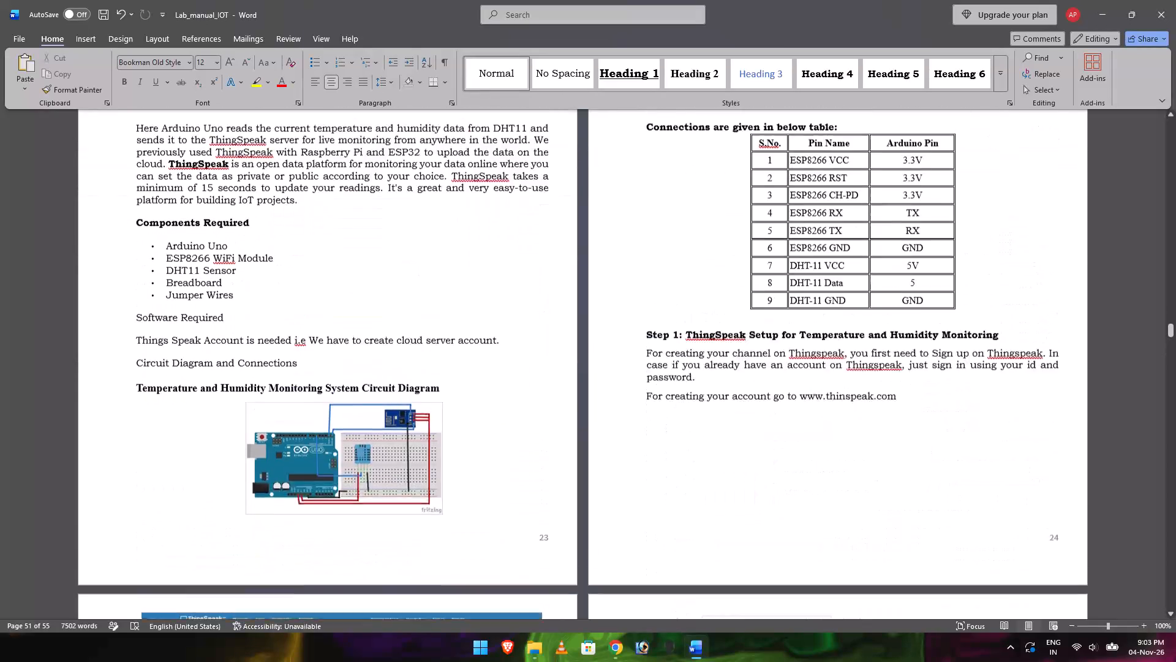
scroll(681, 417, up, 12)
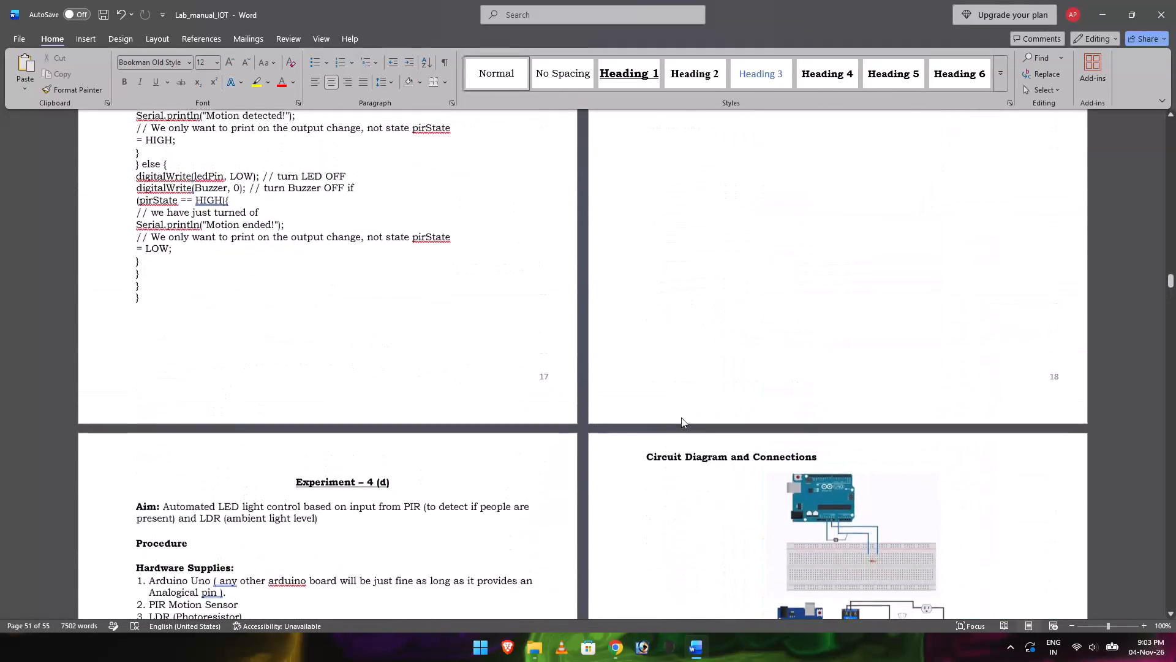
scroll(681, 417, up, 12)
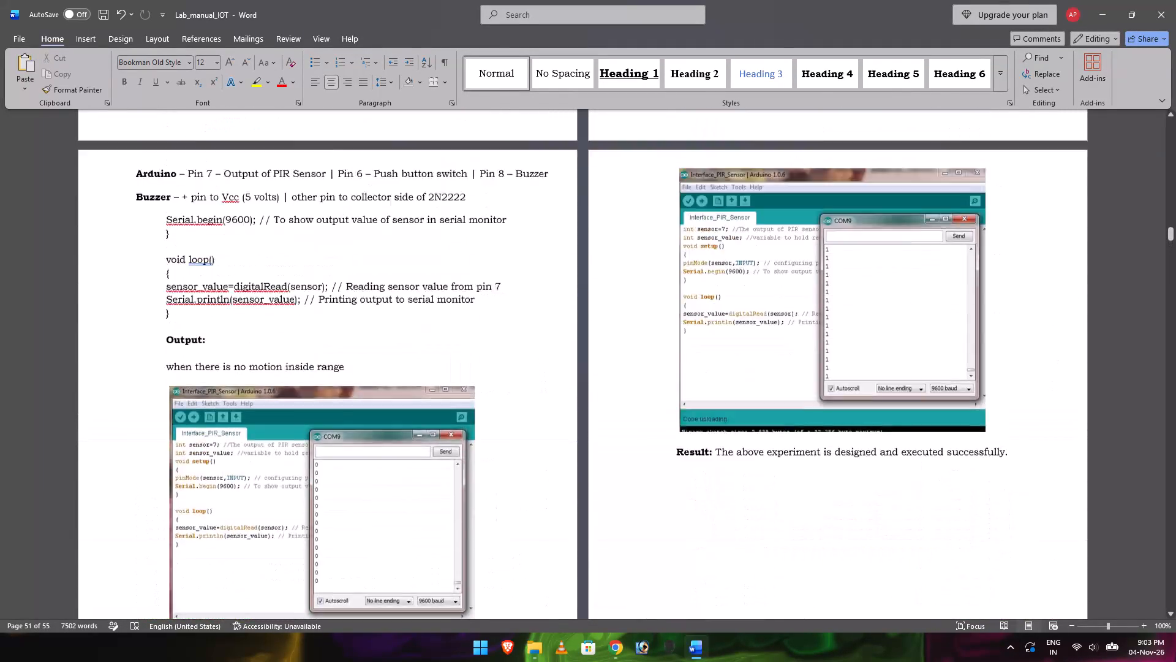
scroll(681, 417, up, 1)
scroll(681, 417, down, 1)
scroll(681, 417, up, 13)
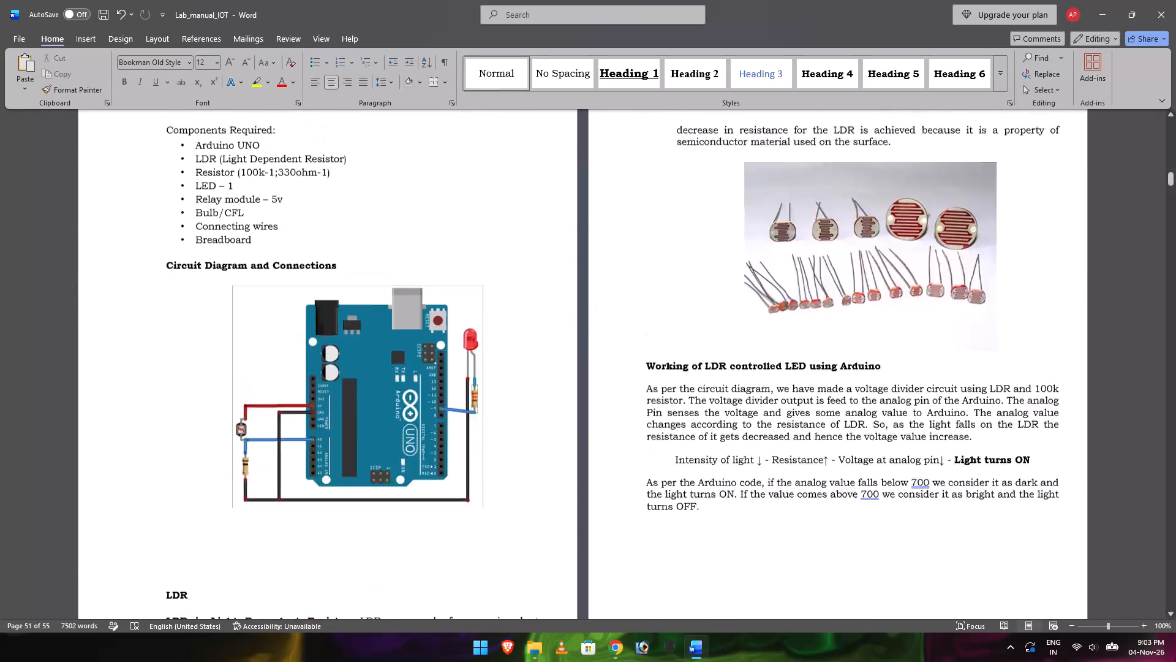
scroll(681, 417, up, 3)
scroll(681, 417, down, 1)
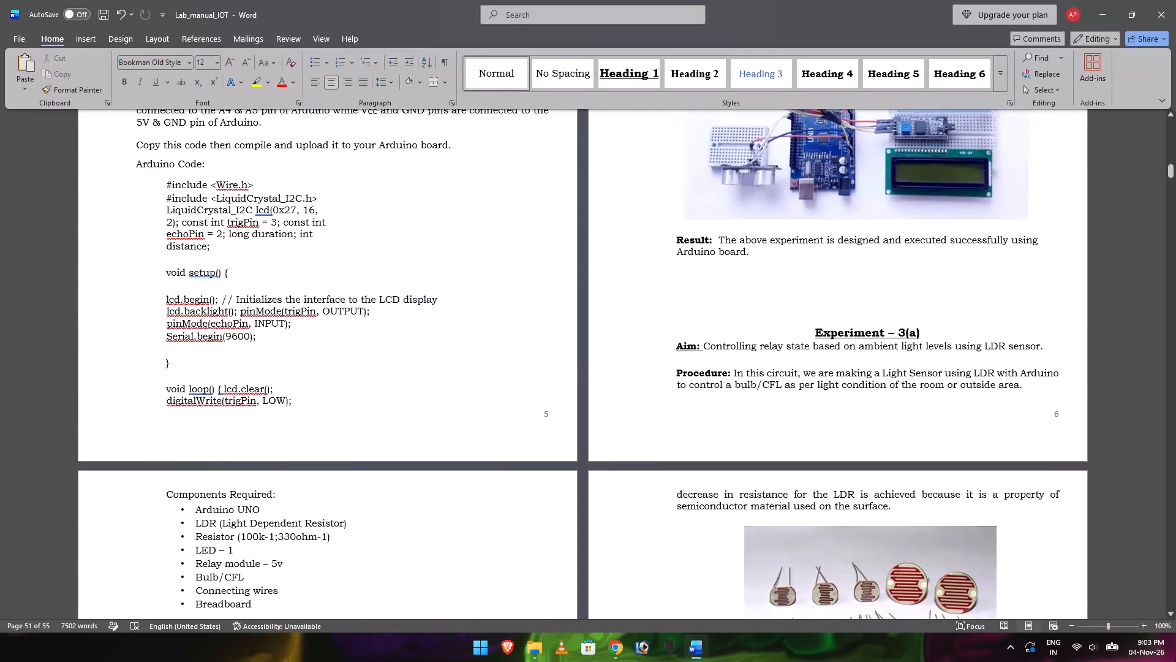
Insert blank lines above the Experiment – 3(a) heading to push it onto the top of page 7.
click(807, 322)
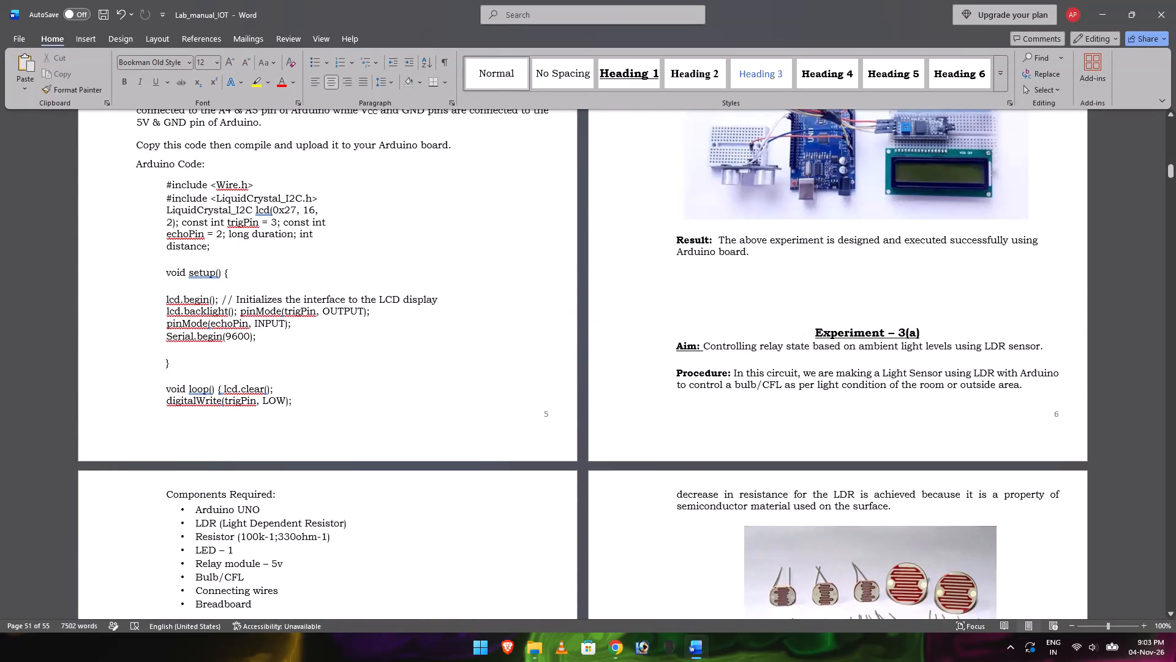
click(811, 337)
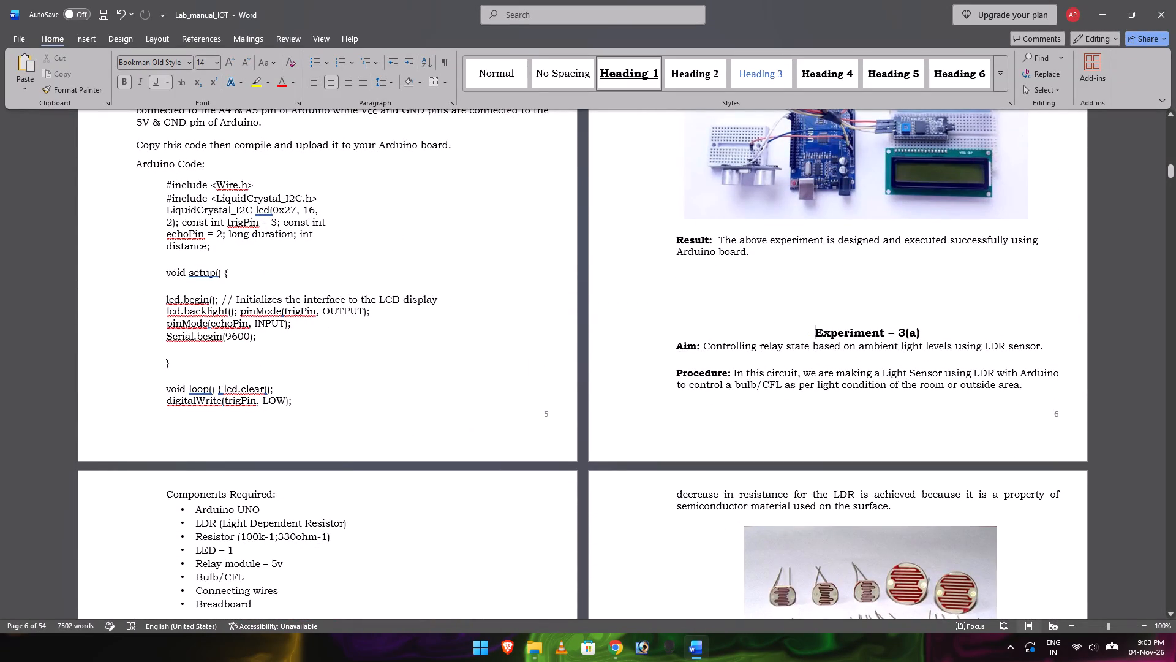
key(Return)
key(Return)
key(Return)
key(Return)
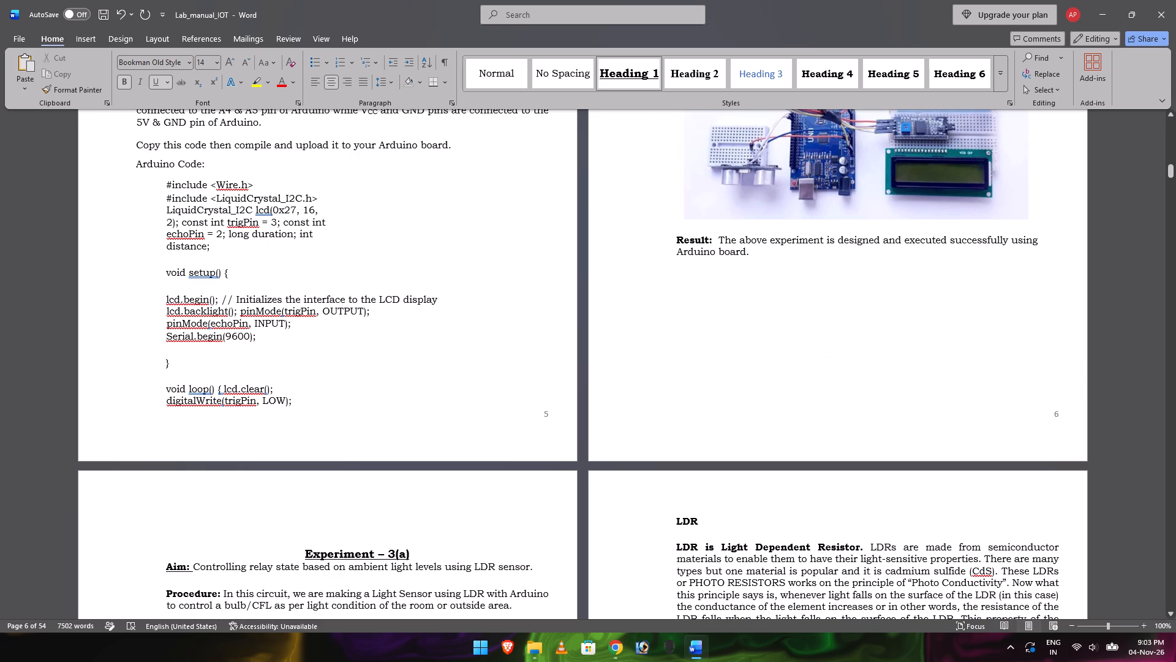
key(BackSpace)
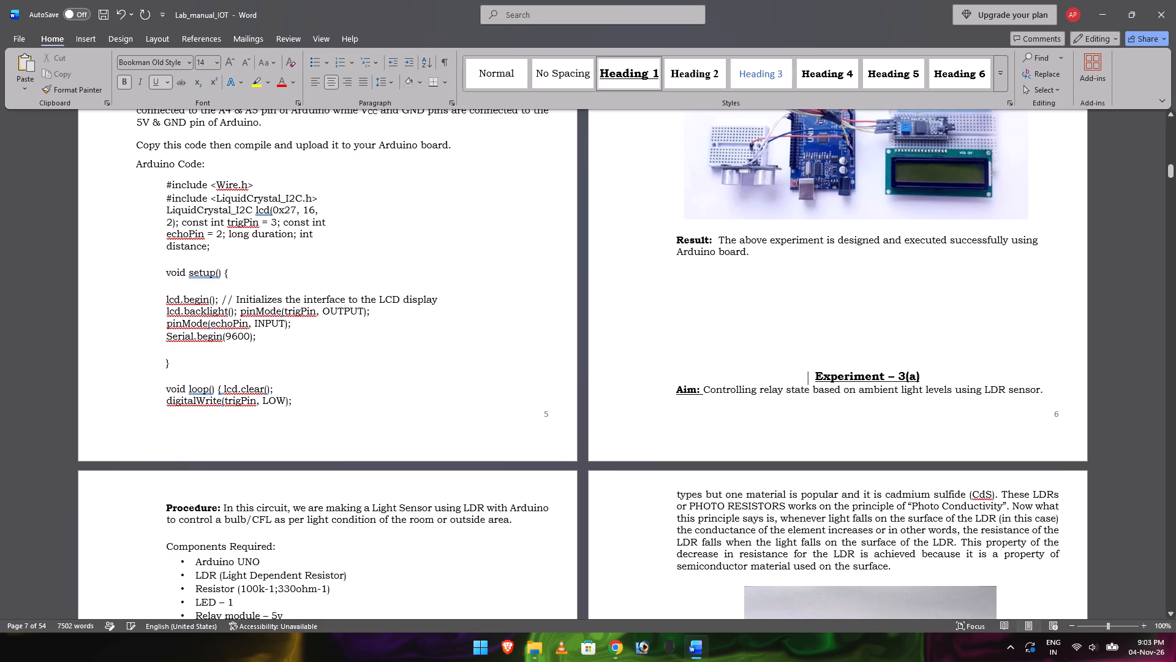
key(Return)
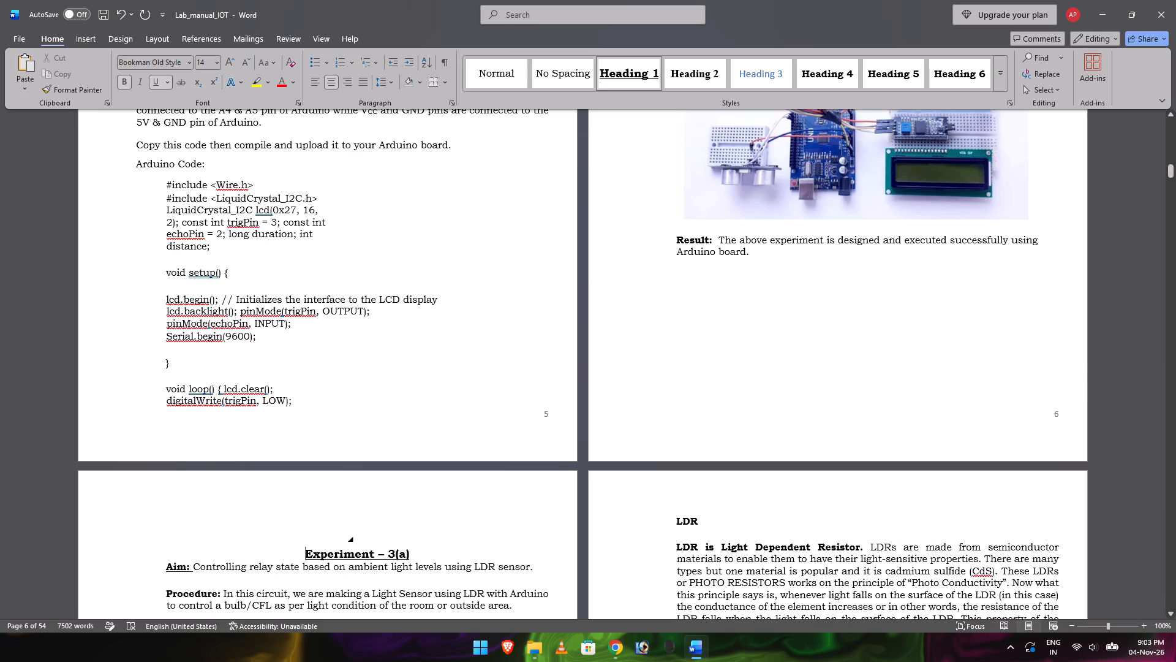
click(394, 513)
key(BackSpace)
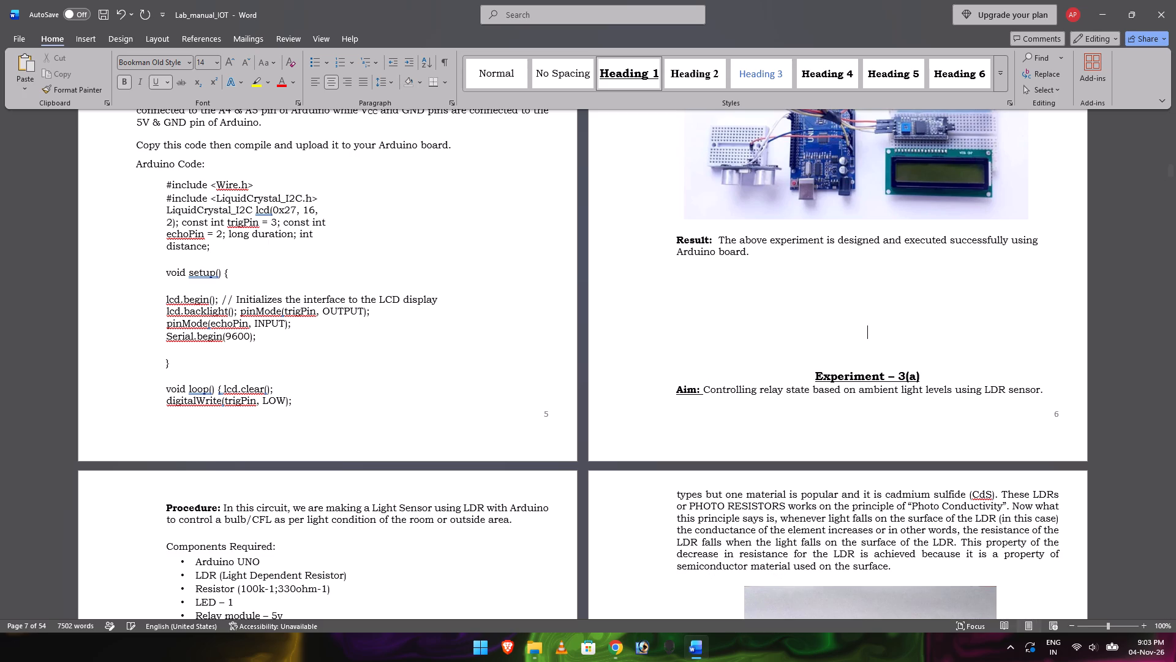
key(Return)
key(Return)
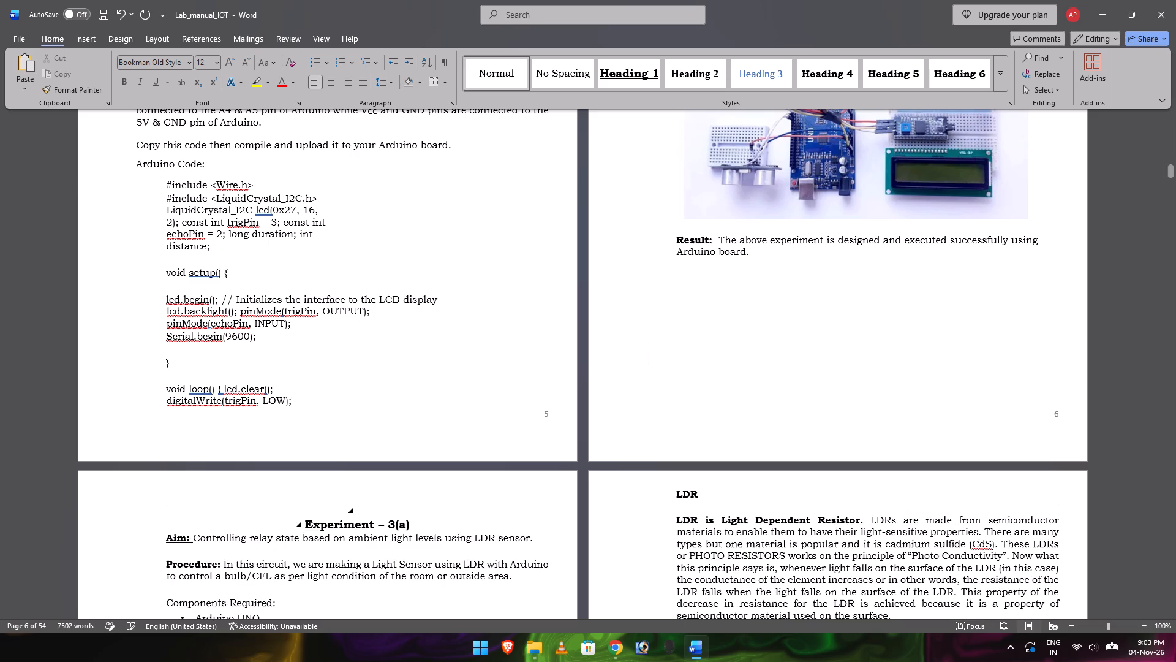
Add one blank line between the Experiment – 3(a) heading and its Aim line.
scroll(459, 517, down, 2)
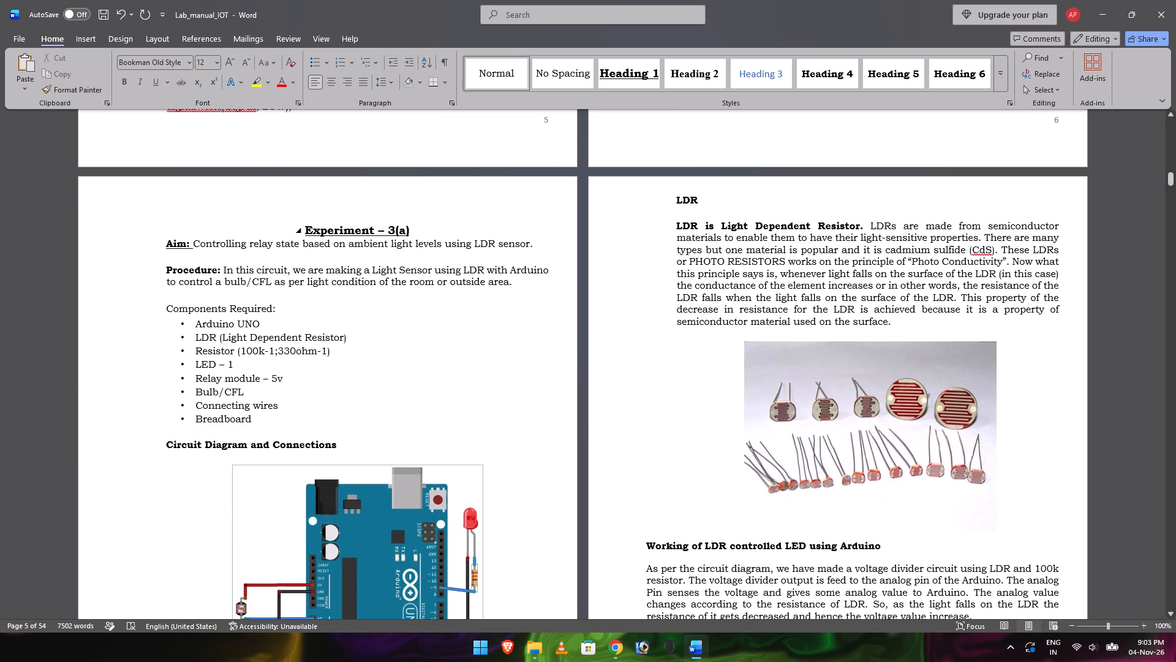
click(428, 226)
key(Return)
Review the layout of the opening pages from Experiment-1 through the Arduino code of Experiment 3(a).
scroll(486, 340, down, 4)
scroll(489, 340, up, 13)
scroll(492, 337, up, 8)
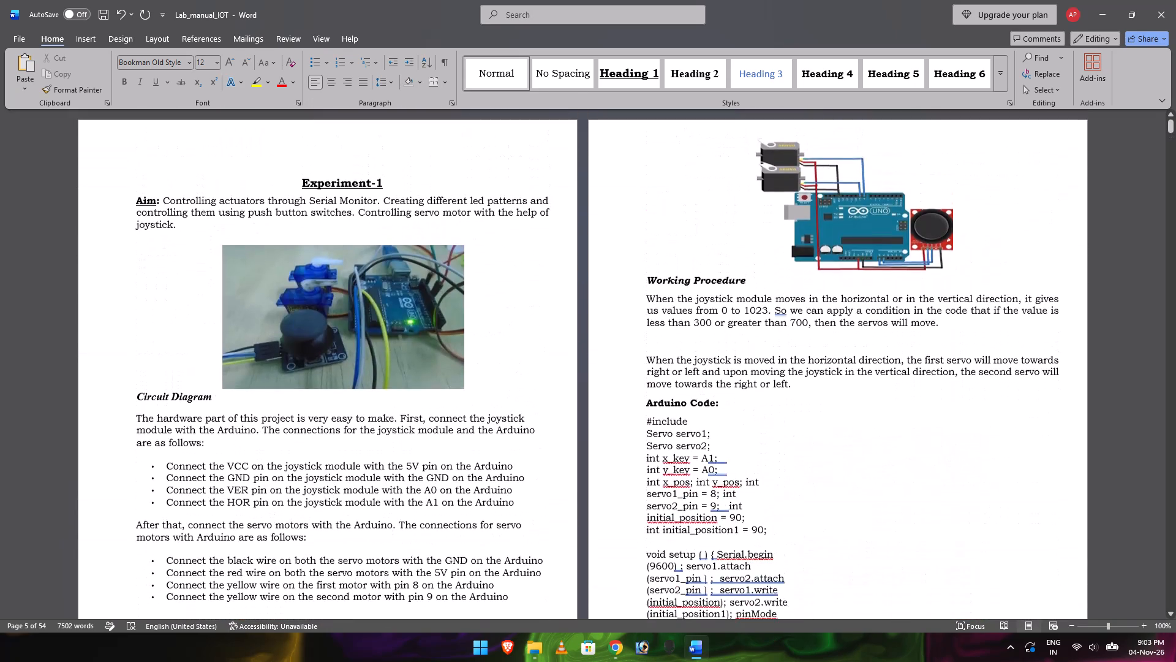
scroll(492, 333, up, 1)
scroll(492, 333, down, 11)
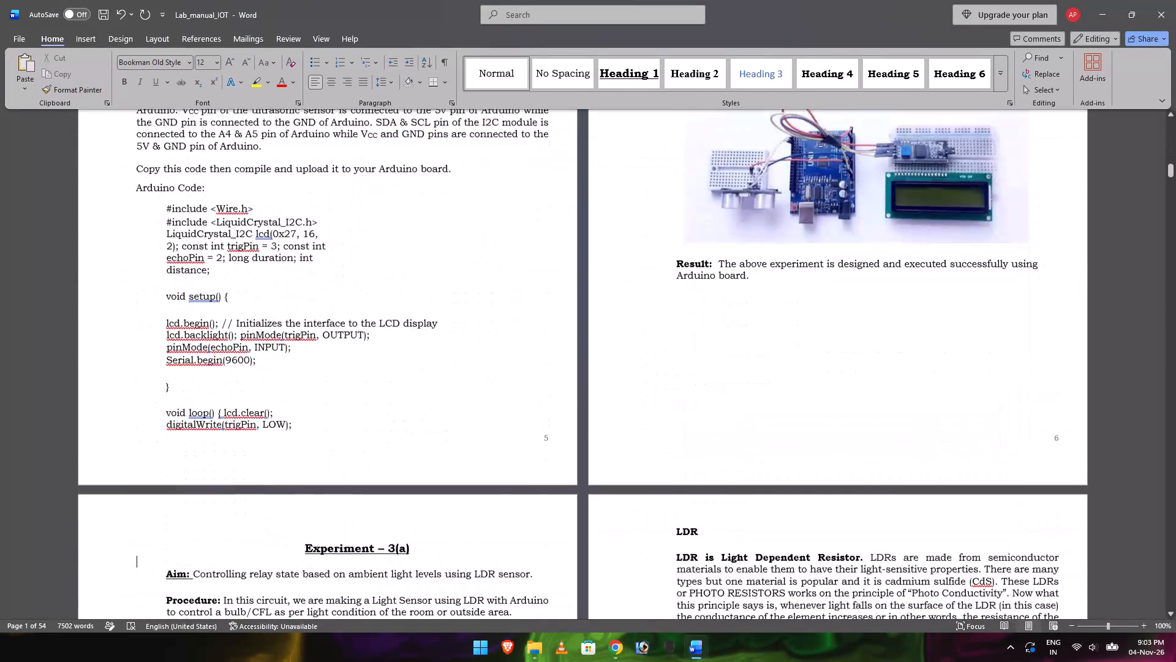
scroll(492, 327, down, 8)
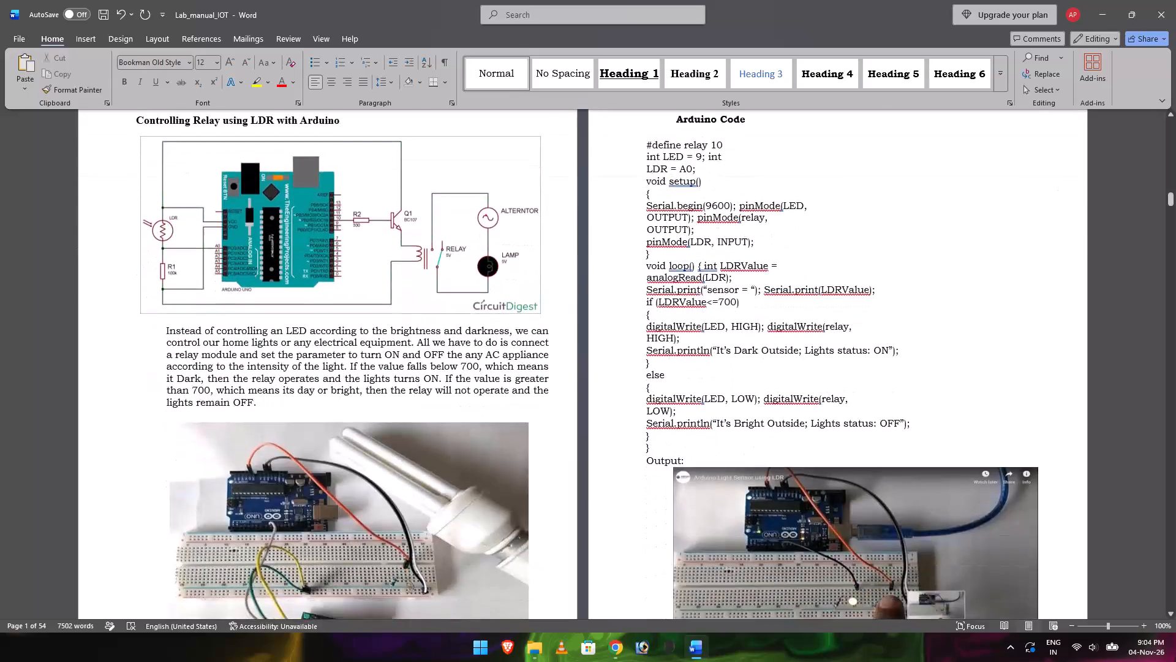
Review the page layout and experiment headings from the Experiment 3(a) Arduino code through to the document's last page.
scroll(492, 324, down, 4)
scroll(492, 324, up, 1)
scroll(492, 324, down, 7)
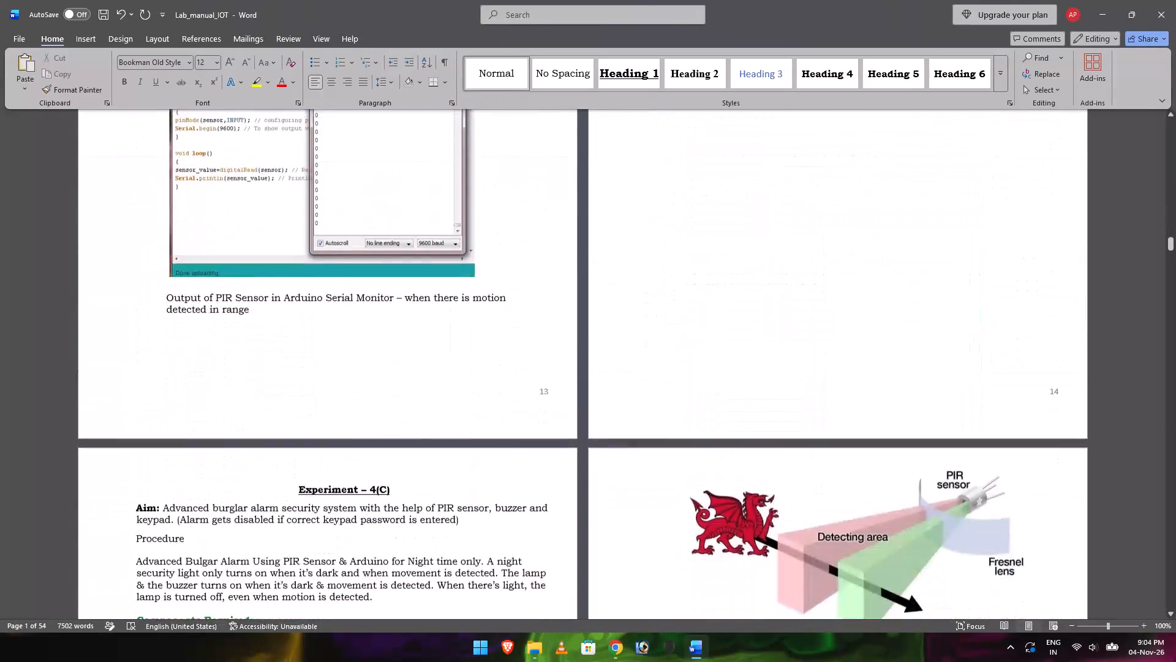
scroll(492, 322, down, 14)
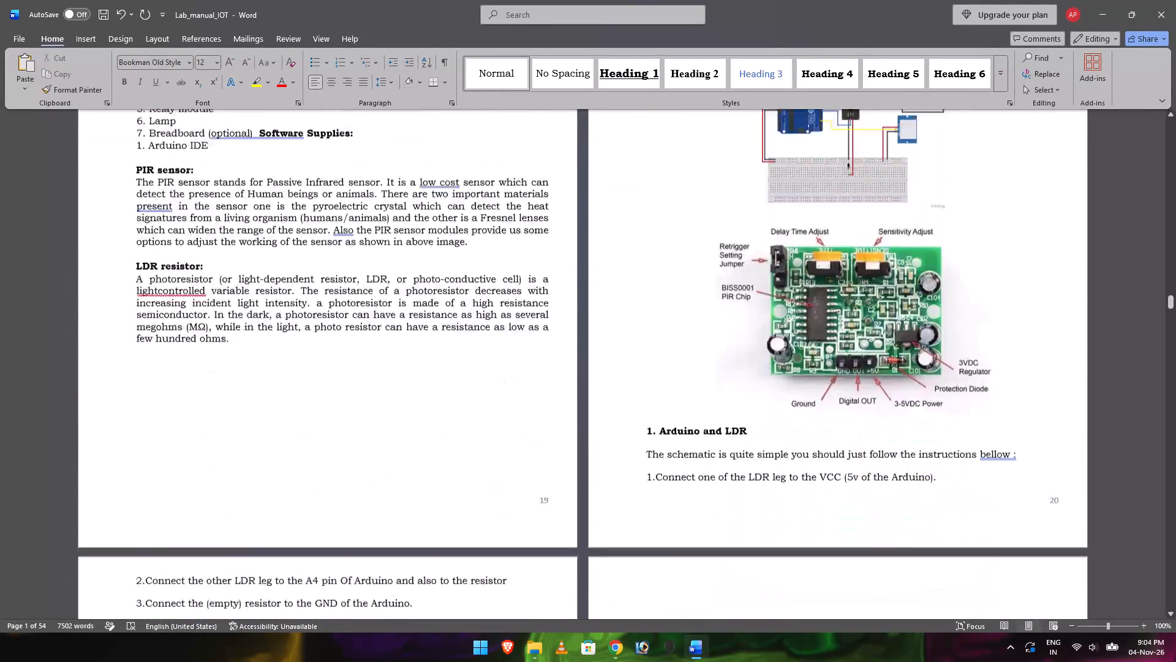
scroll(492, 320, down, 2)
scroll(492, 320, down, 20)
scroll(492, 320, down, 1)
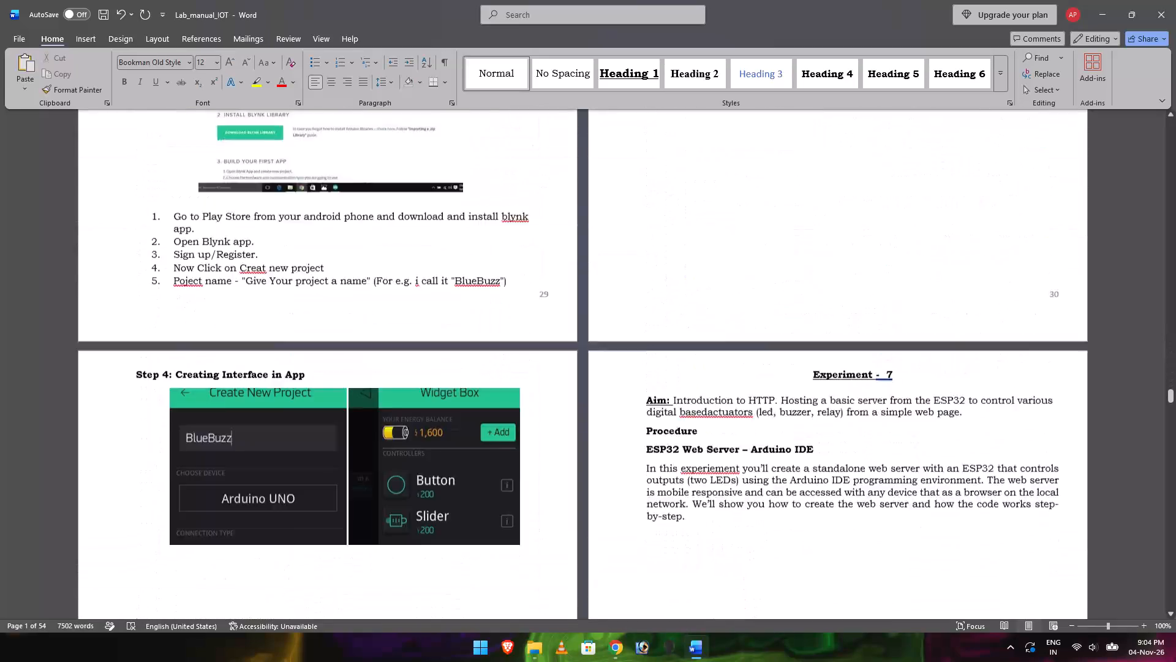
scroll(492, 319, down, 5)
scroll(492, 319, up, 5)
scroll(492, 319, down, 13)
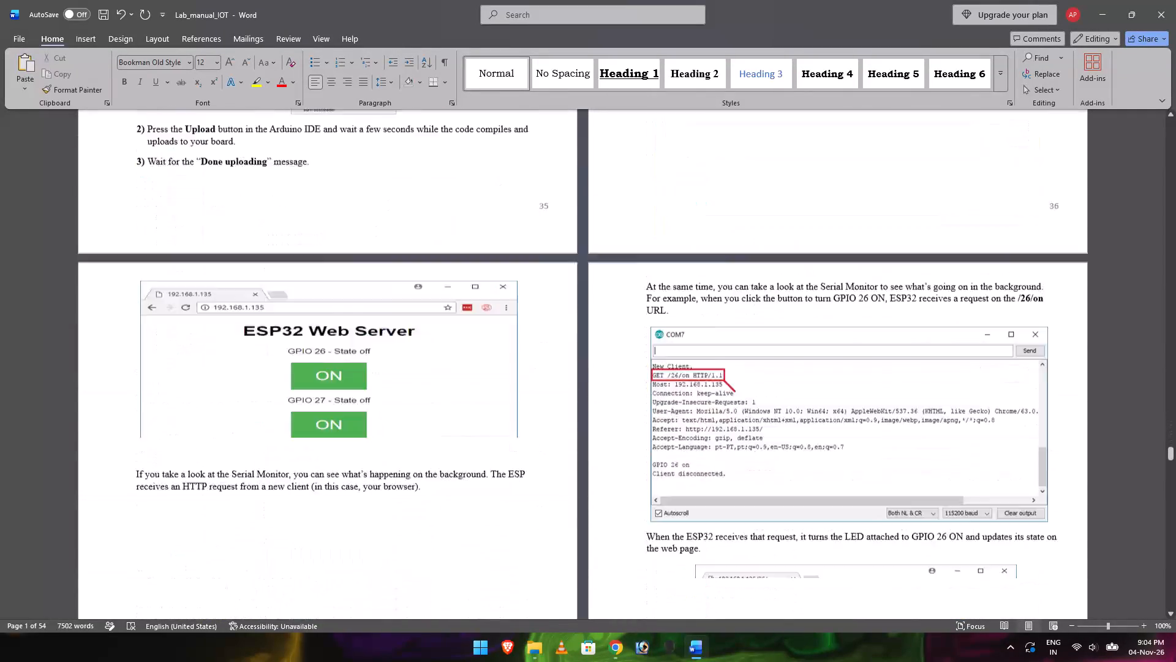
scroll(492, 318, down, 20)
scroll(492, 318, down, 7)
scroll(492, 317, up, 4)
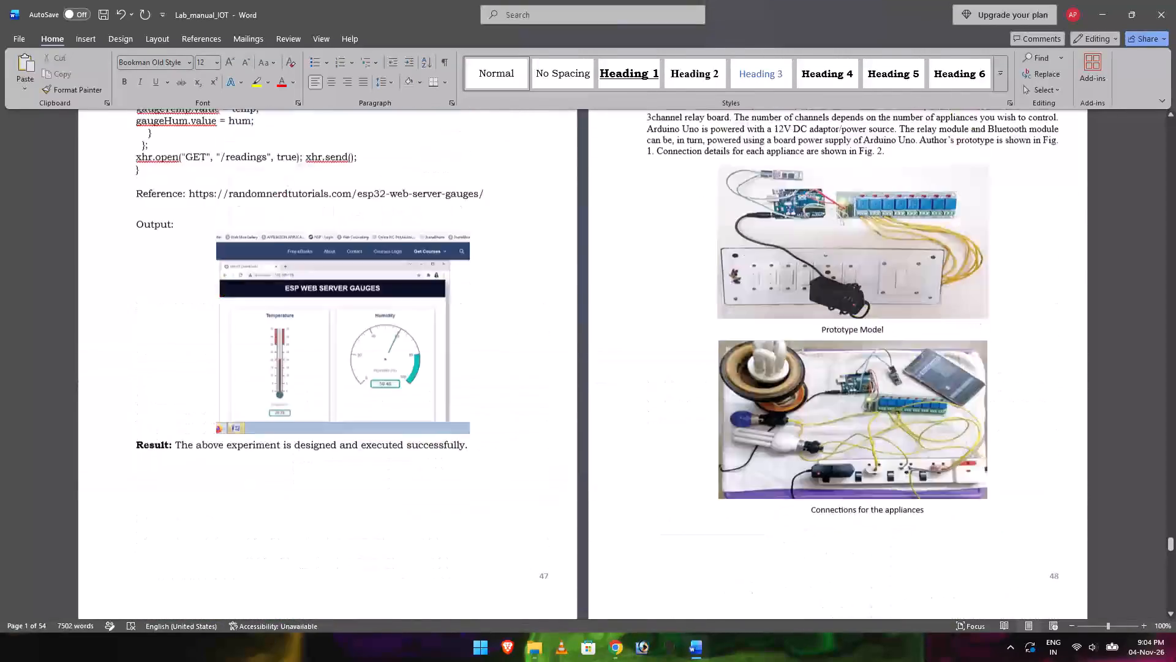
scroll(492, 317, down, 20)
scroll(492, 317, down, 4)
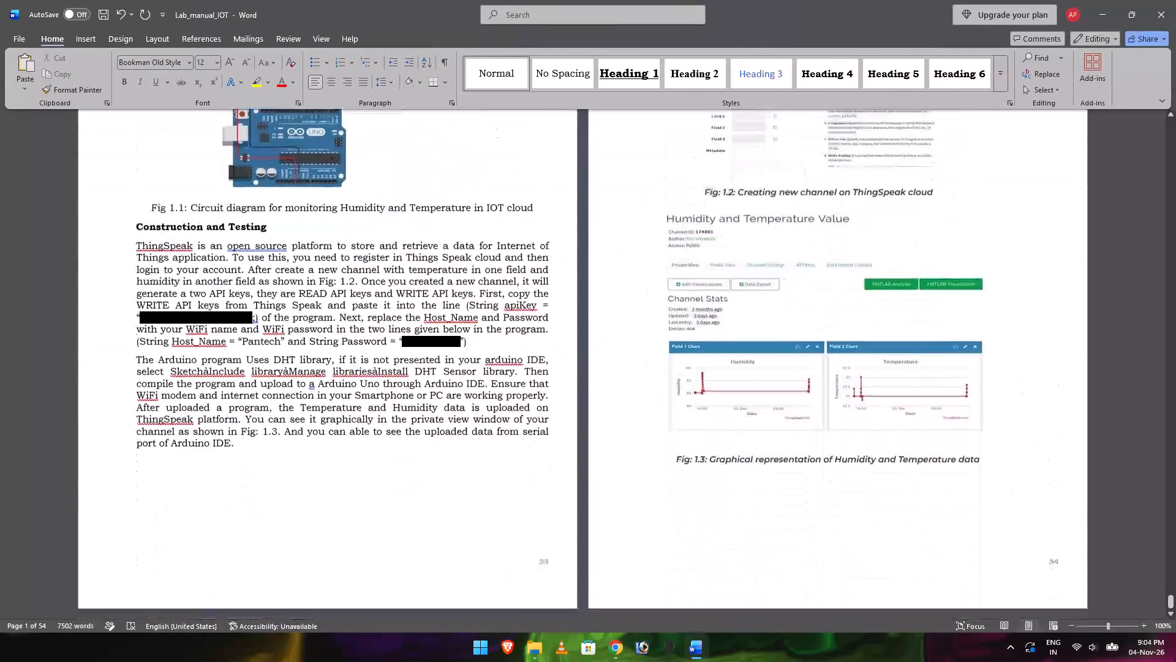
Check the pages backward from the ThingSpeak figures at the end to the Experiment - 7 heading.
scroll(492, 317, up, 12)
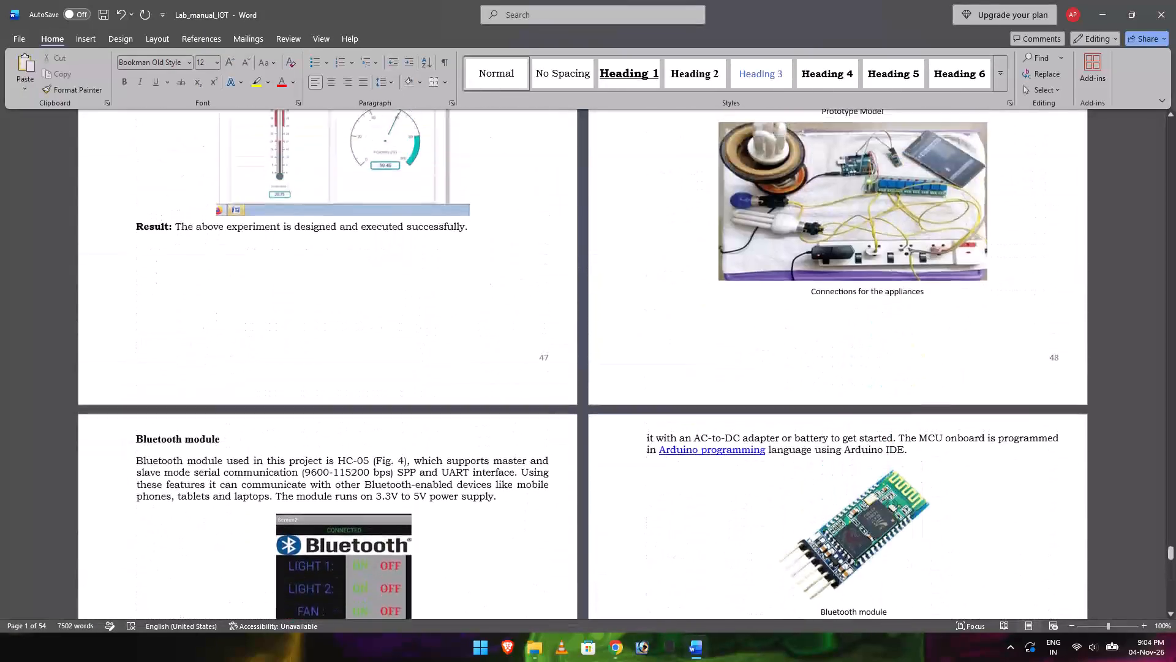
scroll(492, 314, up, 18)
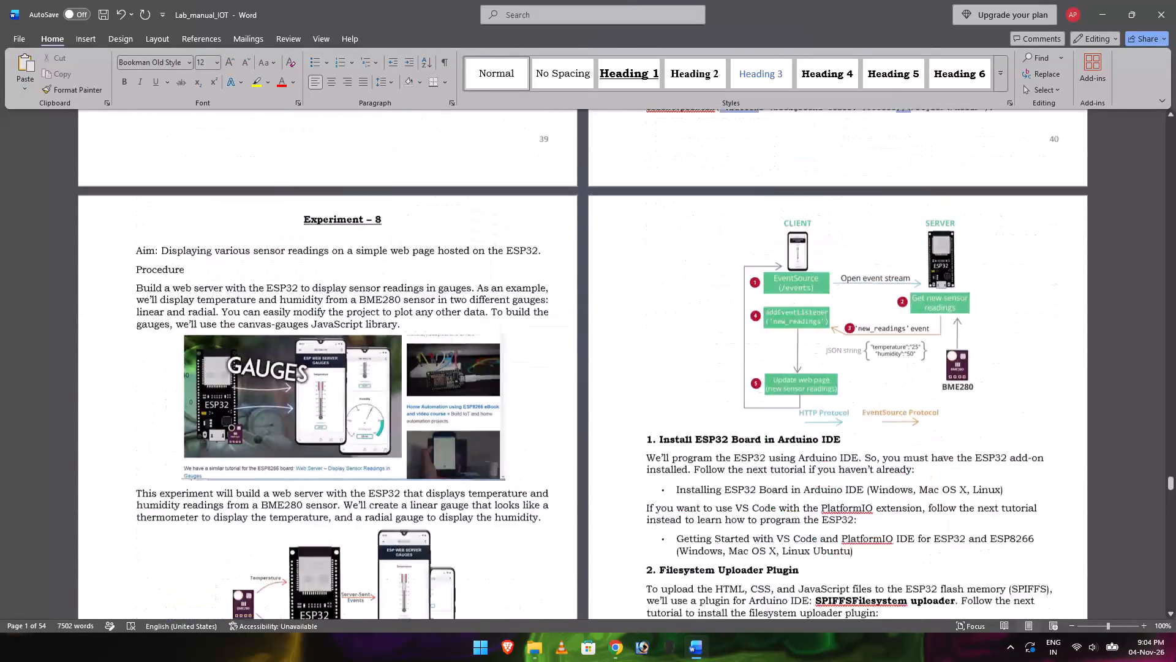
scroll(492, 314, up, 13)
scroll(492, 312, up, 9)
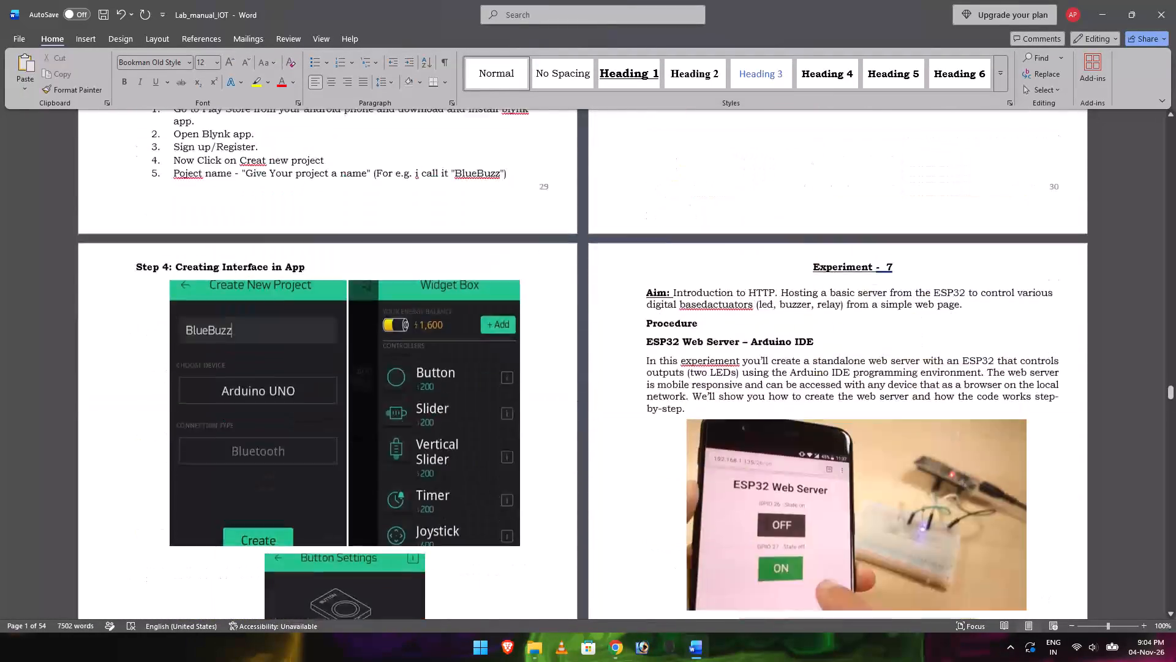
Save the converted manual in the Downloads folder as a Word Document named Lab_manual_IOT.
click(24, 34)
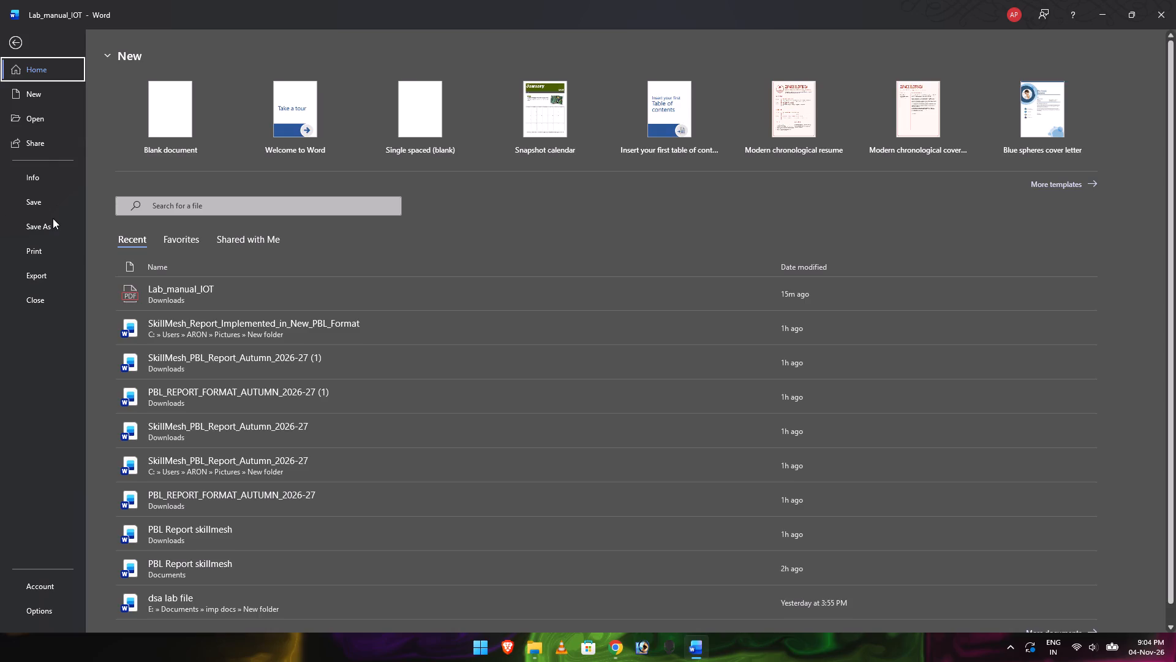
click(48, 229)
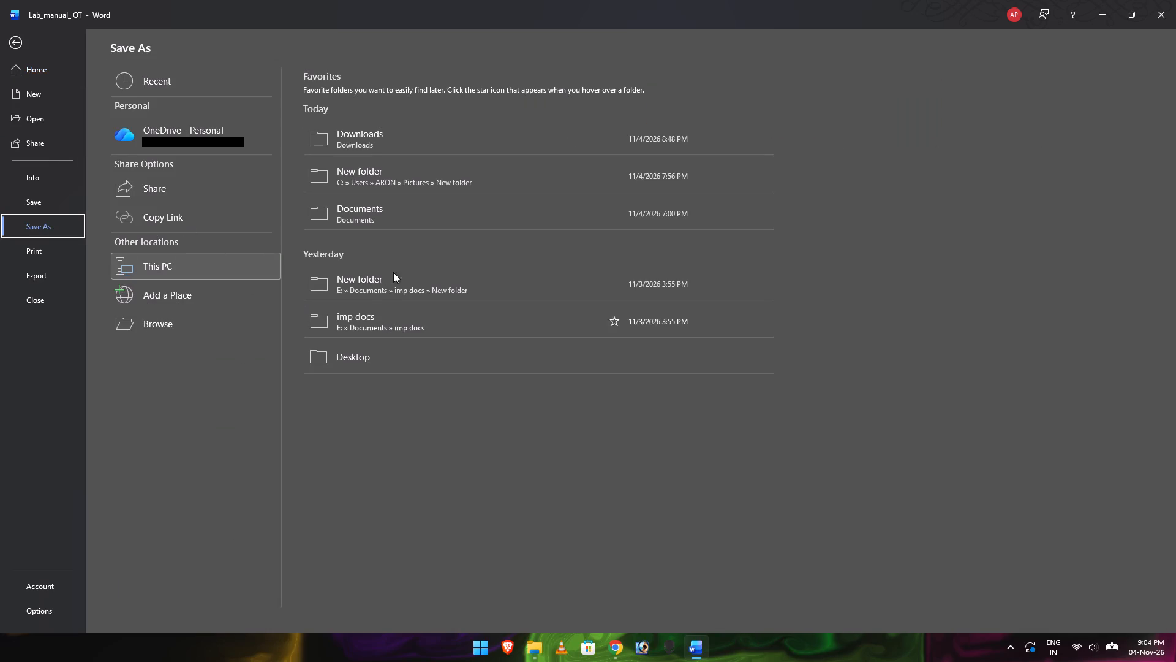
click(410, 146)
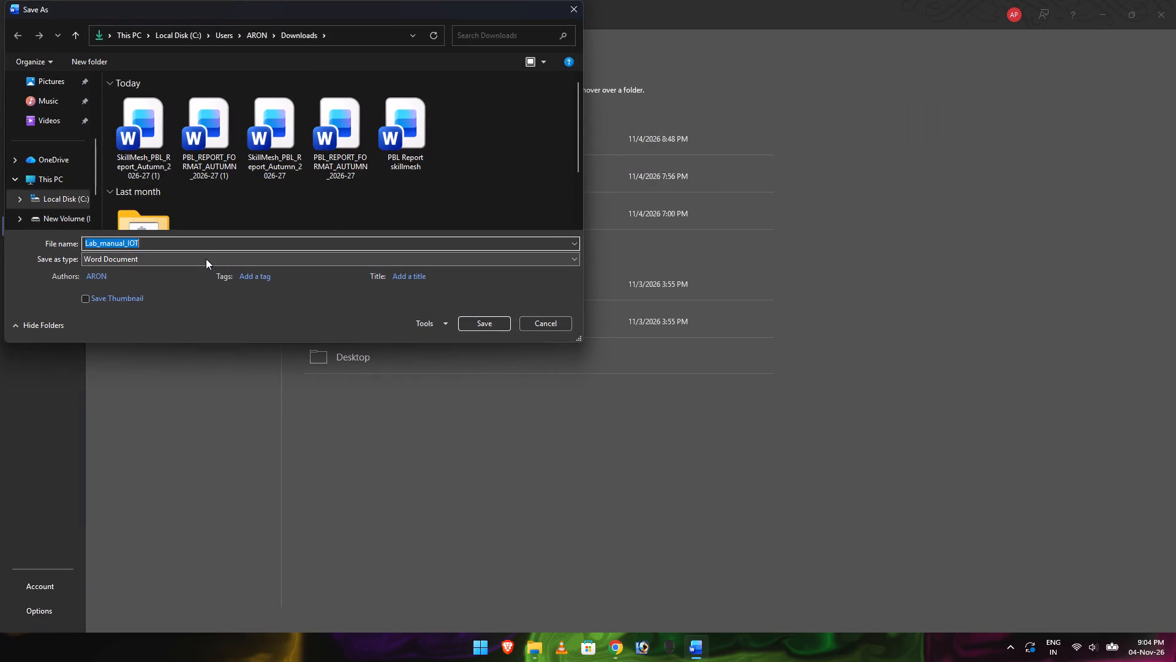
click(486, 322)
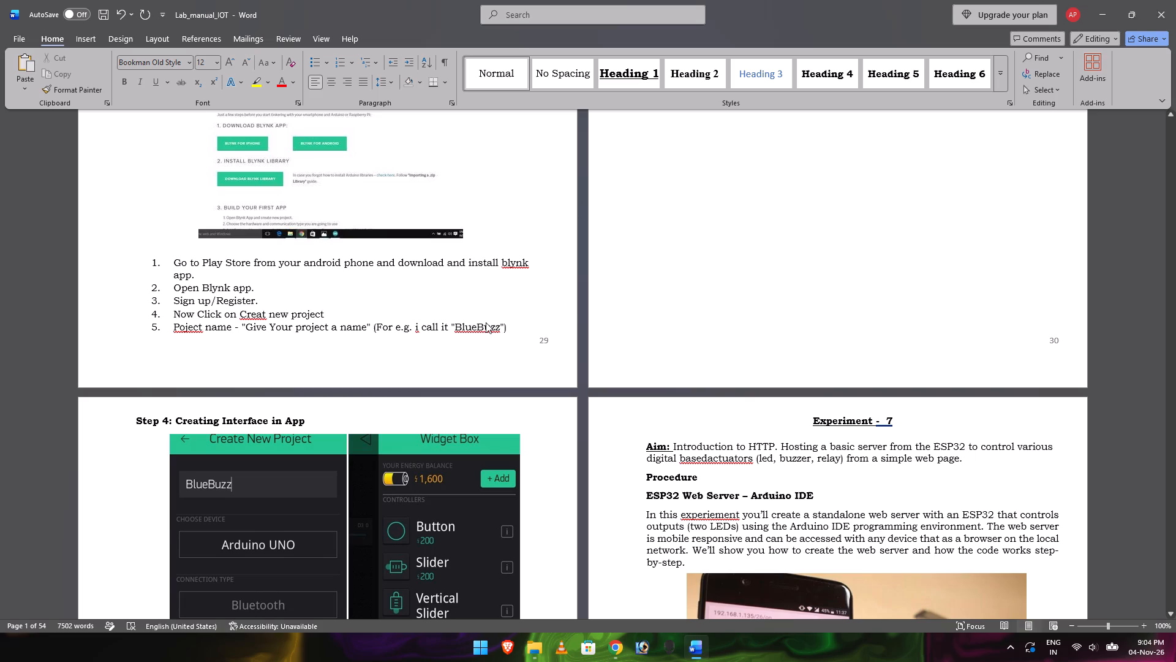
Open the saved Lab_manual_IOT Word document from the Downloads folder in File Explorer, check its pages, and close it.
click(538, 653)
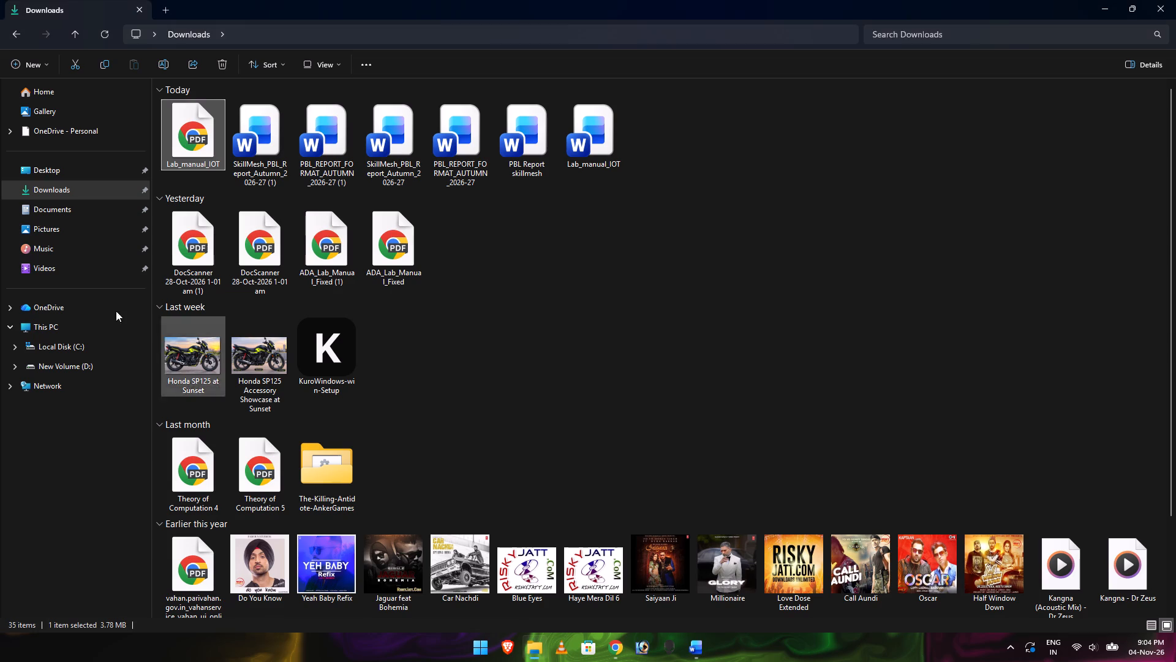
click(729, 146)
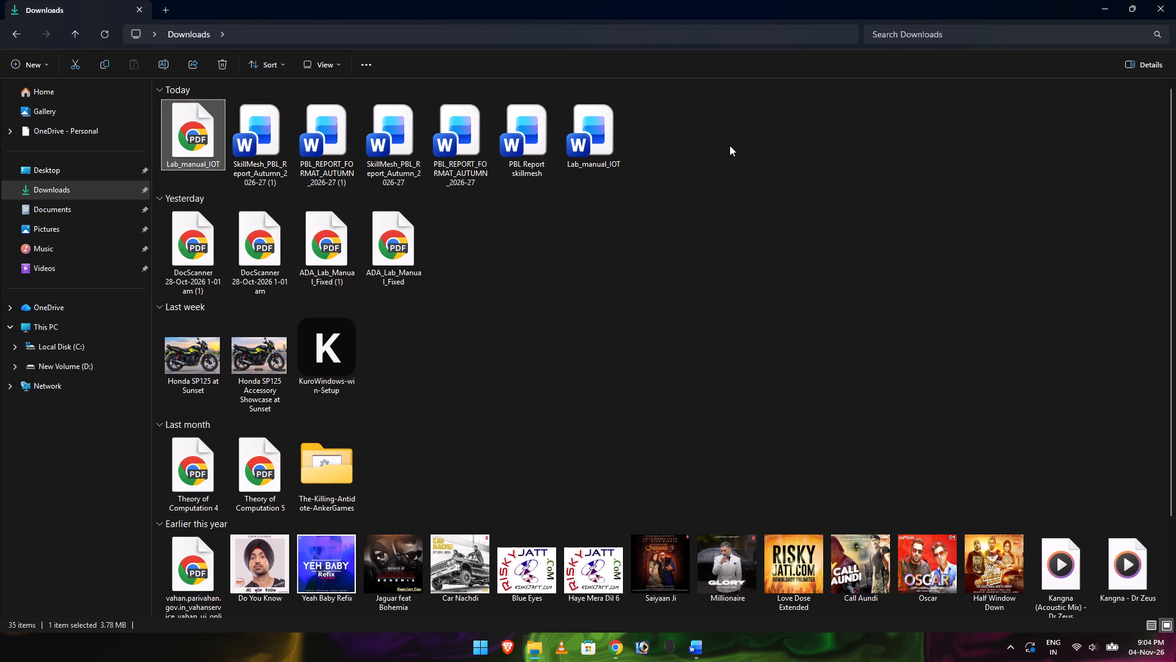
double_click(597, 135)
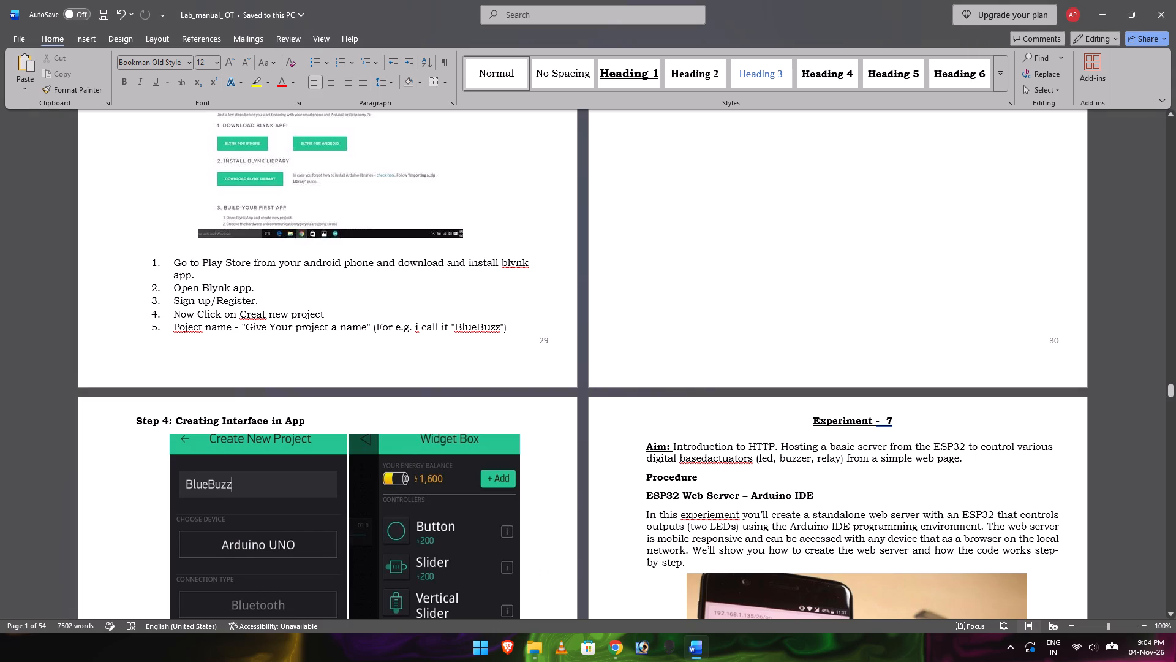
scroll(588, 272, down, 4)
scroll(588, 272, up, 5)
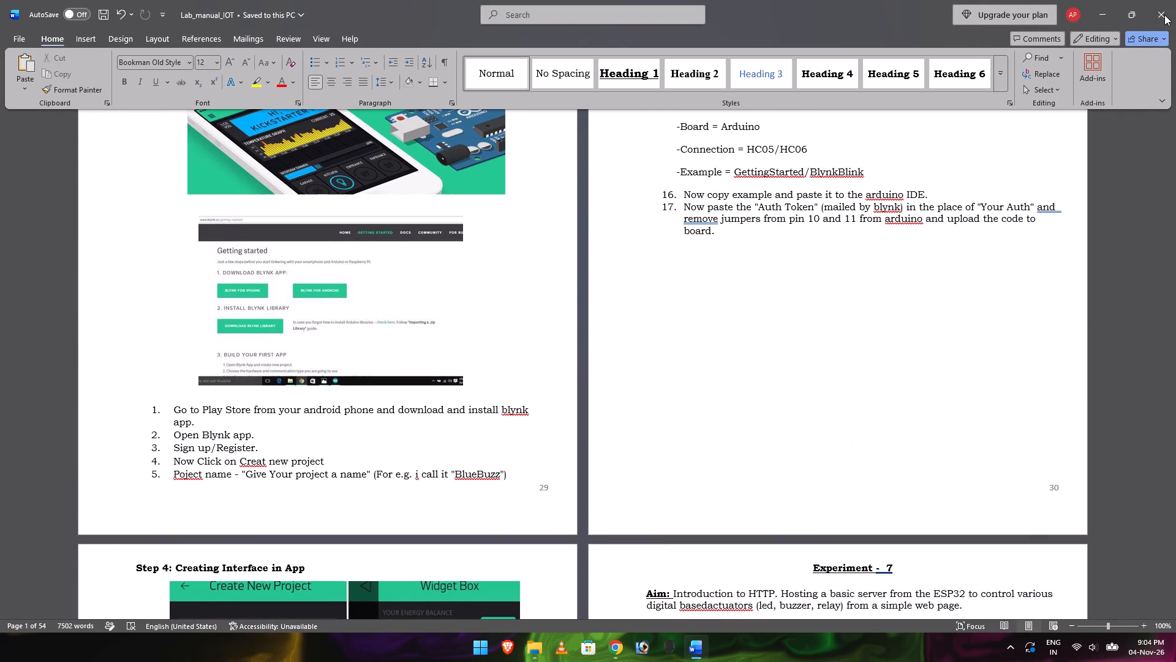
click(1159, 0)
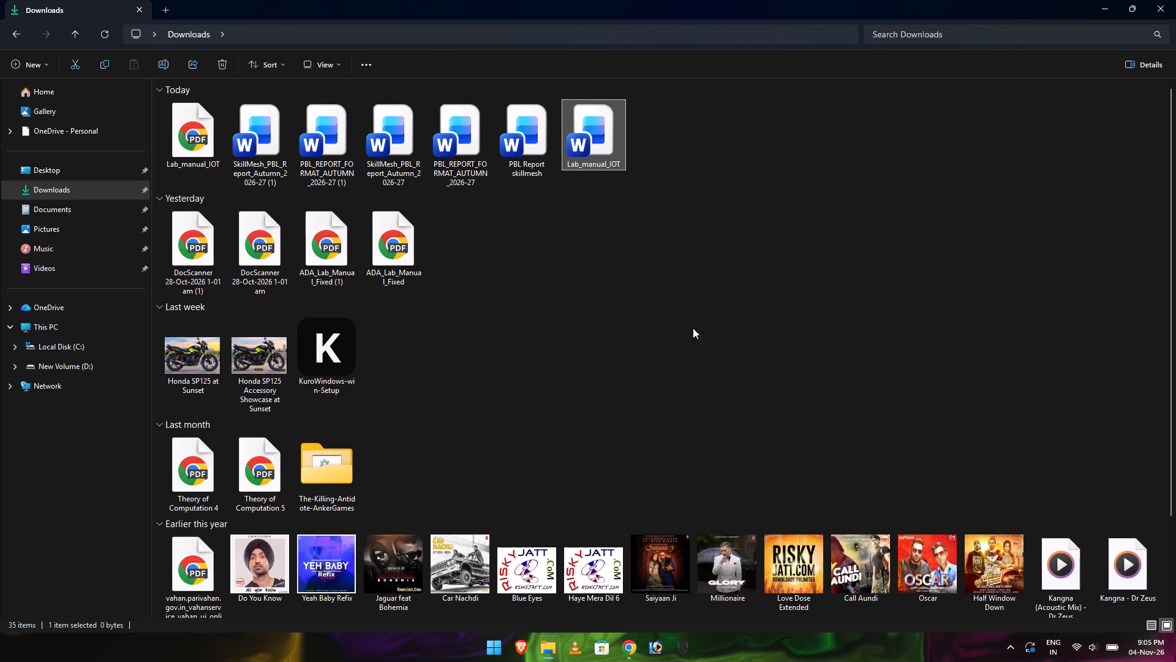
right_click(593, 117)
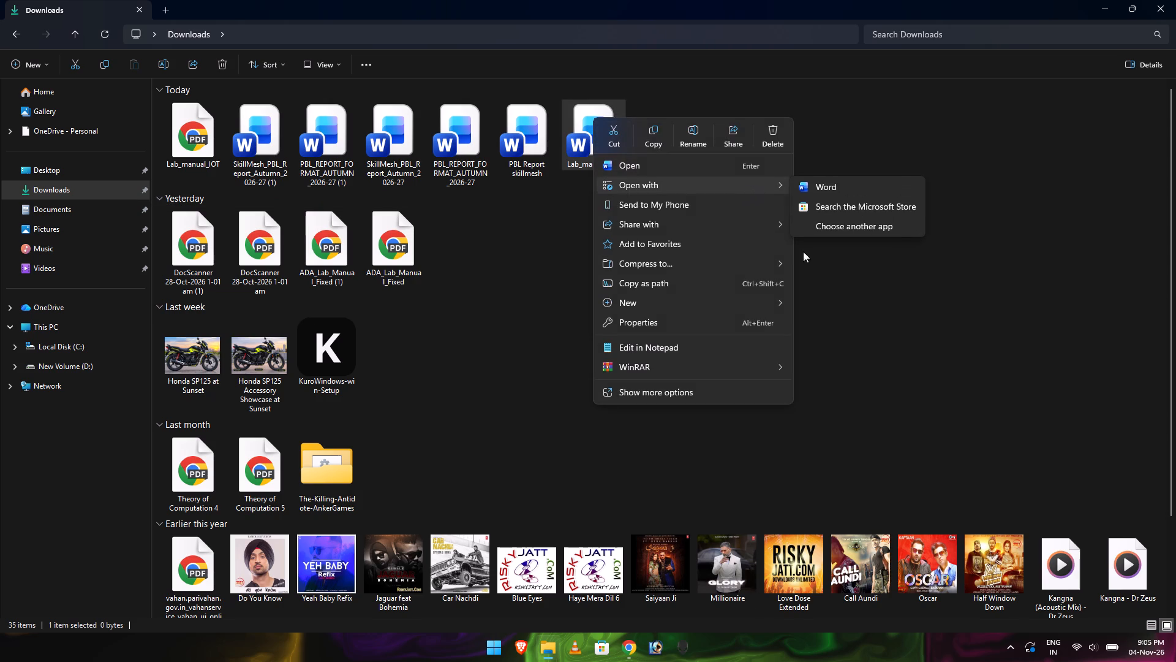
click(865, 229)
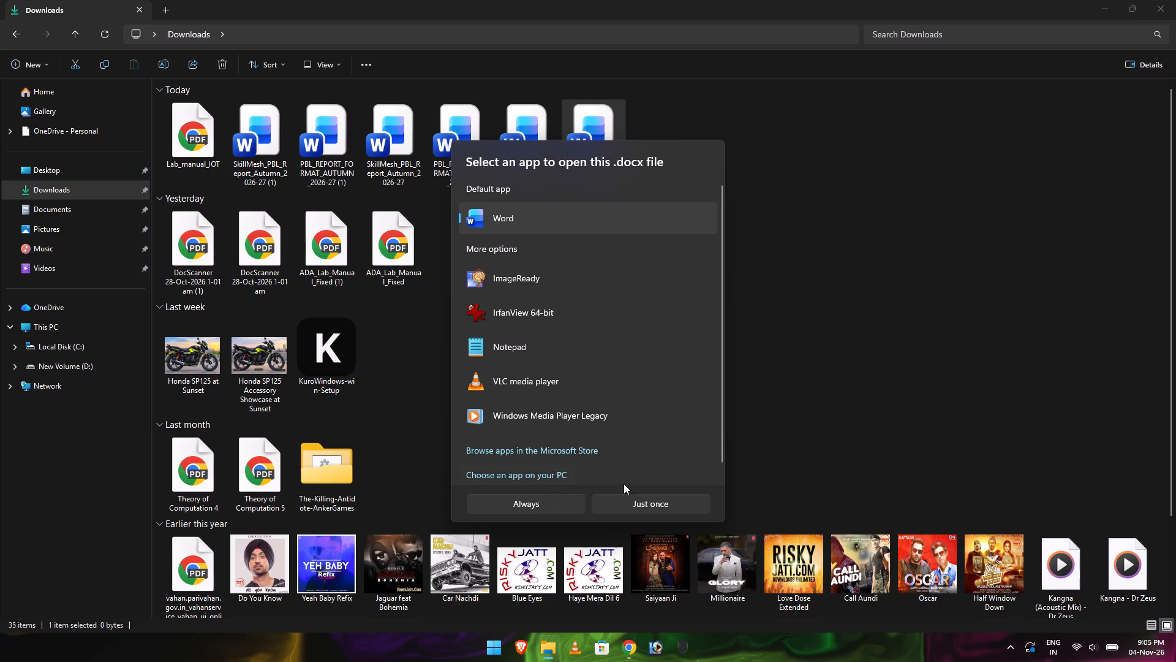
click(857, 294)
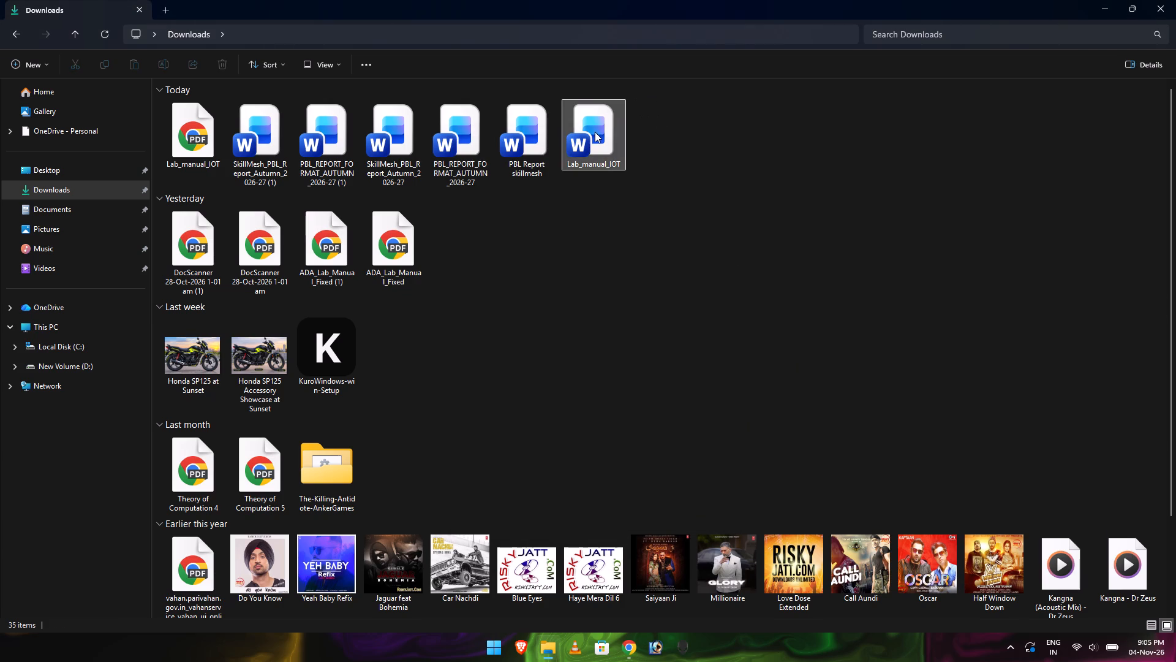
Reopen the Lab_manual_IOT Word document from the Downloads folder.
double_click(595, 132)
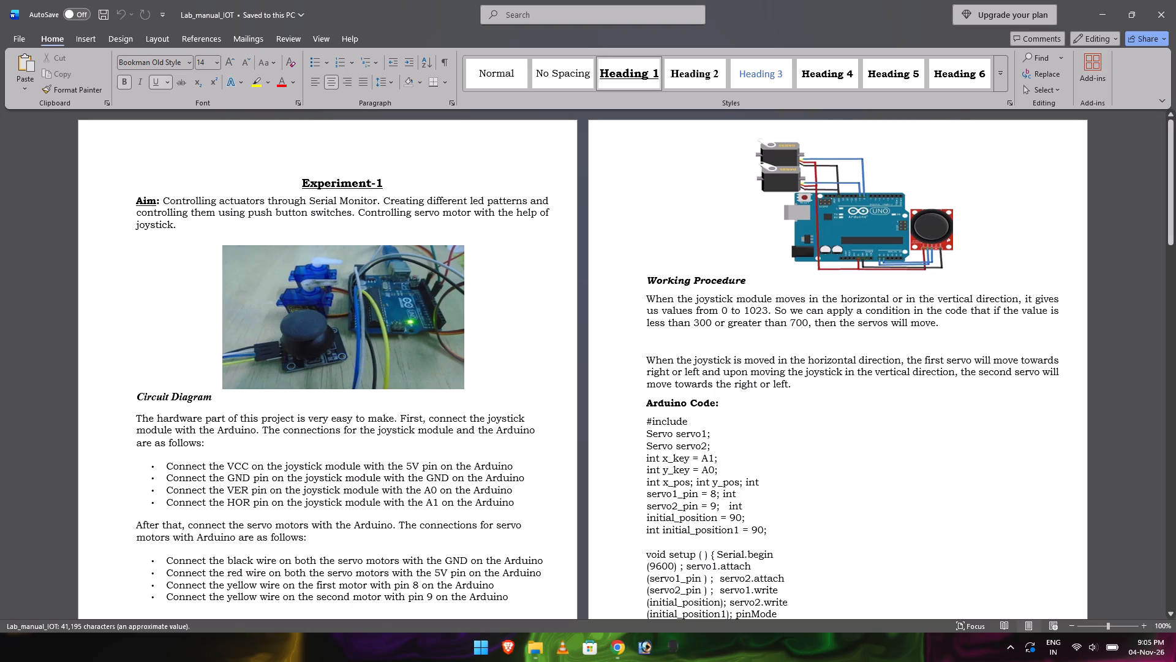
Examine the document's page setup margins and its print preview from Experiment-1 to around Experiment – 3(a).
click(18, 39)
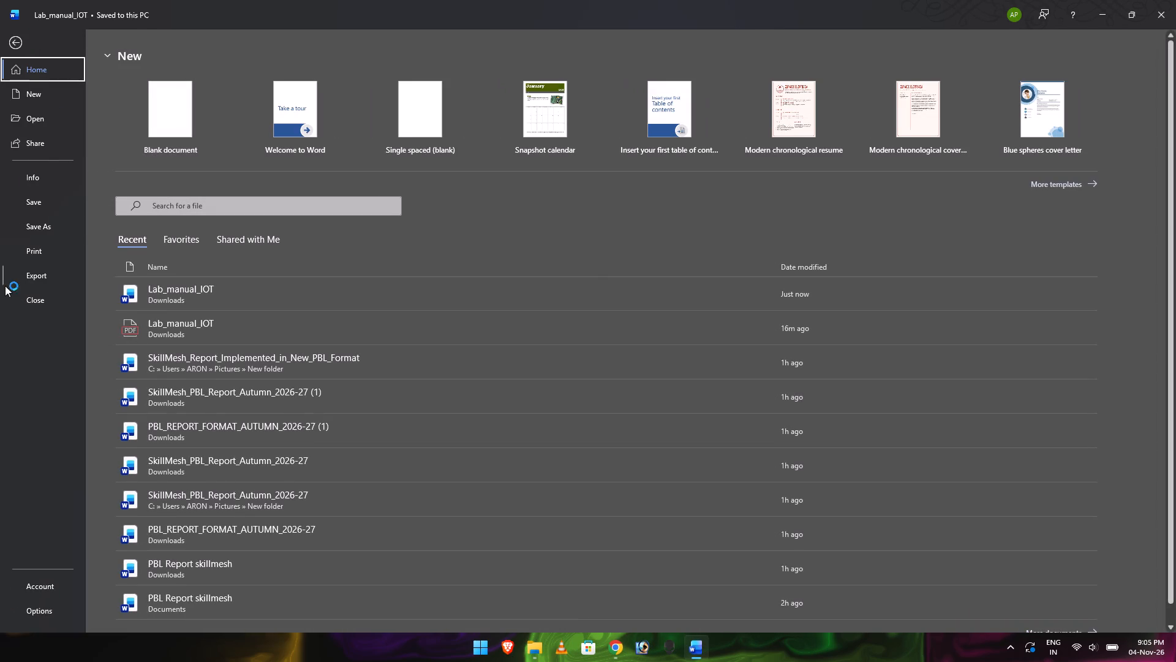
click(54, 256)
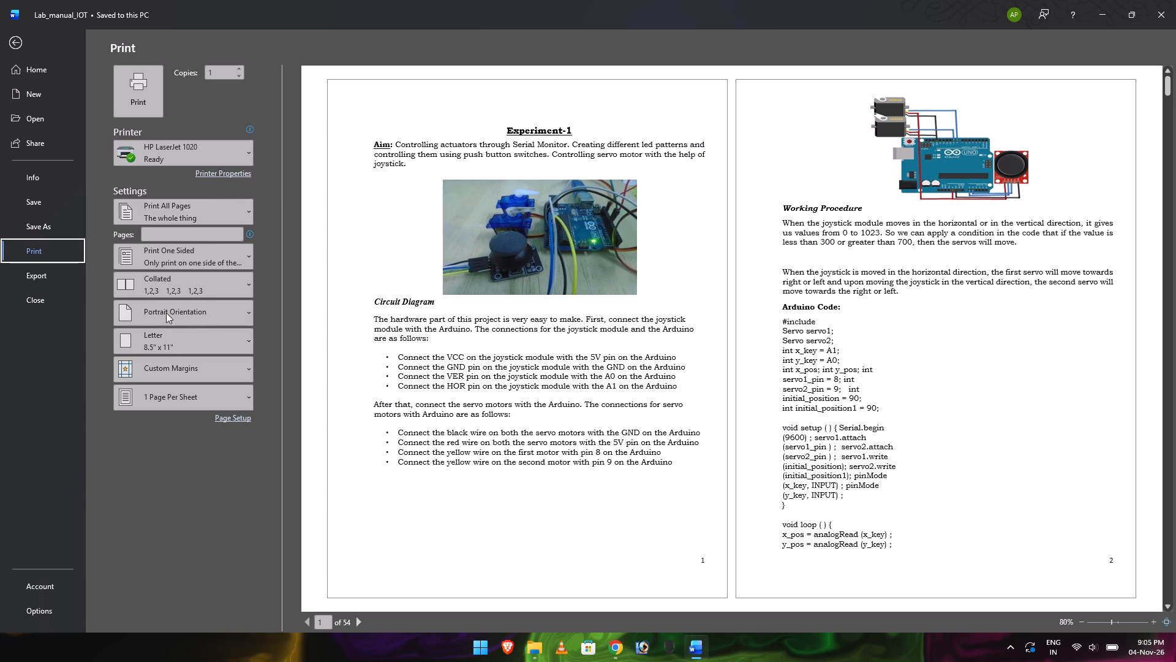
click(230, 417)
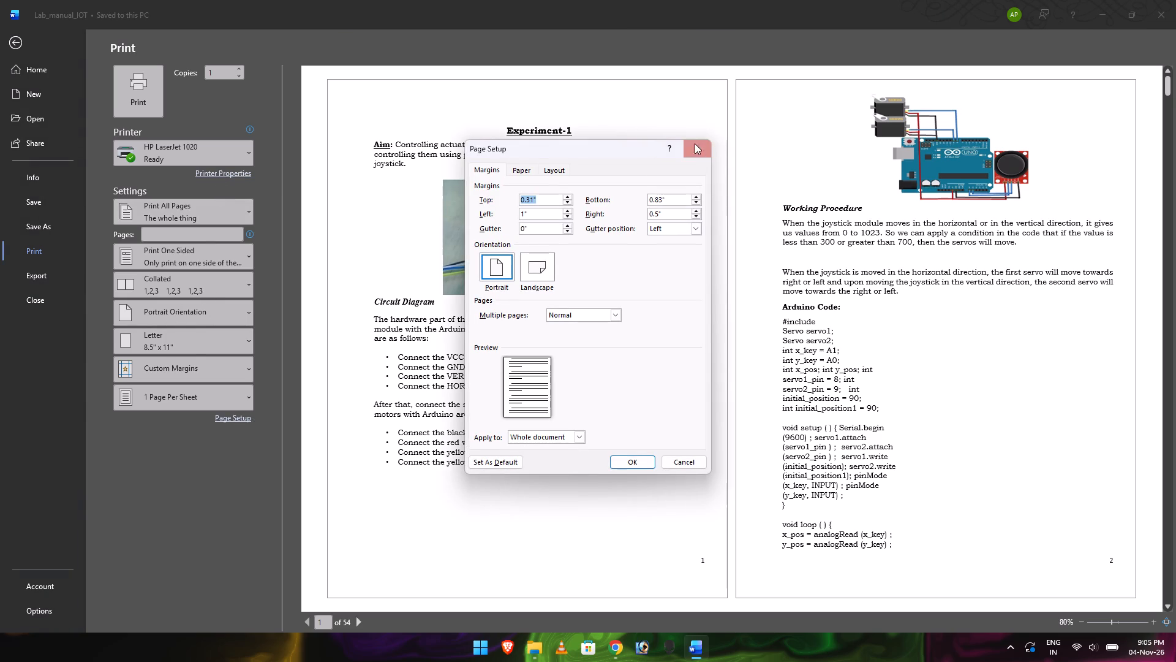
click(695, 154)
scroll(519, 278, down, 5)
scroll(520, 284, up, 2)
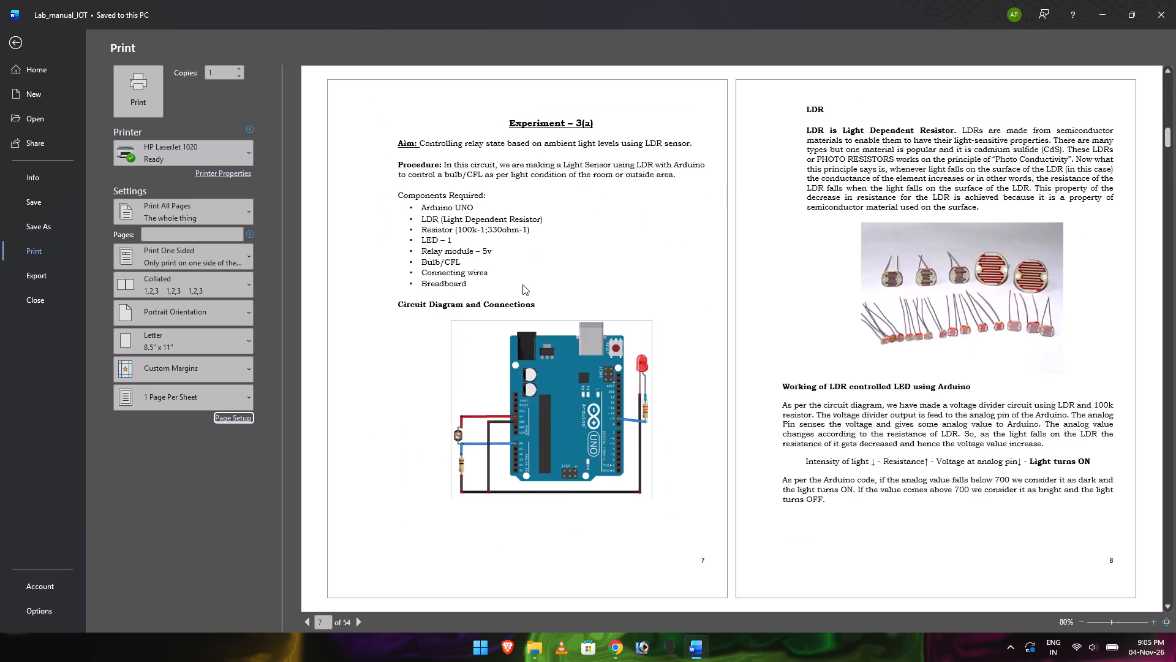
scroll(522, 284, up, 6)
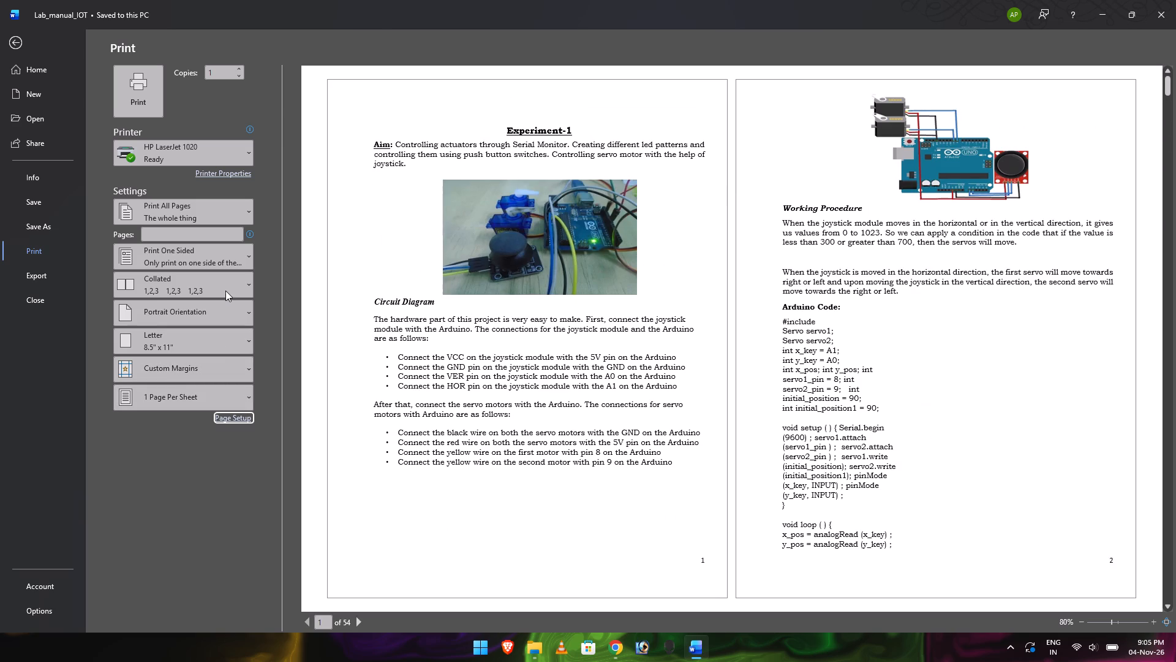
Print all pages on both sides, flipping pages on the long edge, with the HP LaserJet 1020.
click(235, 255)
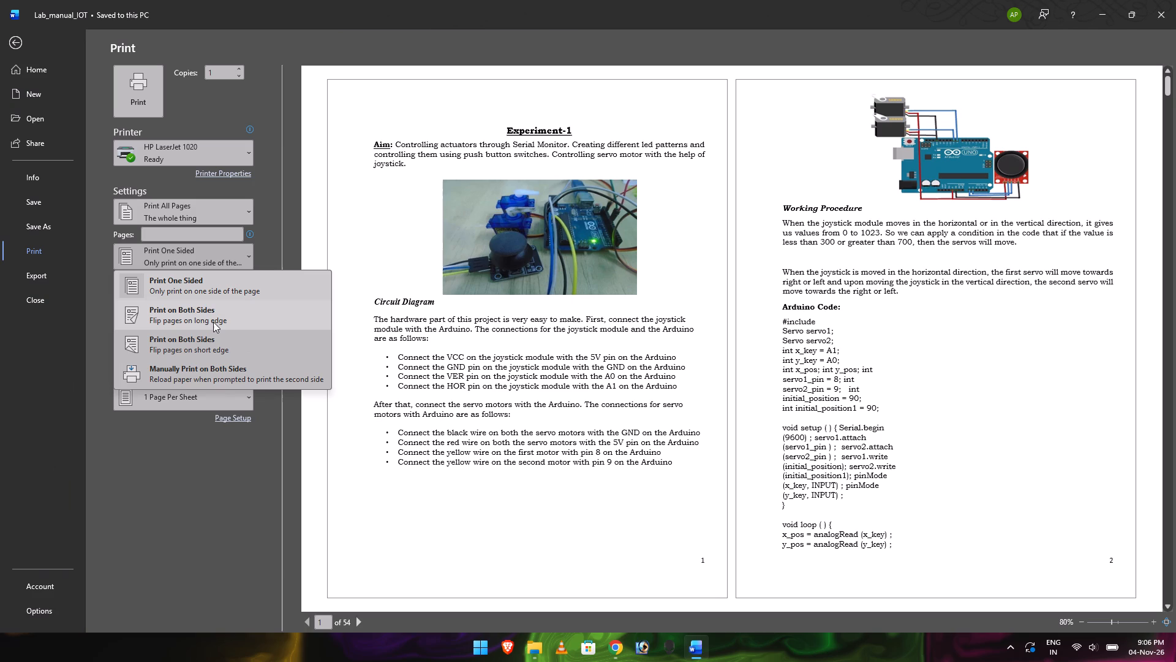
click(213, 322)
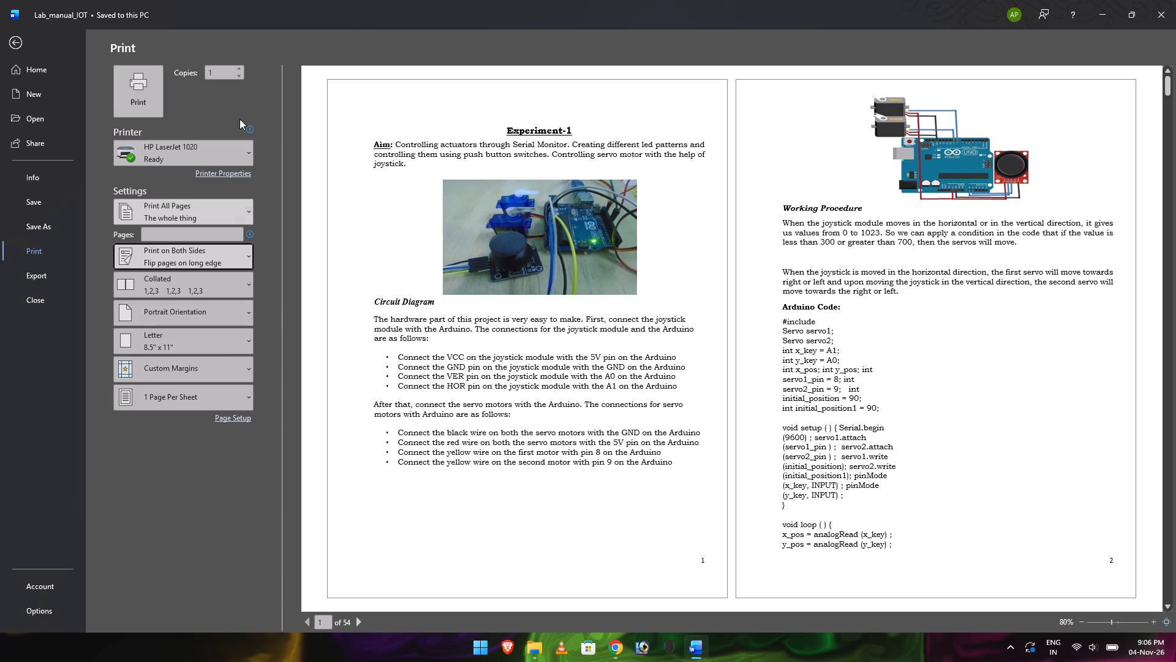
click(157, 92)
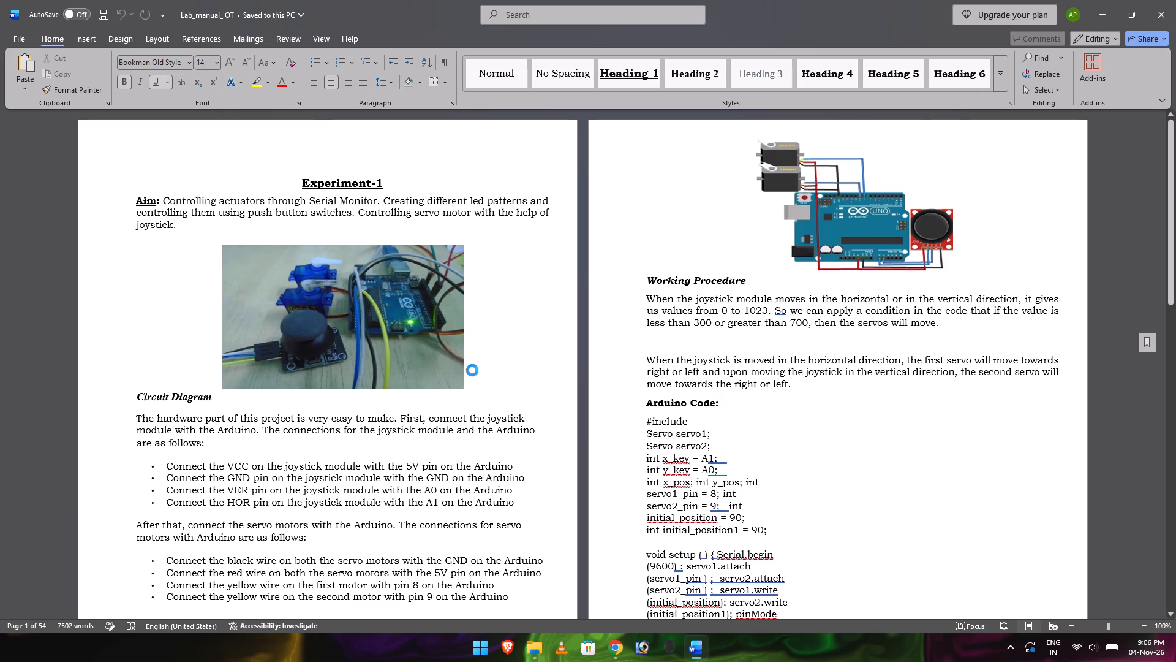
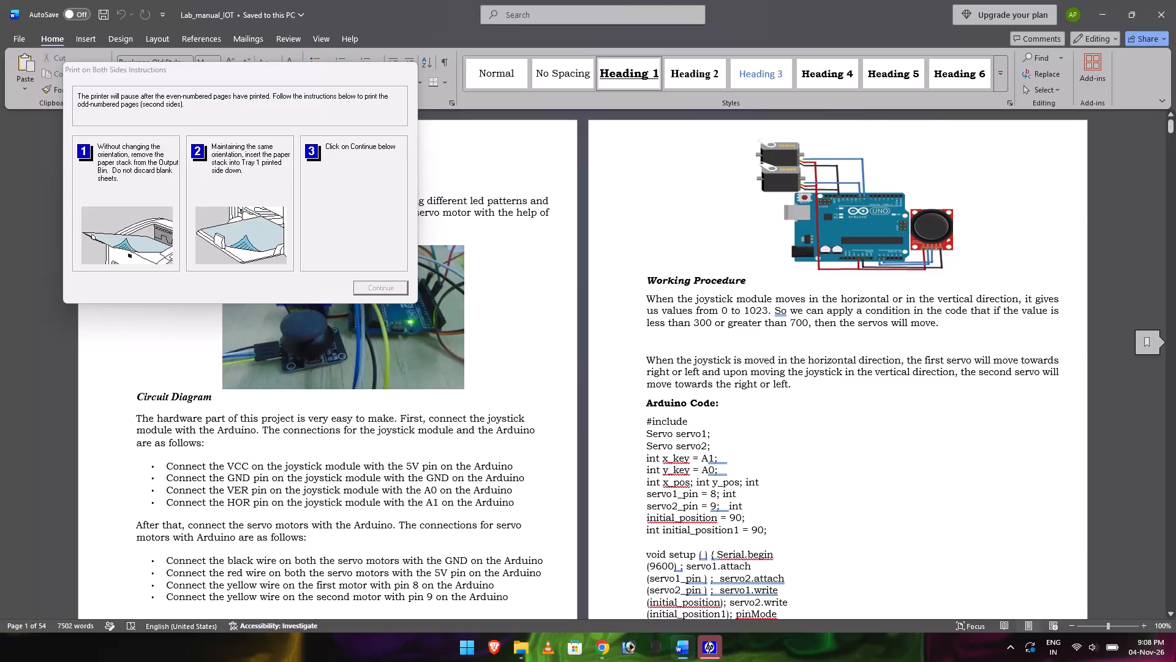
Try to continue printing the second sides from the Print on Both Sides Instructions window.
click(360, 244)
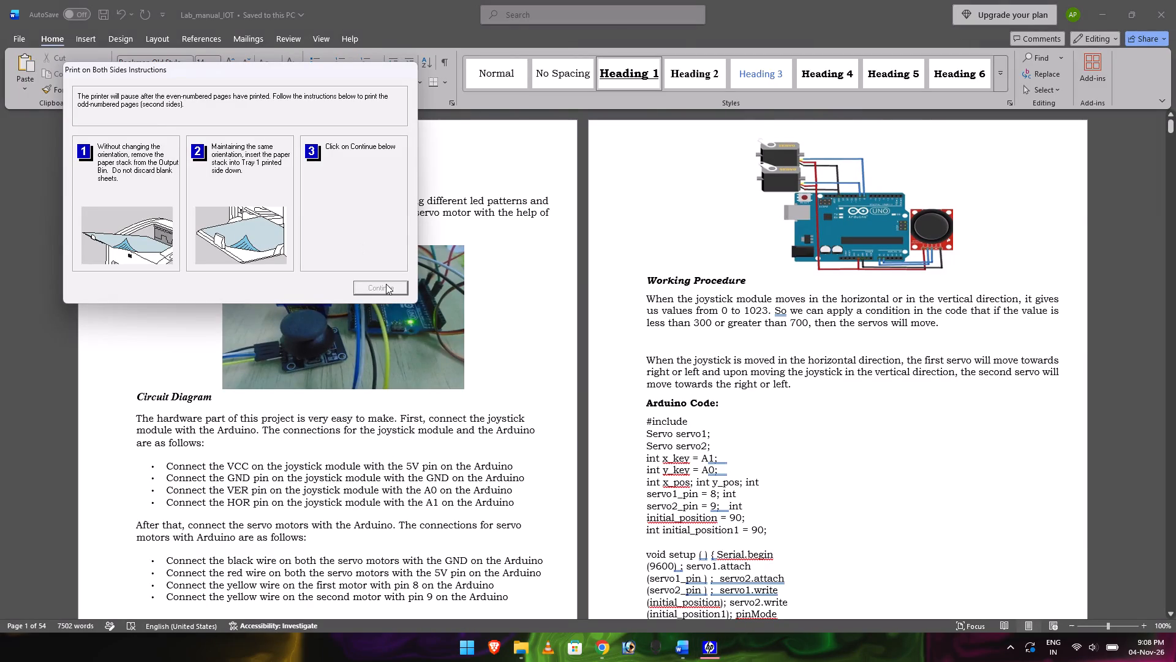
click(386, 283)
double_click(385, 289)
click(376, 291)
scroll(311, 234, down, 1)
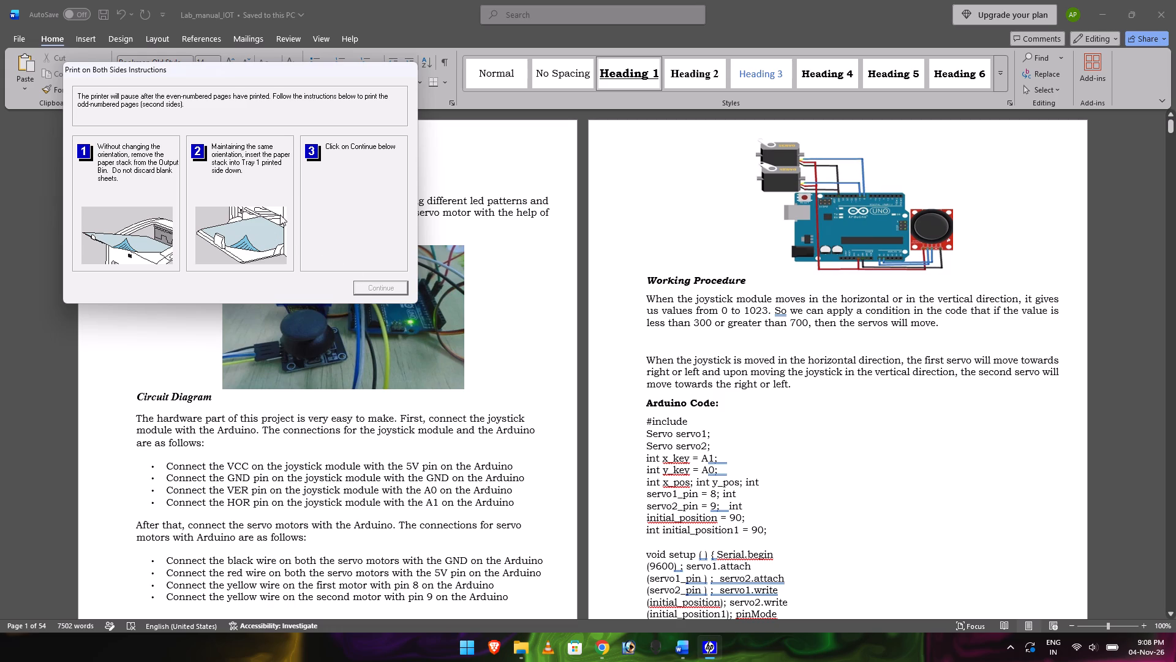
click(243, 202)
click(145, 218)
Minimise the document and open the HP LaserJet 1020's print queue from the Windows Printers & scanners settings.
click(1111, 15)
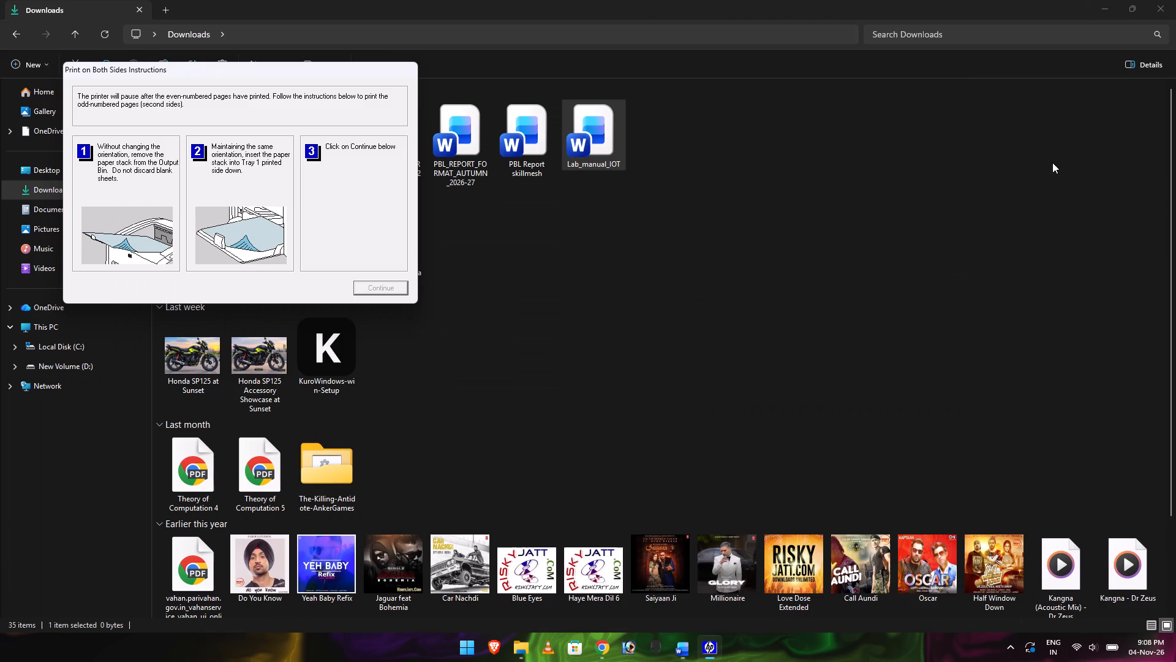
click(468, 650)
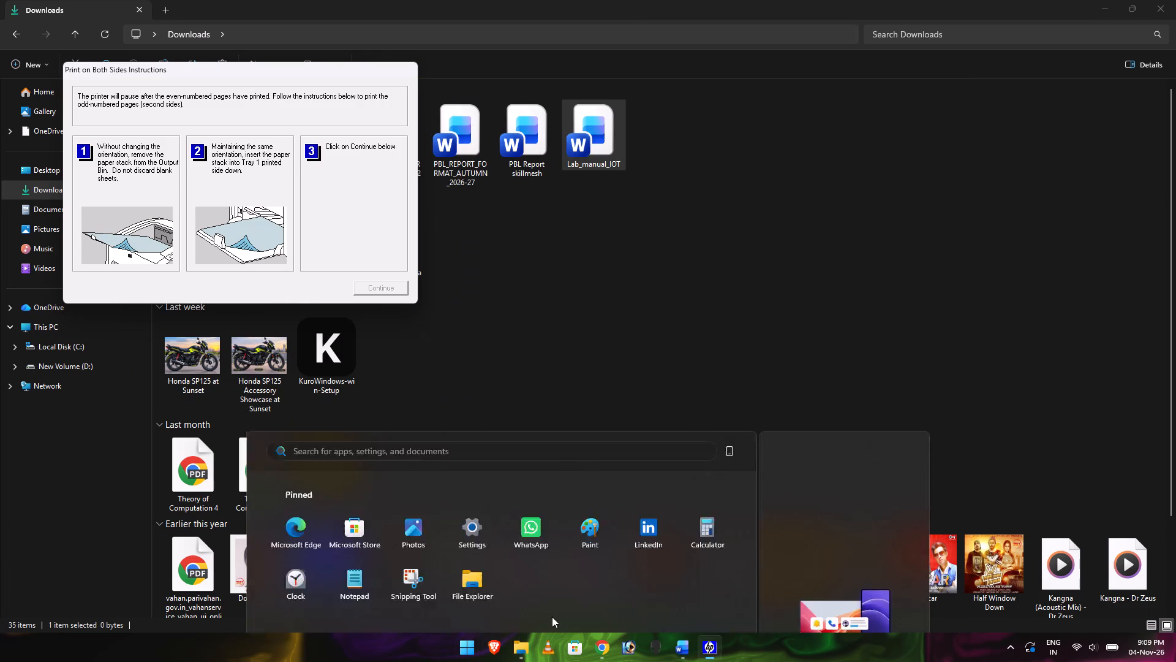
key(p)
key(p)
click(470, 650)
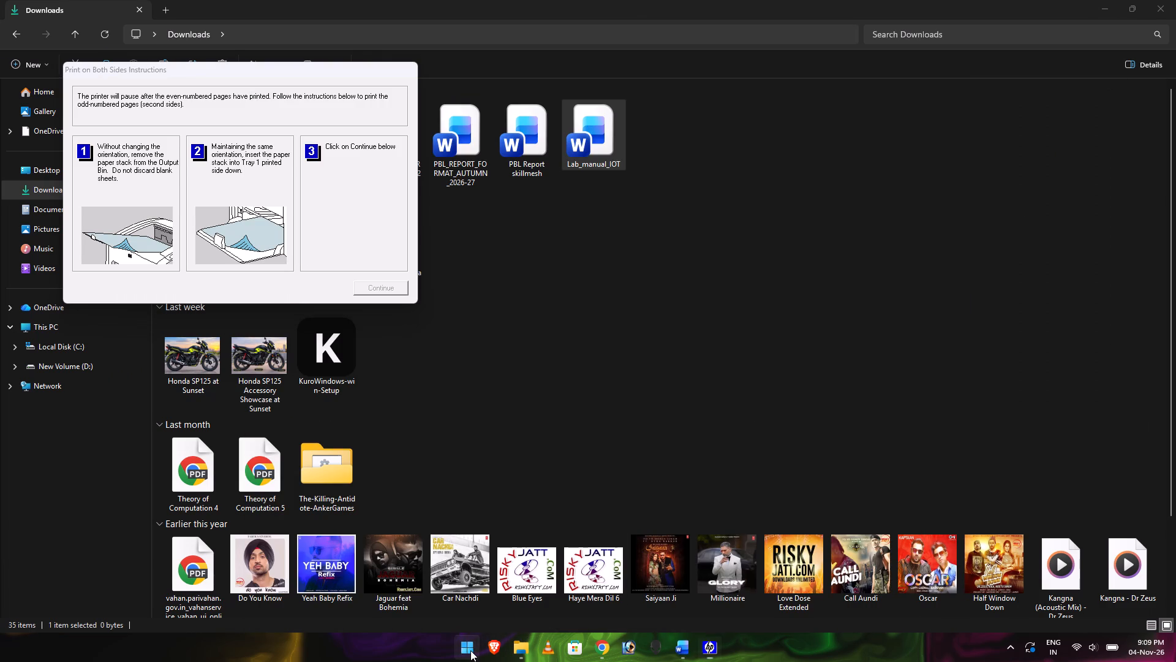
key(p)
key(r)
click(472, 213)
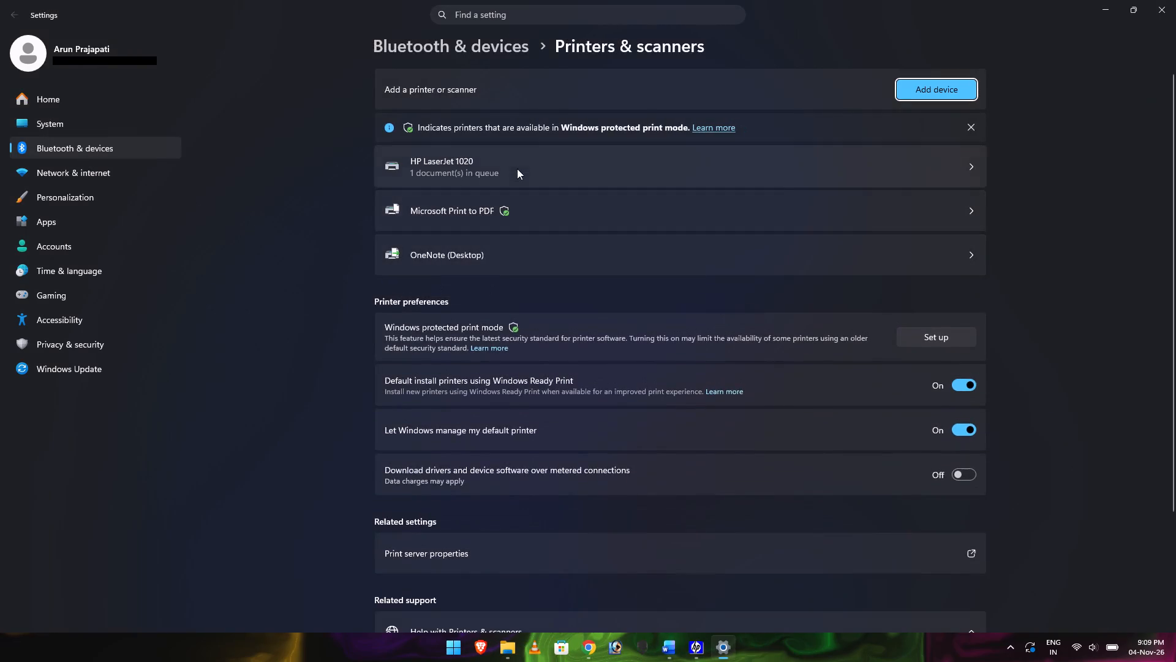
click(517, 169)
click(571, 197)
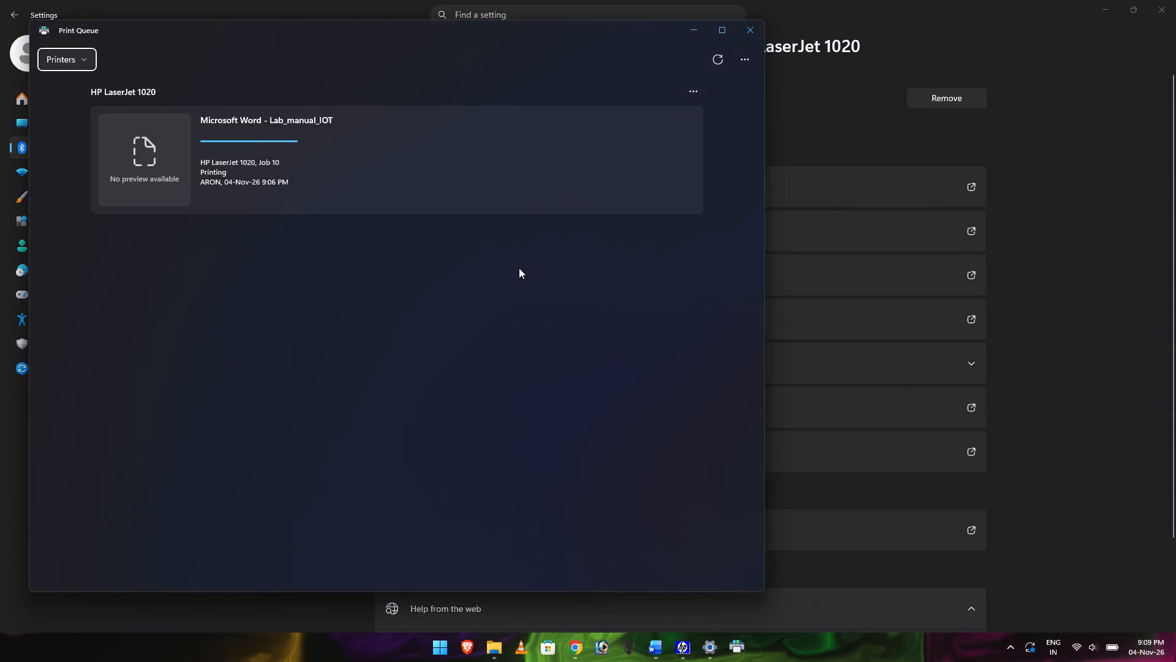
Check the progress of the Lab_manual_IOT print job, refresh the queue, and minimise the queue and settings windows.
click(452, 164)
double_click(387, 166)
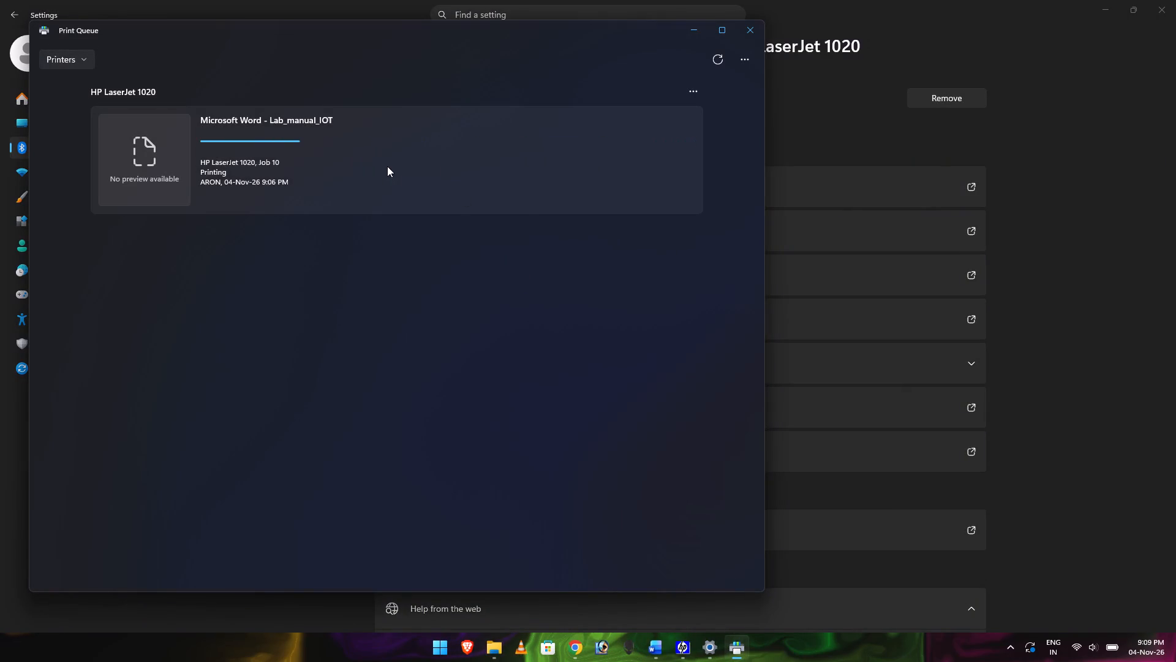
click(149, 153)
click(717, 58)
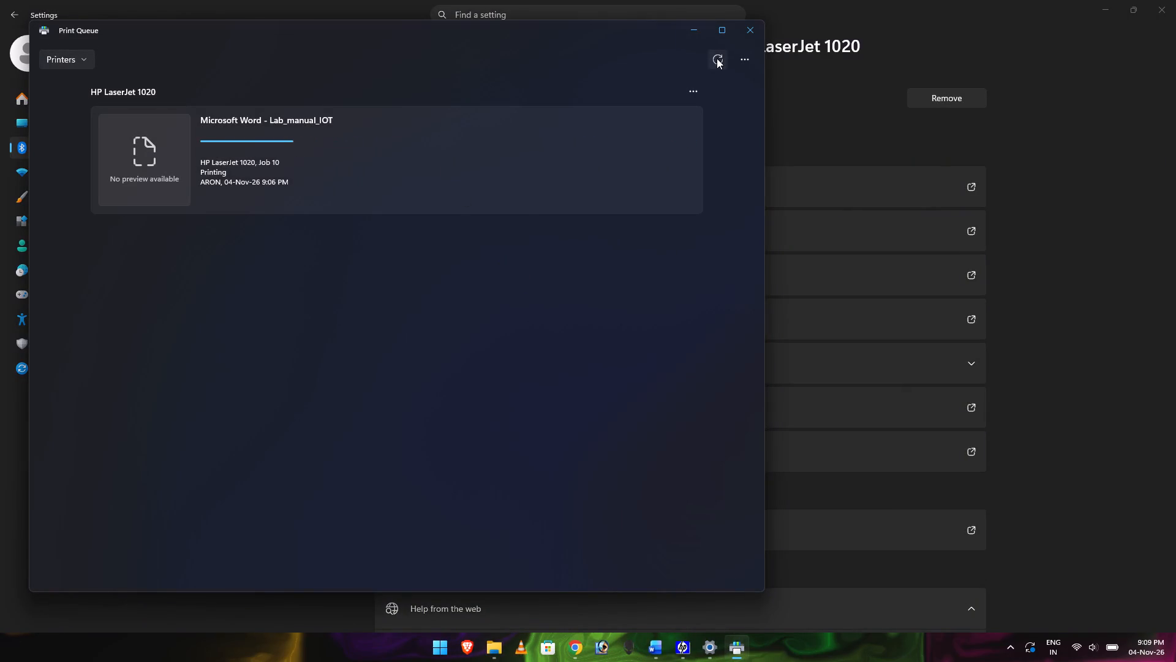
click(720, 66)
click(690, 21)
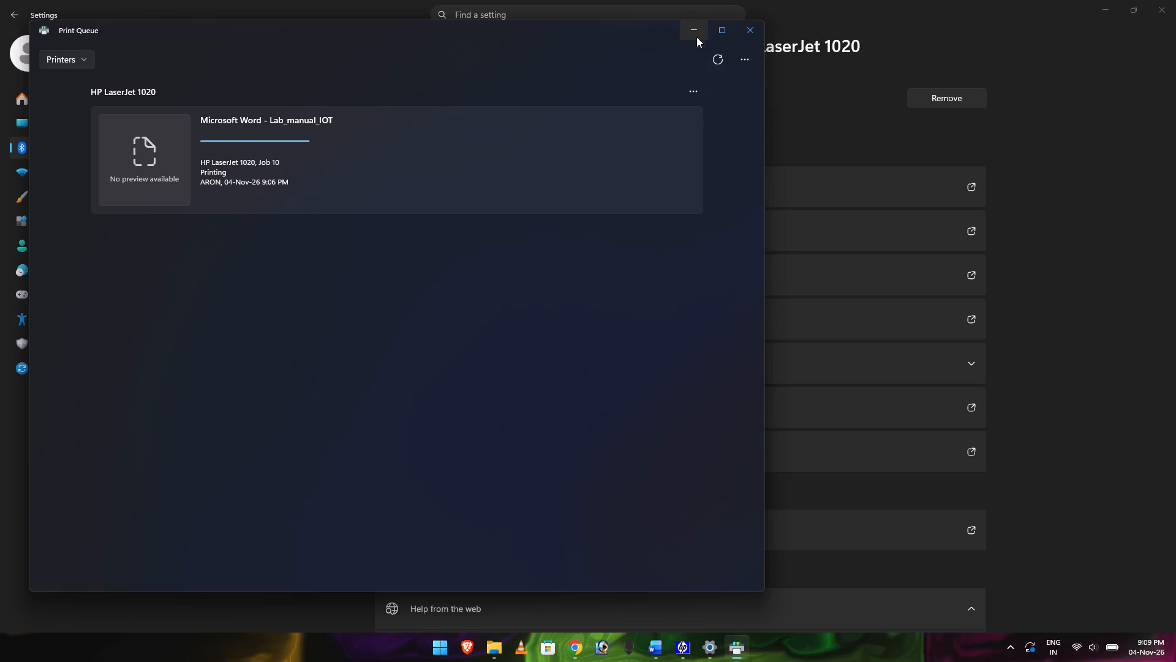
click(696, 37)
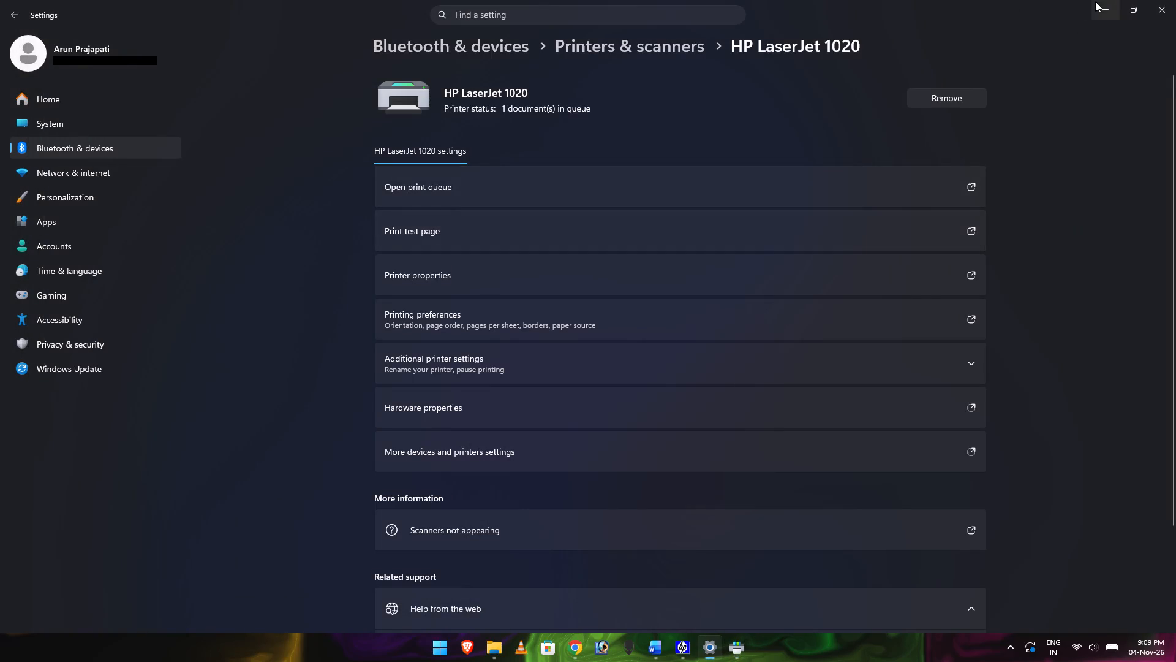
click(1098, 1)
Recheck the two-sided printing instructions and the refreshed print queue for the progress of the Lab_manual_IOT job.
click(384, 290)
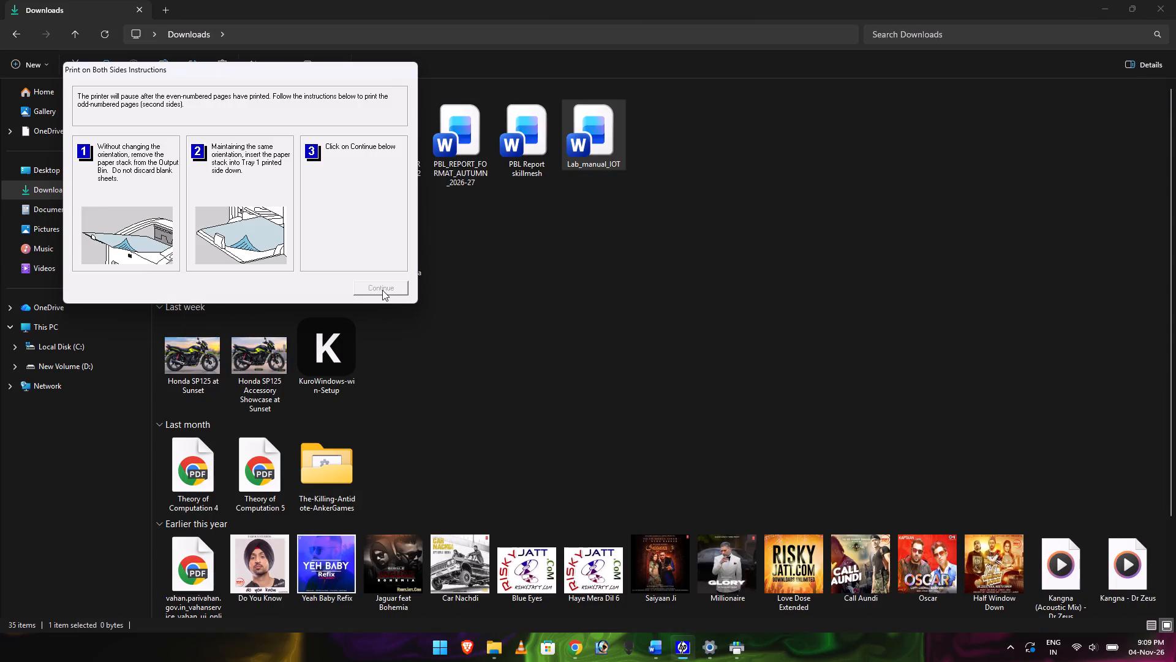
click(733, 286)
scroll(736, 286, up, 2)
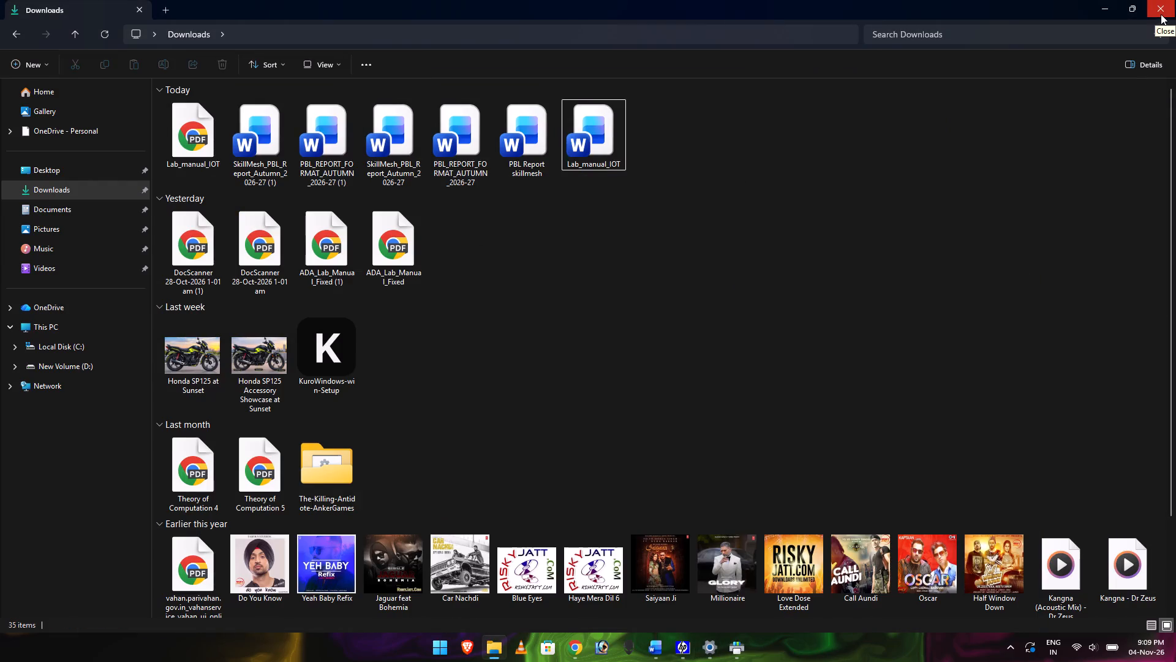
click(737, 652)
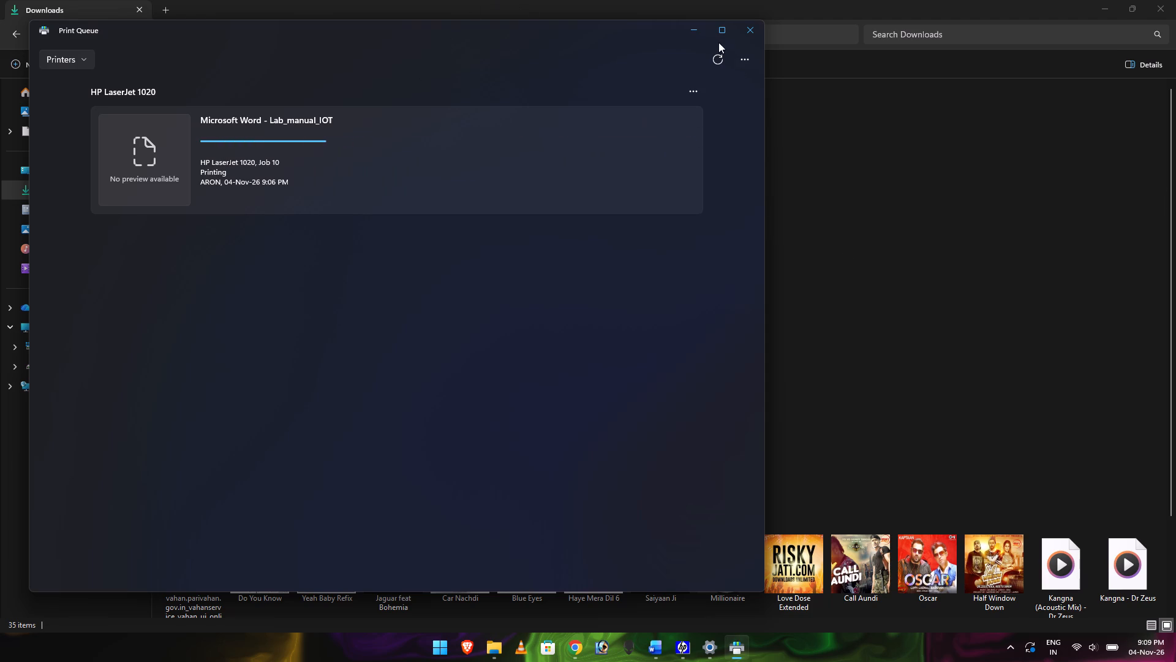
click(714, 64)
click(690, 32)
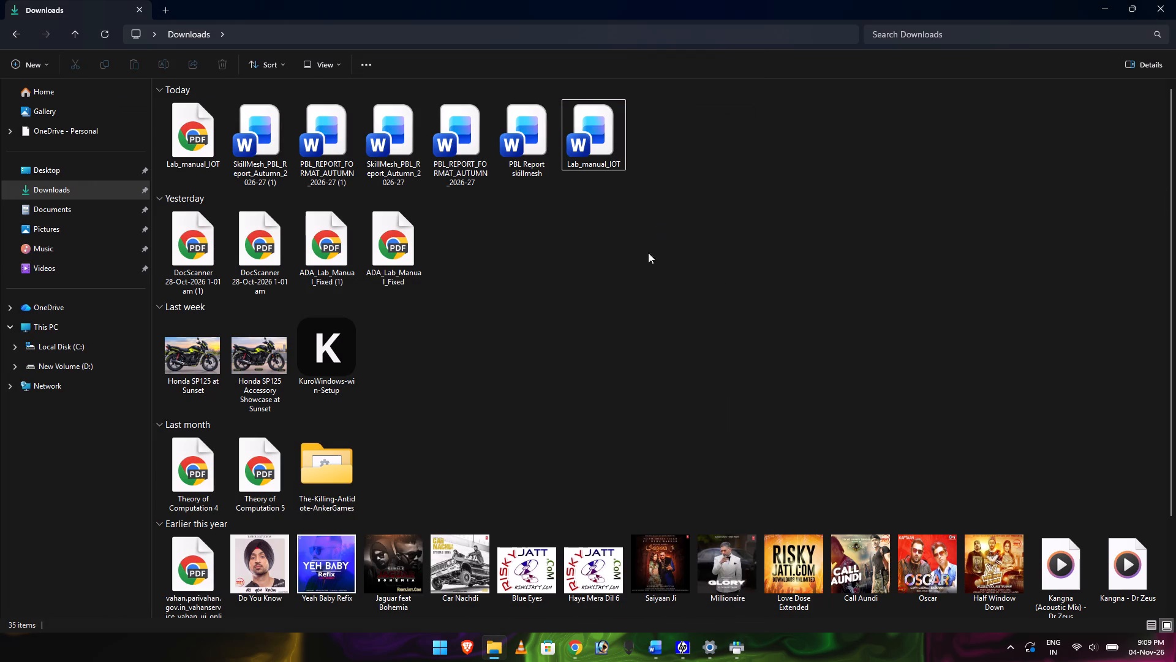
click(730, 652)
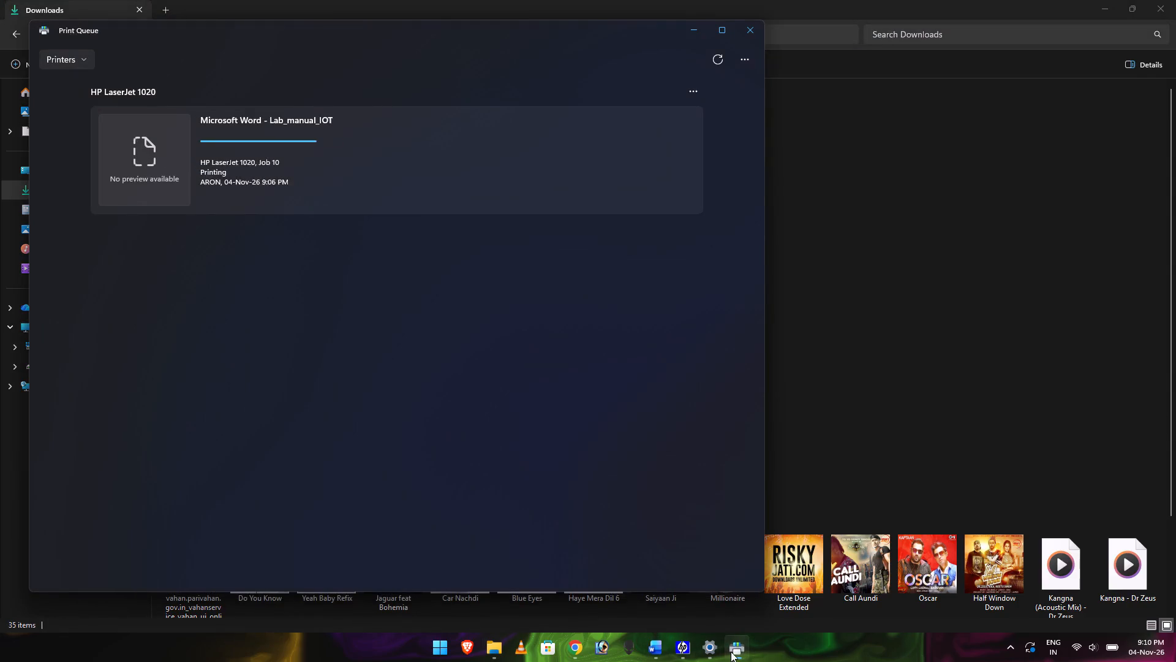
click(731, 652)
click(710, 653)
click(710, 653)
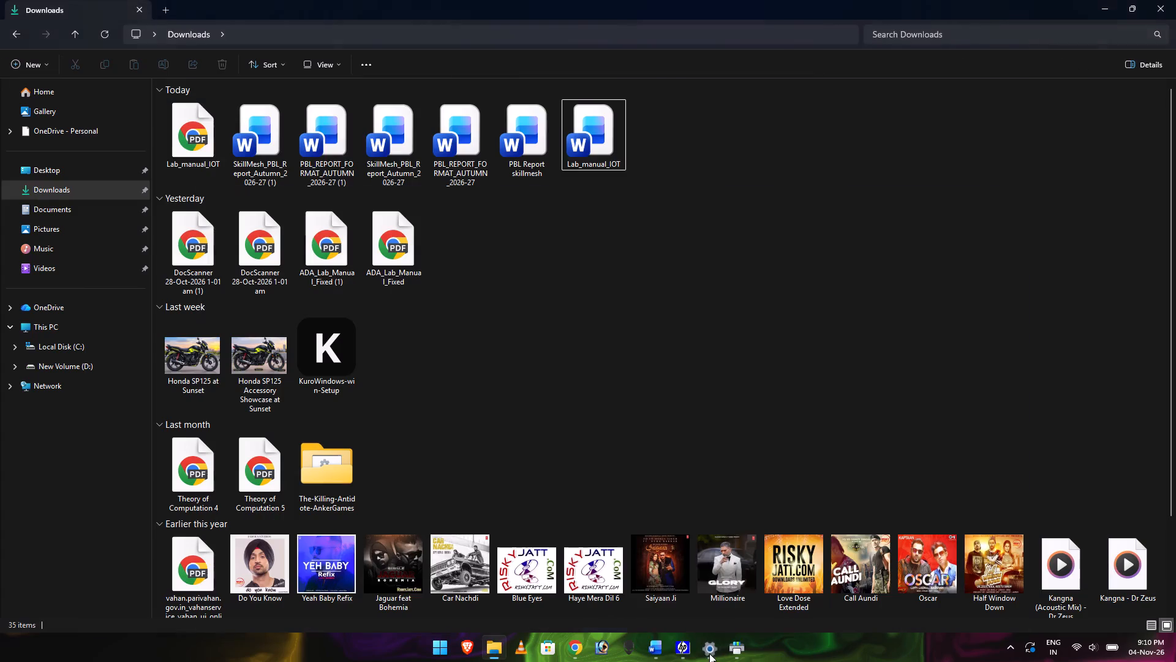
click(682, 651)
click(683, 651)
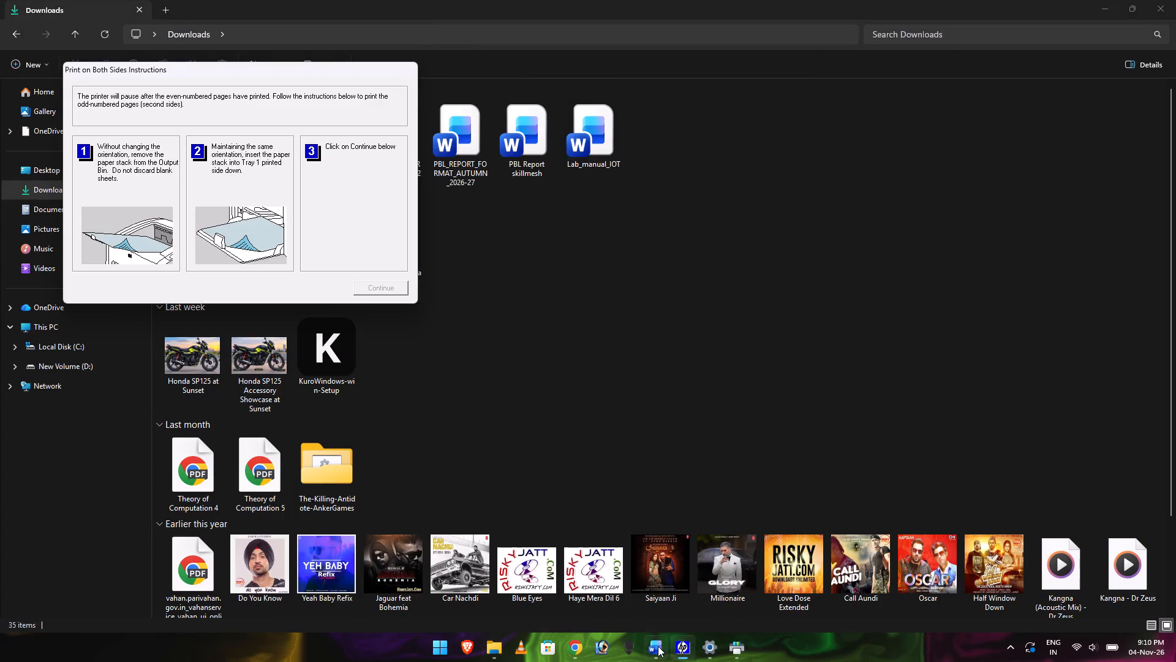
Return to the Lab_manual_IOT document in Word and examine the page layout and page numbers from Experiment-1 to page 10.
click(653, 646)
scroll(677, 414, down, 1)
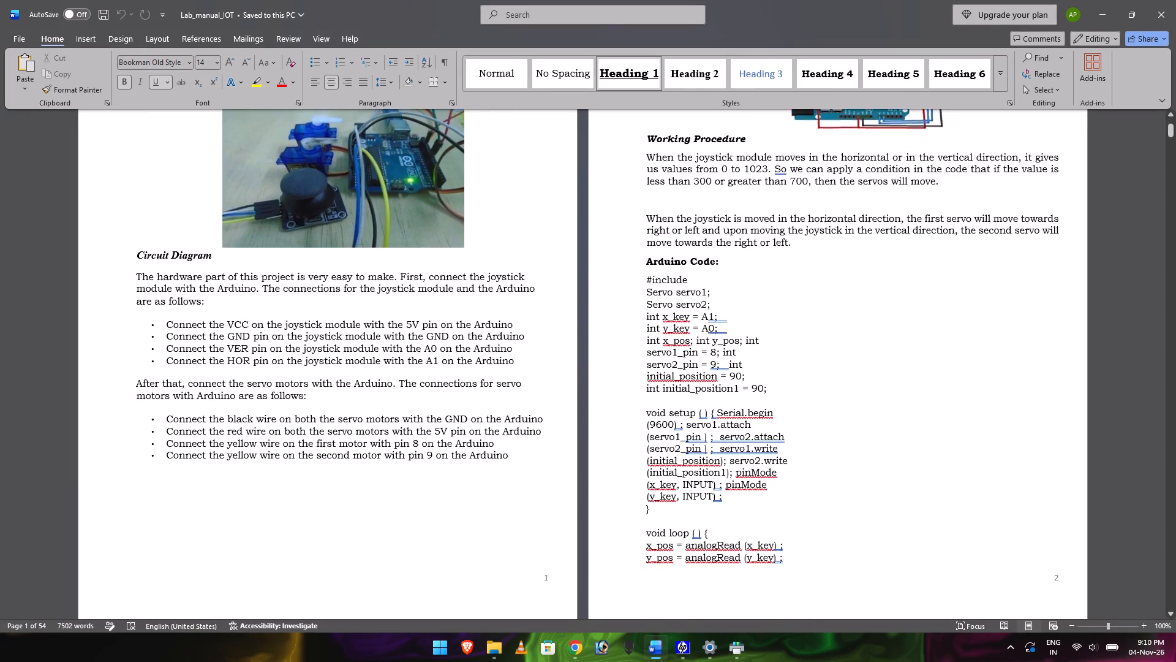
scroll(677, 414, down, 2)
scroll(677, 414, up, 6)
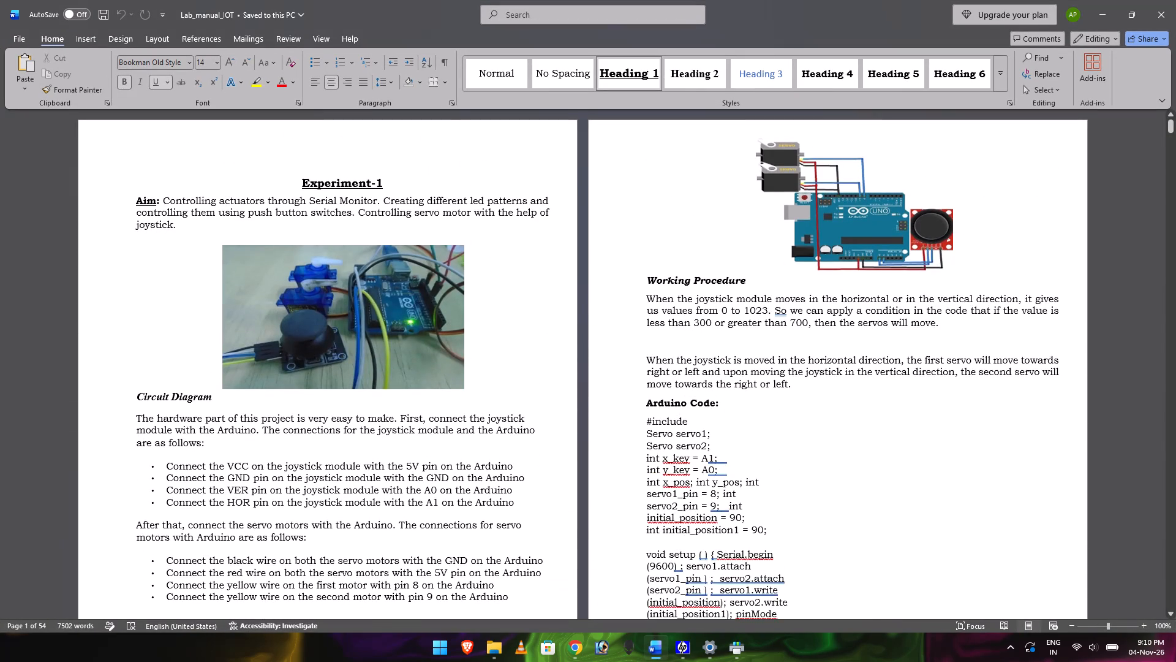
scroll(625, 419, down, 4)
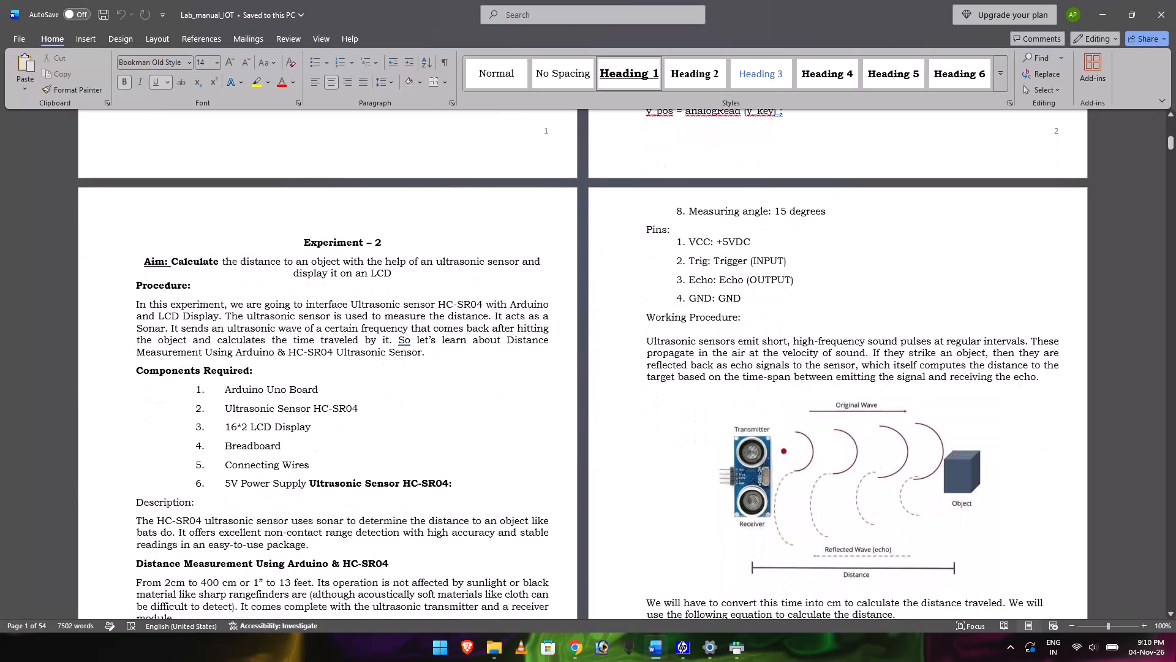
scroll(439, 390, down, 1)
scroll(439, 384, up, 6)
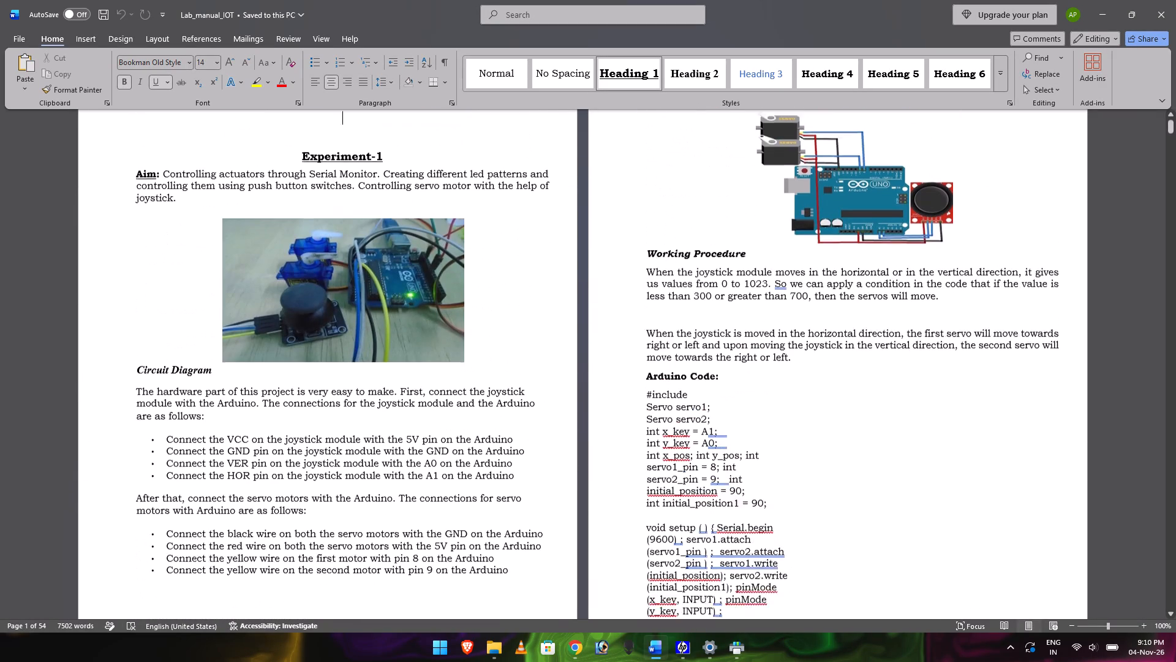
scroll(441, 373, up, 3)
scroll(461, 368, down, 4)
scroll(649, 356, down, 4)
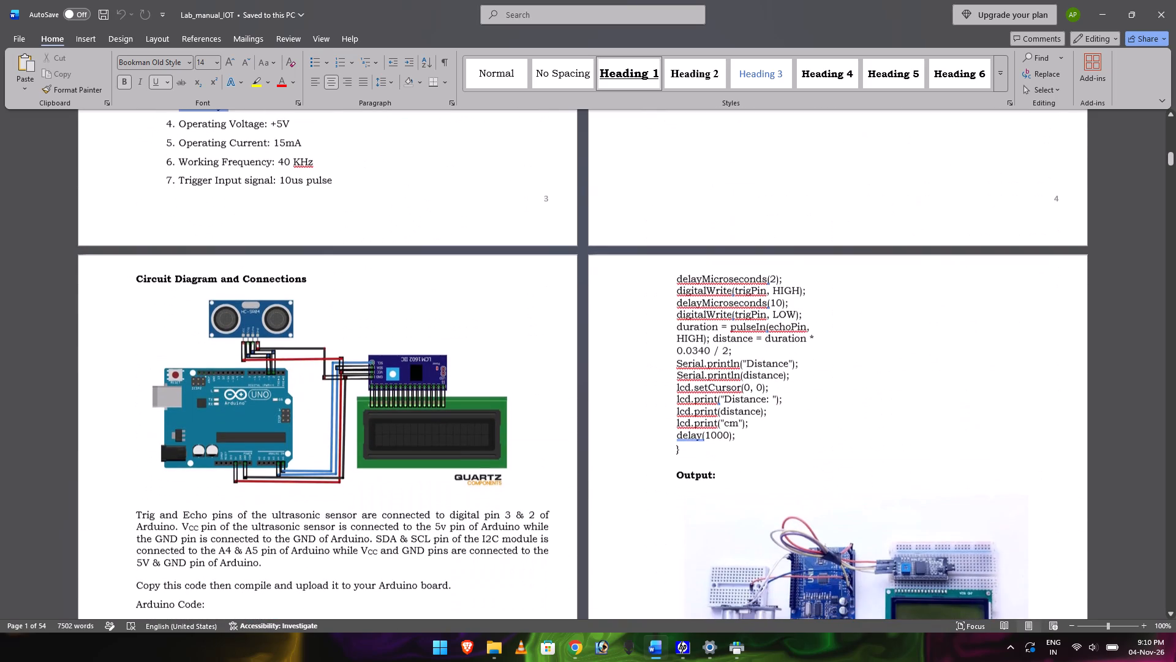
scroll(552, 356, up, 11)
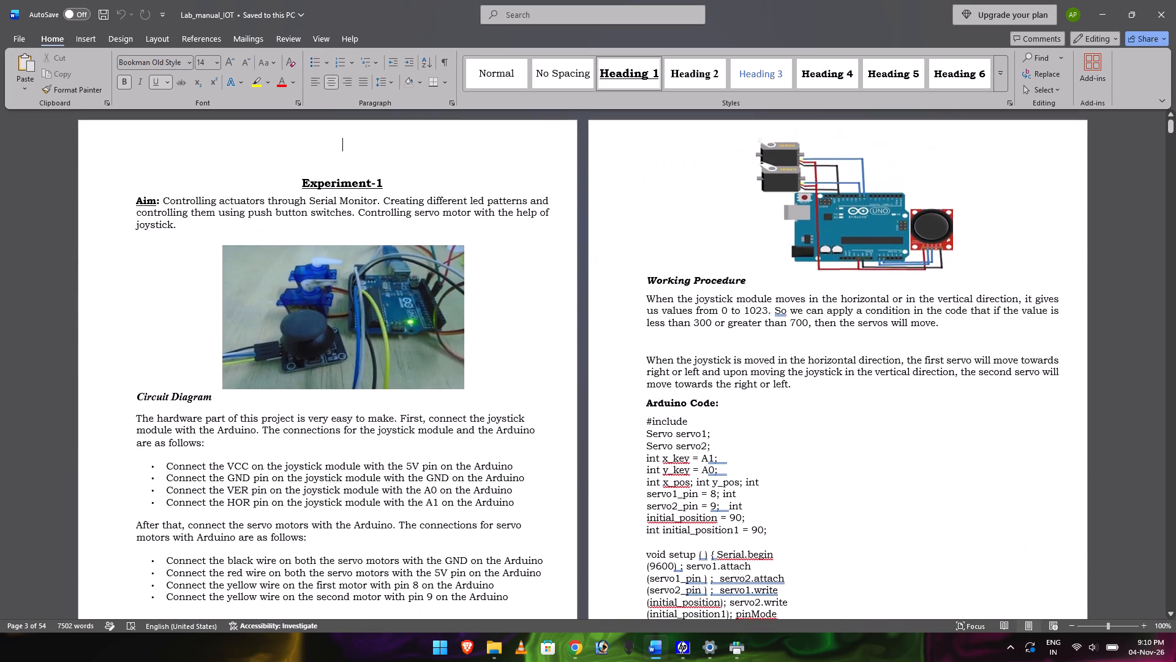
scroll(692, 405, down, 4)
scroll(510, 395, down, 3)
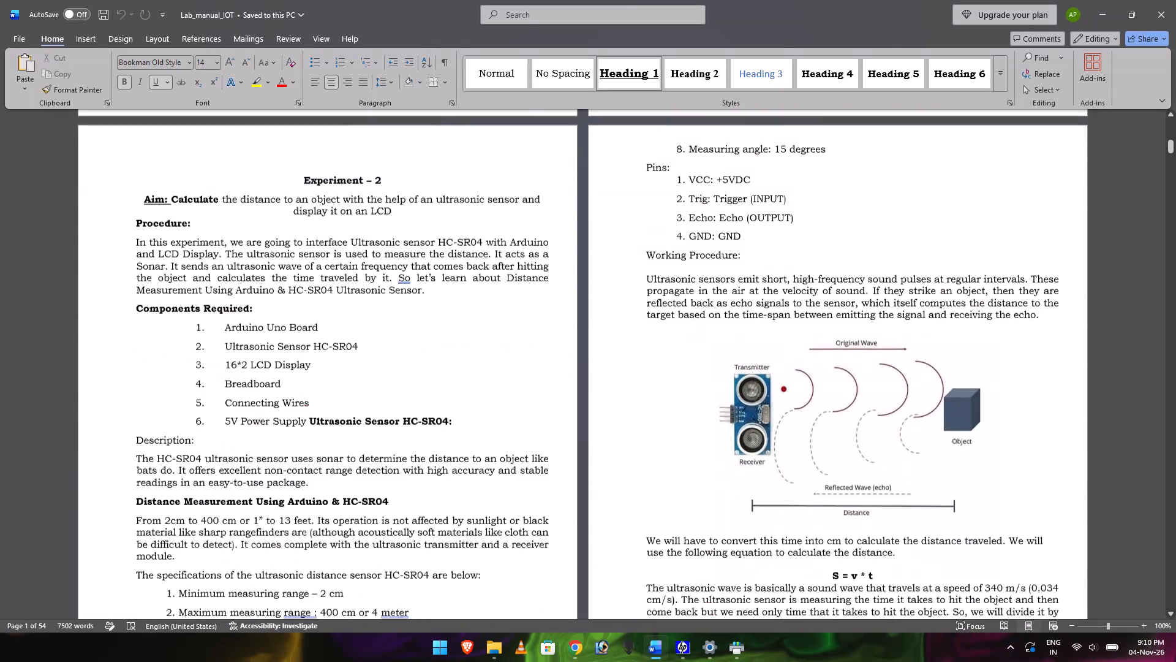
scroll(510, 395, down, 7)
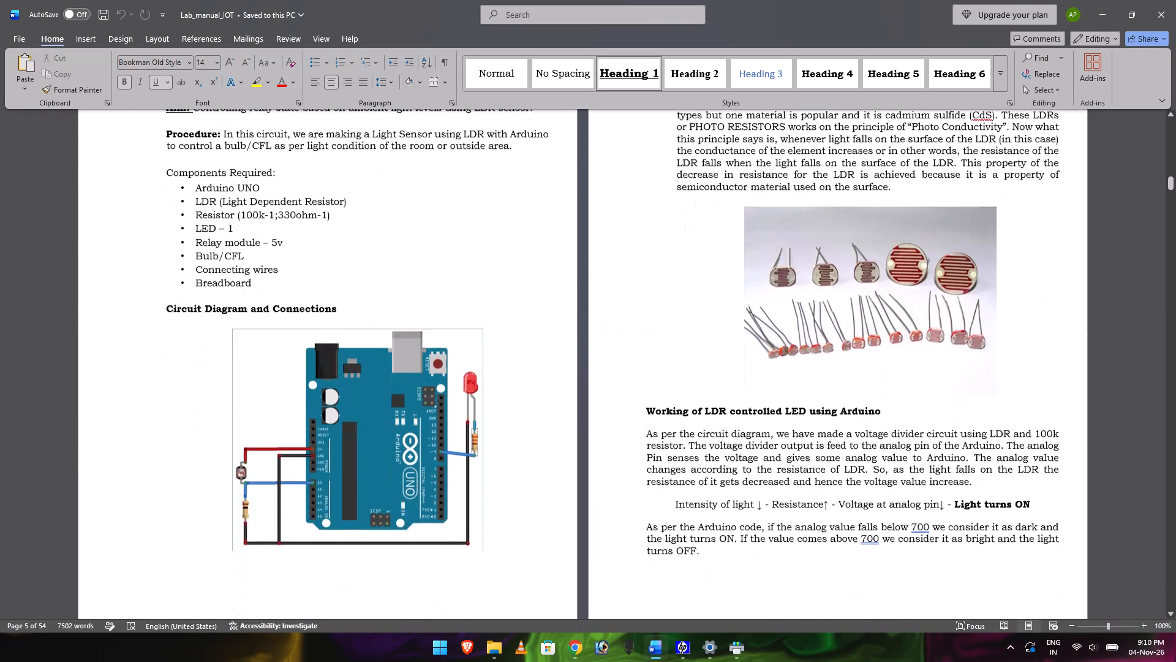
scroll(531, 391, down, 5)
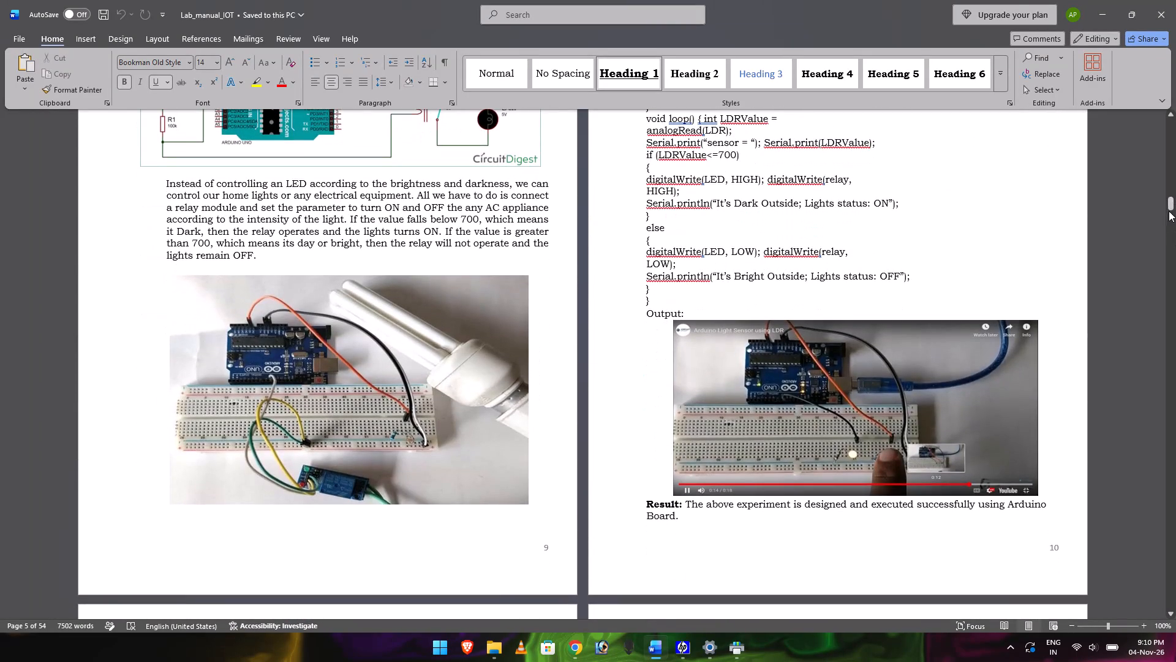
drag(1169, 211, 1154, 596)
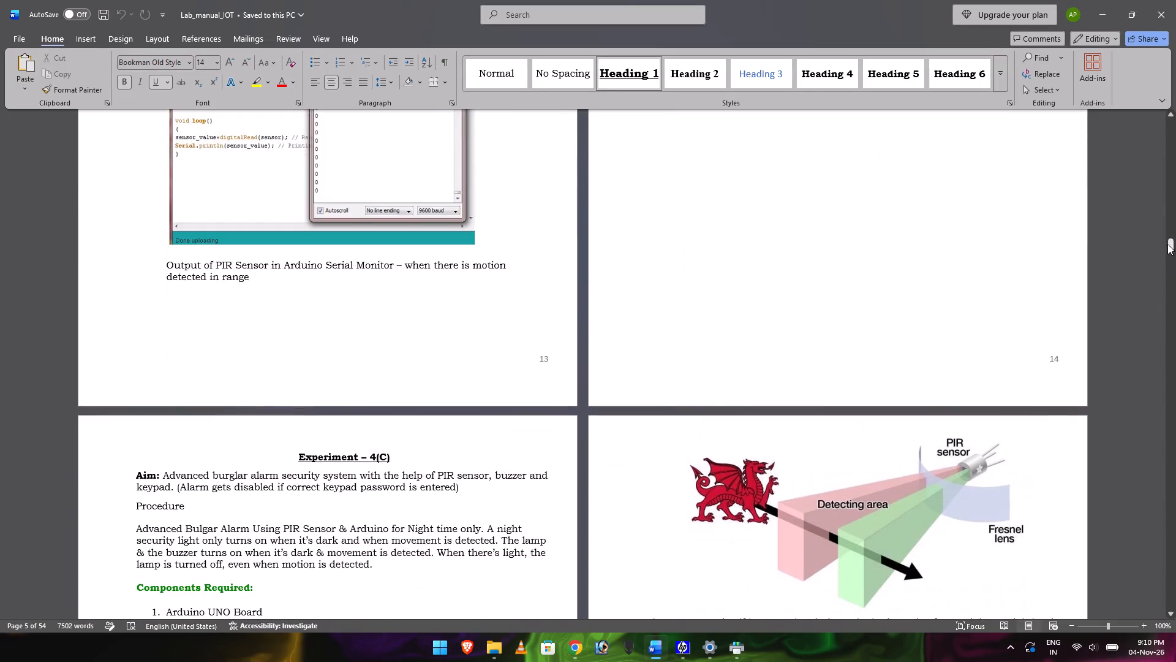
drag(1169, 244, 1149, 626)
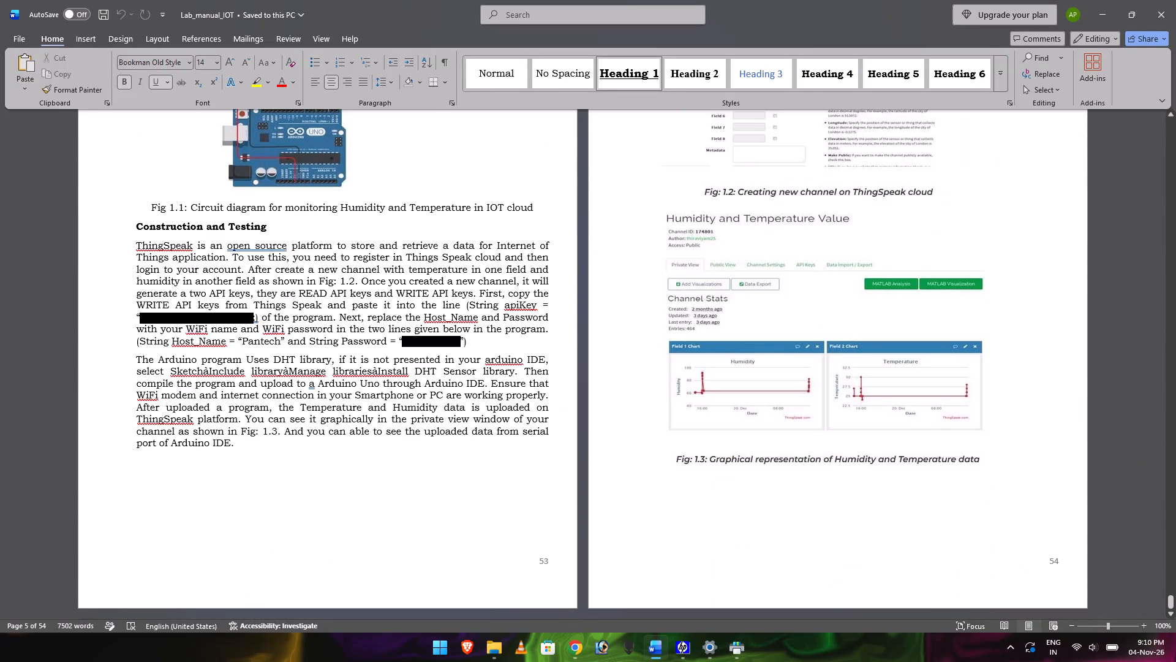
scroll(722, 359, up, 1)
scroll(725, 359, down, 1)
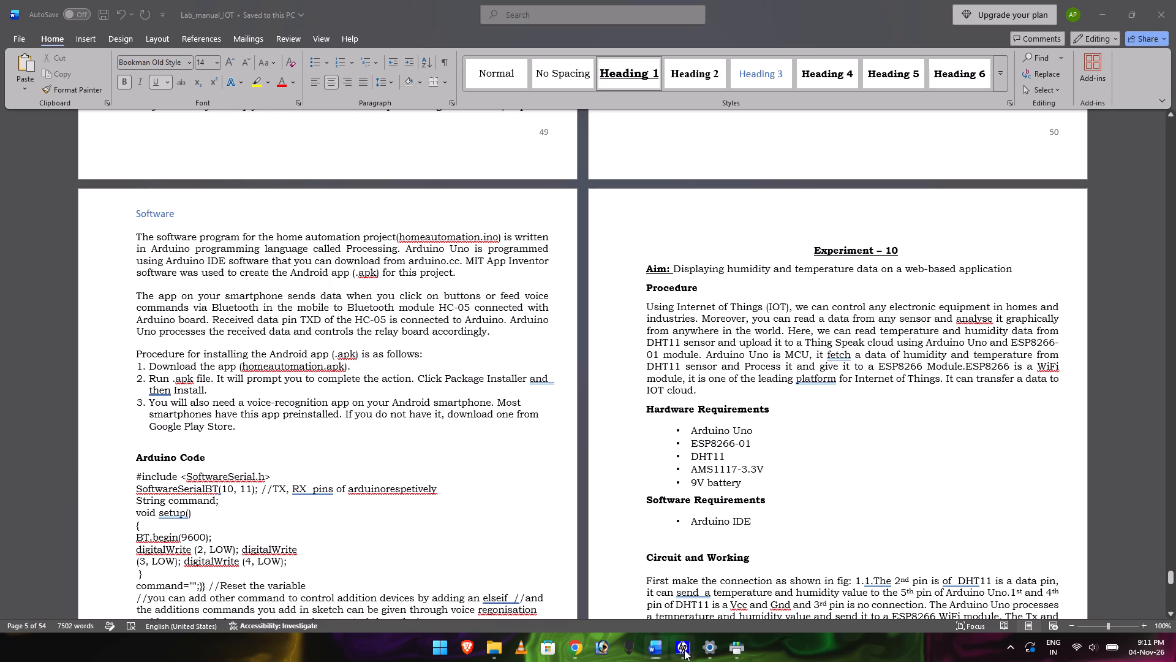
click(329, 192)
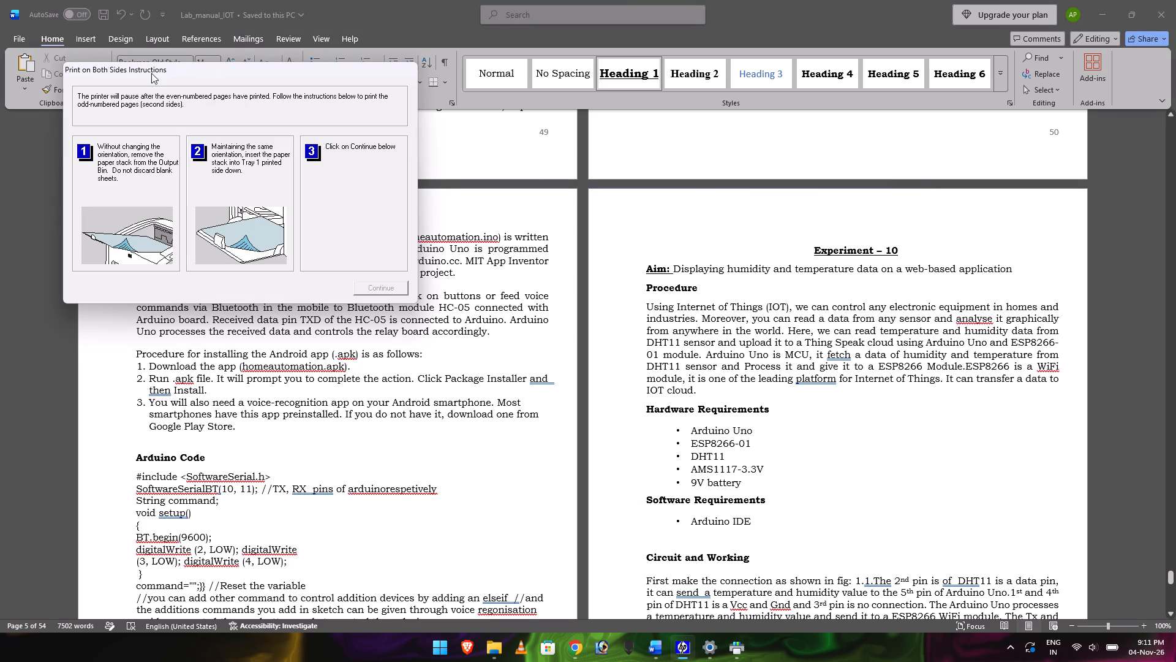
click(405, 78)
click(699, 603)
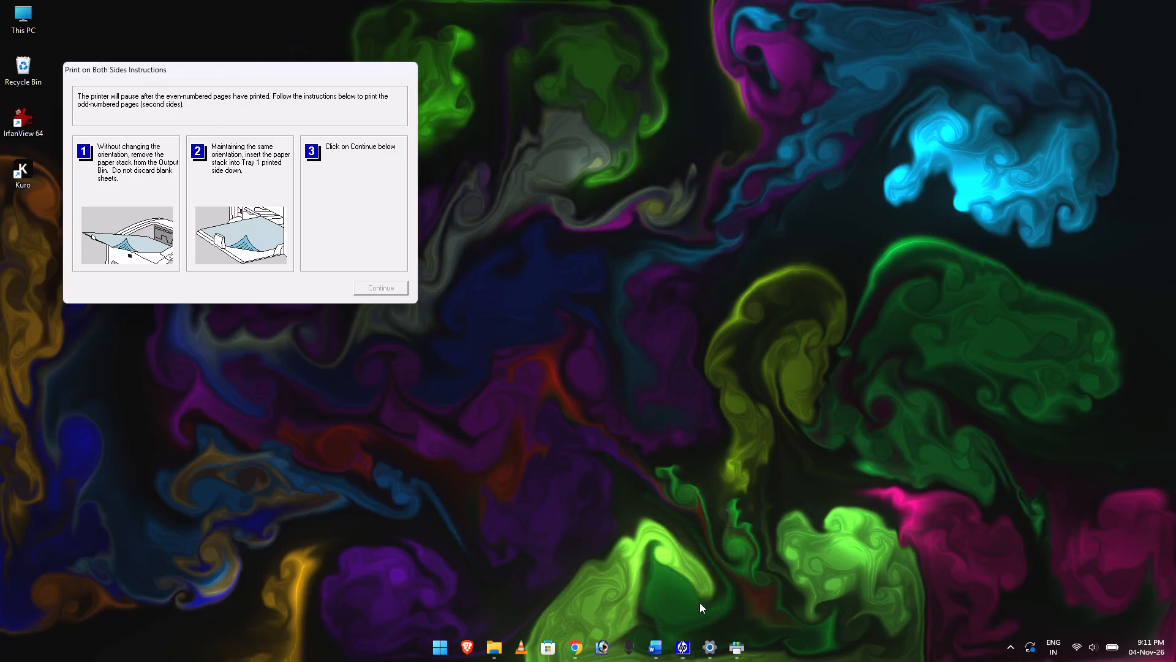
scroll(432, 421, down, 4)
scroll(509, 411, up, 3)
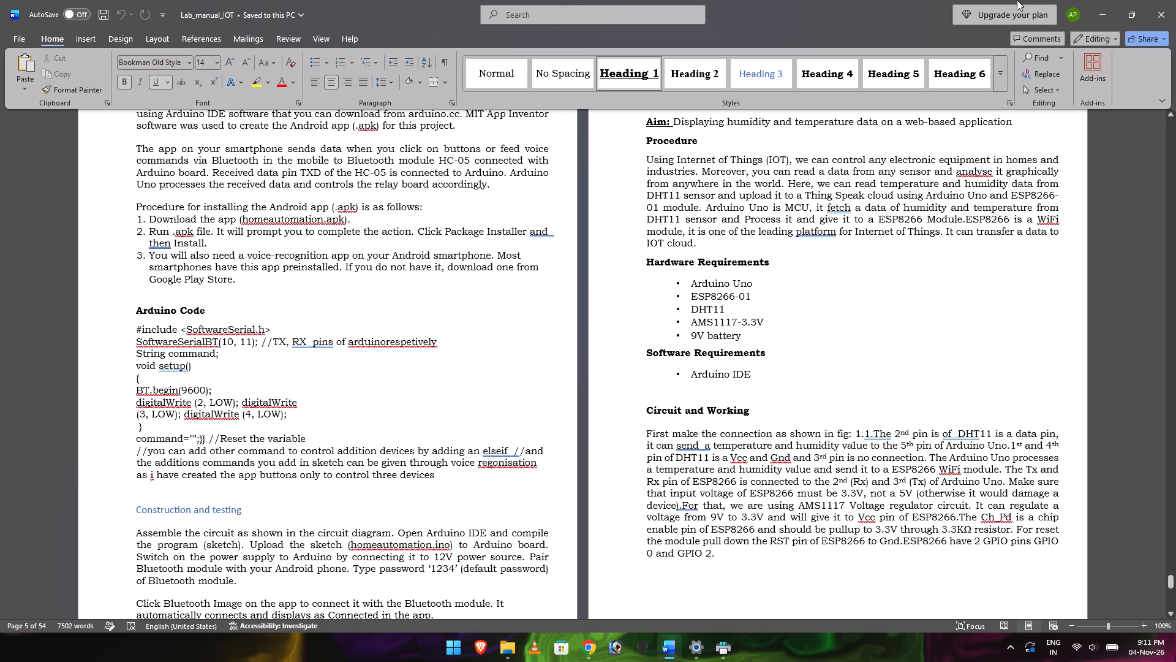
Check the Lab_manual_IOT job in the HP LaserJet 1020 print queue and close the queue window.
click(1094, 18)
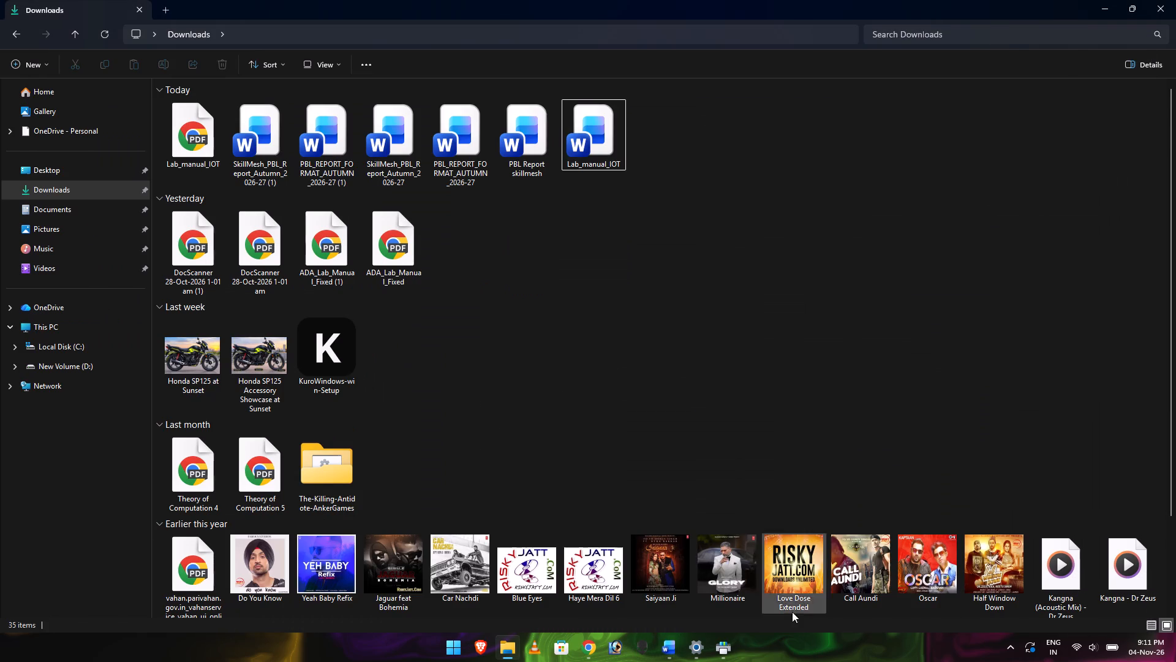
click(730, 654)
click(730, 654)
click(730, 654)
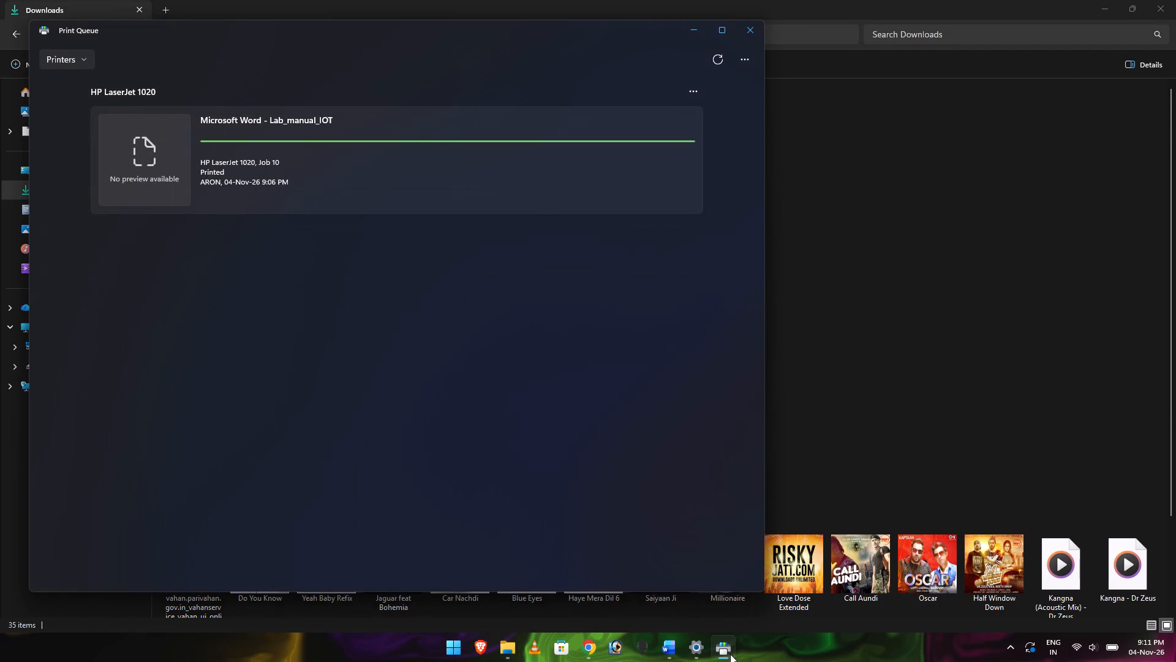
click(730, 654)
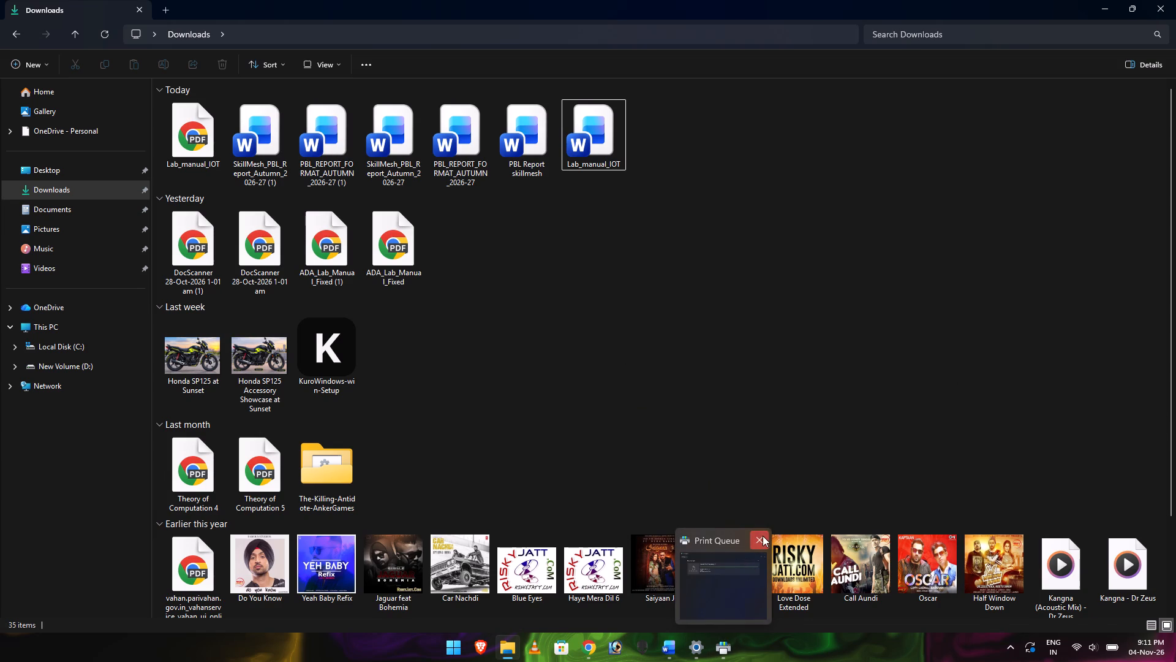
click(763, 538)
click(689, 648)
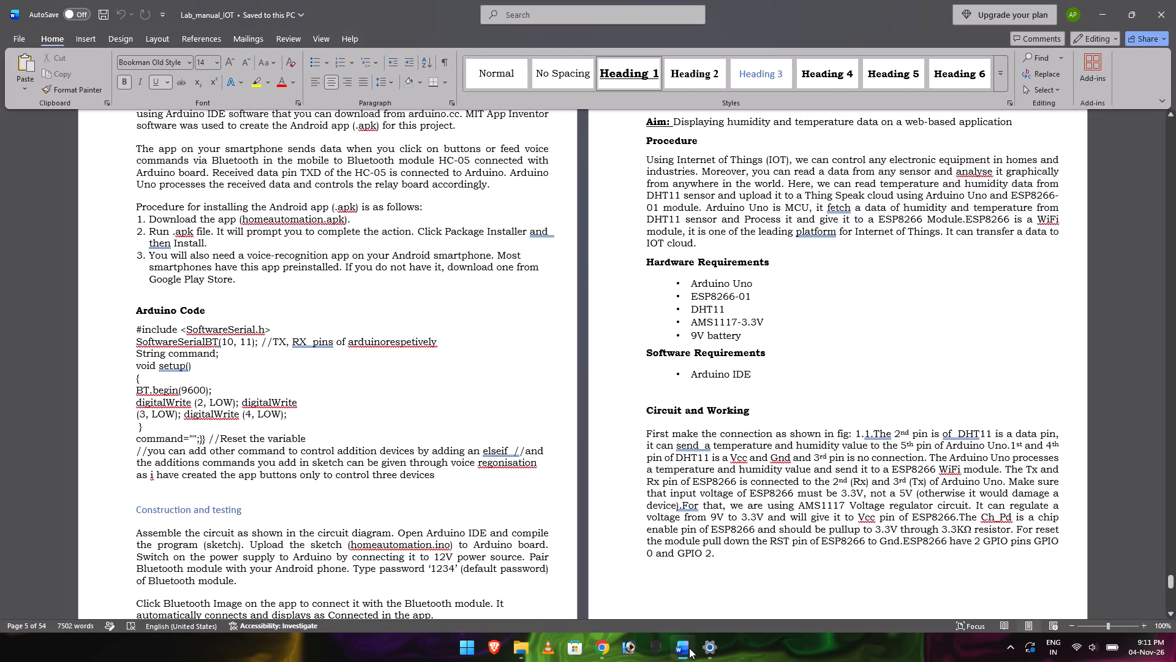
scroll(646, 318, up, 20)
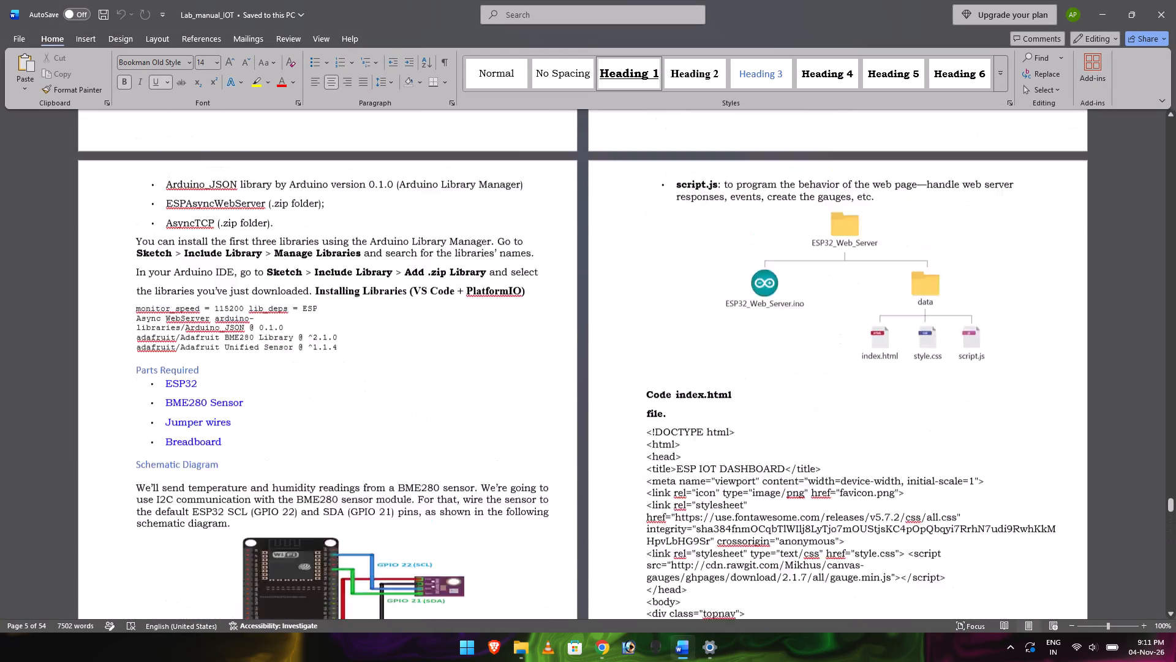
scroll(662, 287, up, 20)
scroll(662, 287, up, 8)
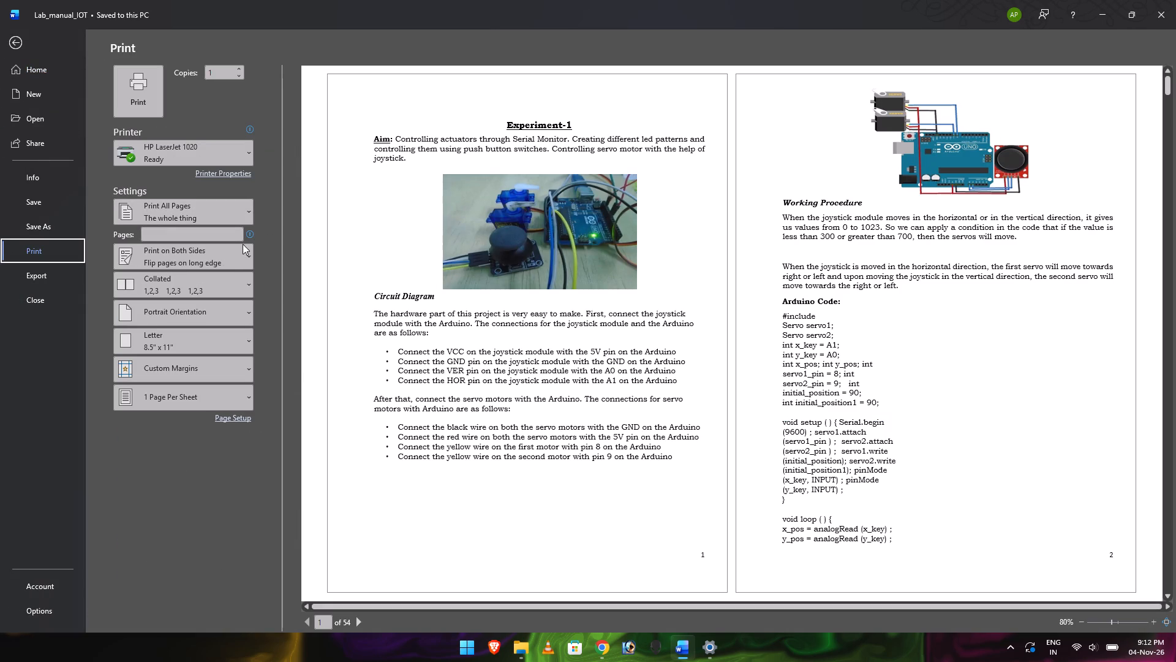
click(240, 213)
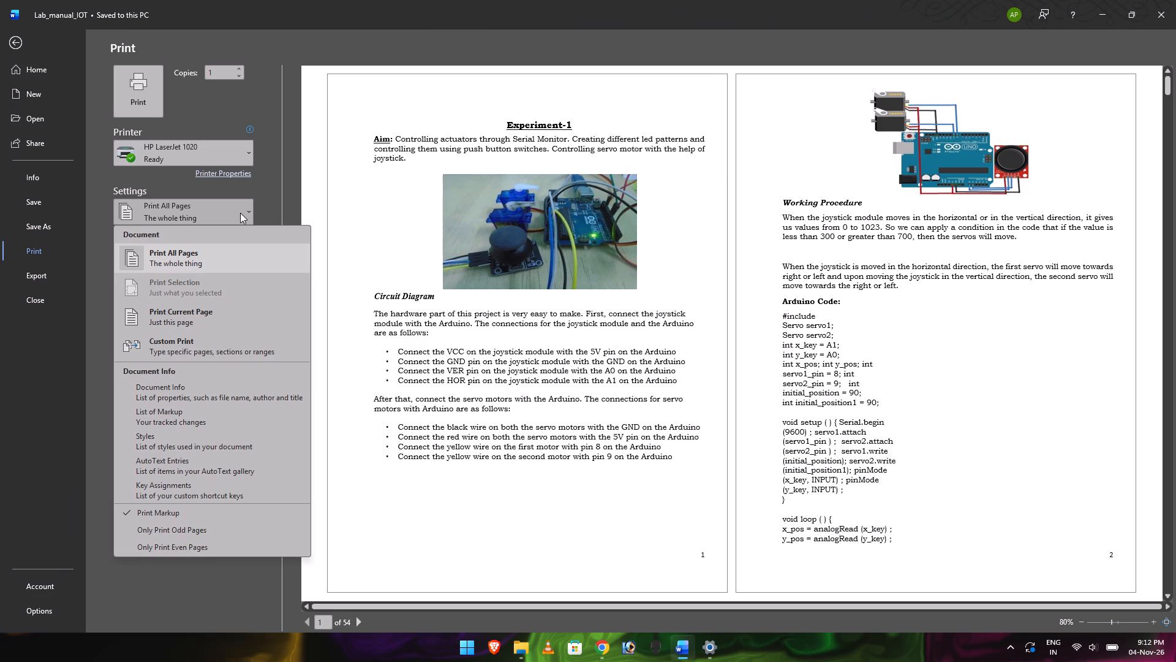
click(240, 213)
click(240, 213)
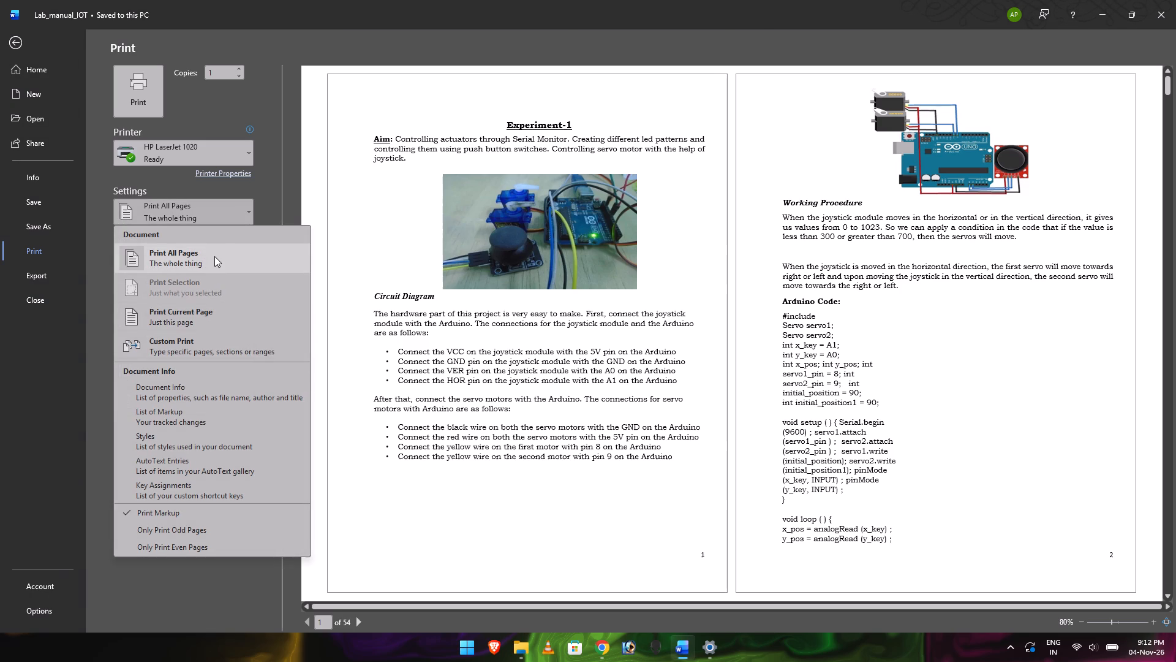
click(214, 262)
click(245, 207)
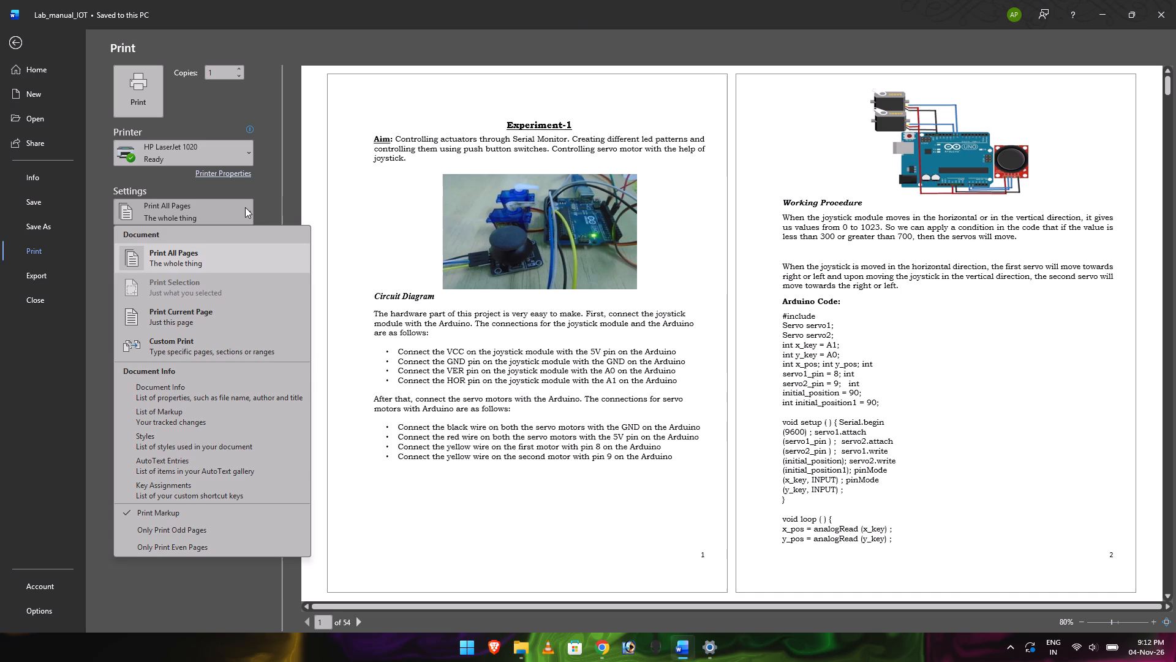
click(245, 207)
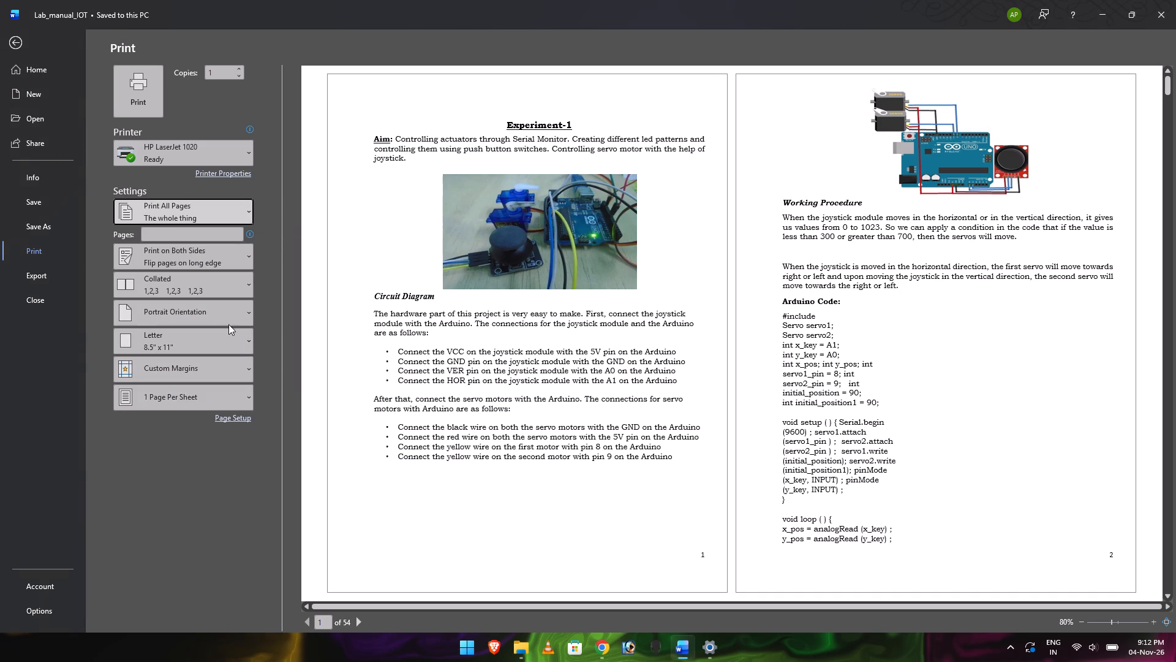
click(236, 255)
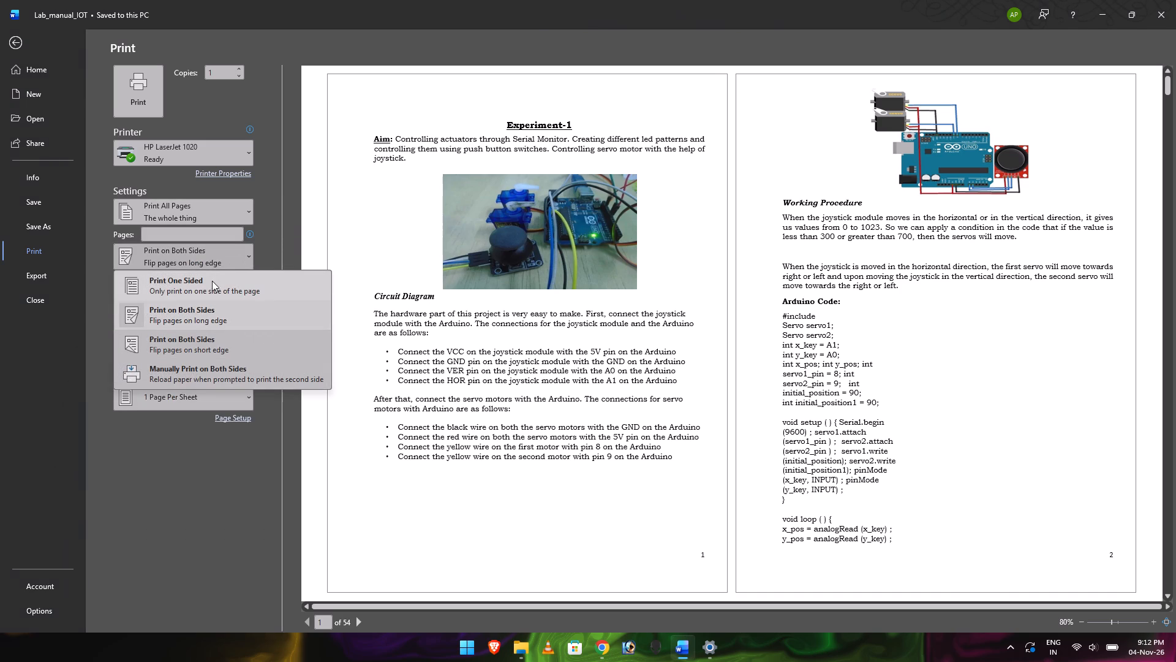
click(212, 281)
Close the Lab_manual_IOT document in Word.
click(1175, 8)
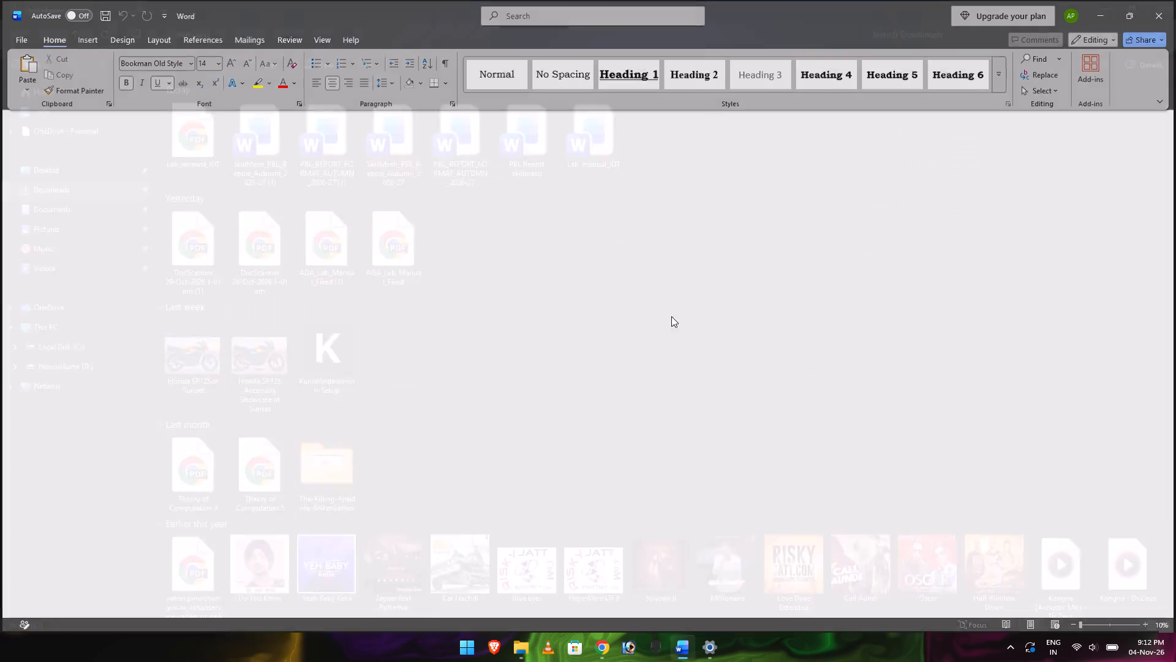
Open the choice of other apps for the Lab_manual_IOT Word file in Downloads.
right_click(607, 145)
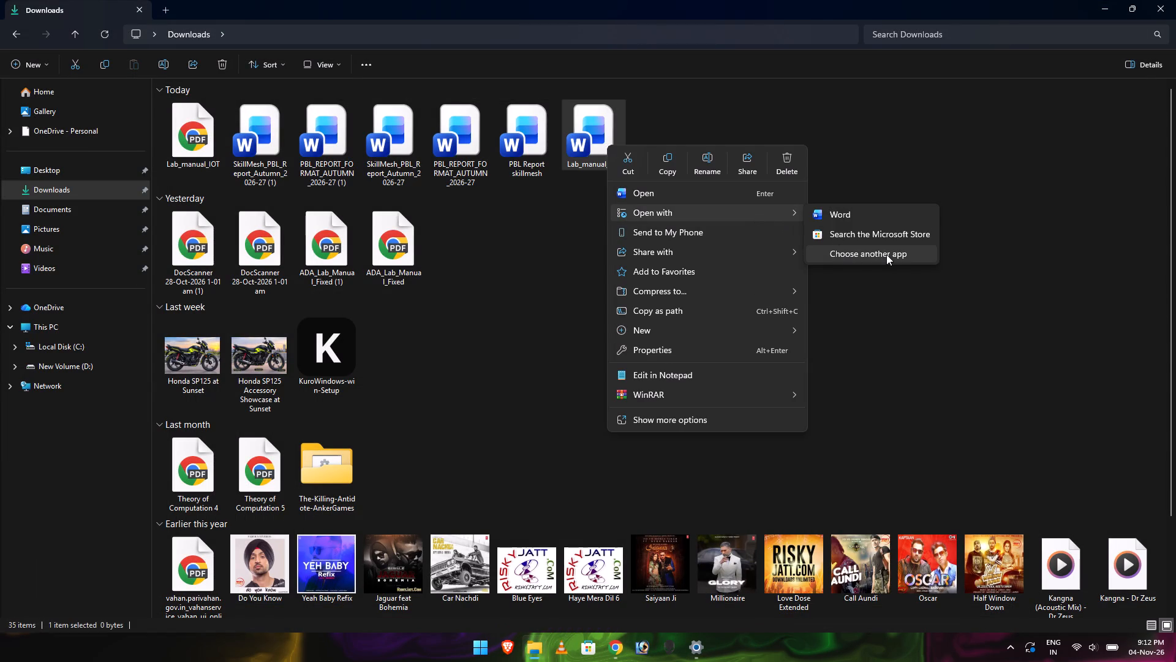
click(888, 254)
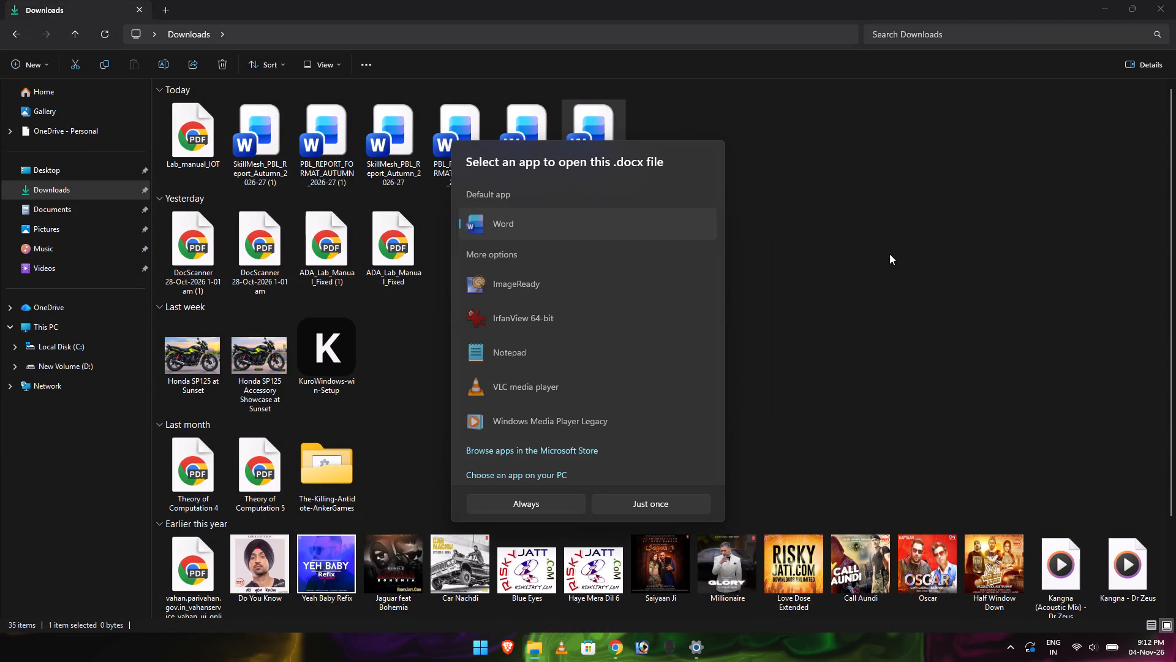
scroll(526, 403, down, 1)
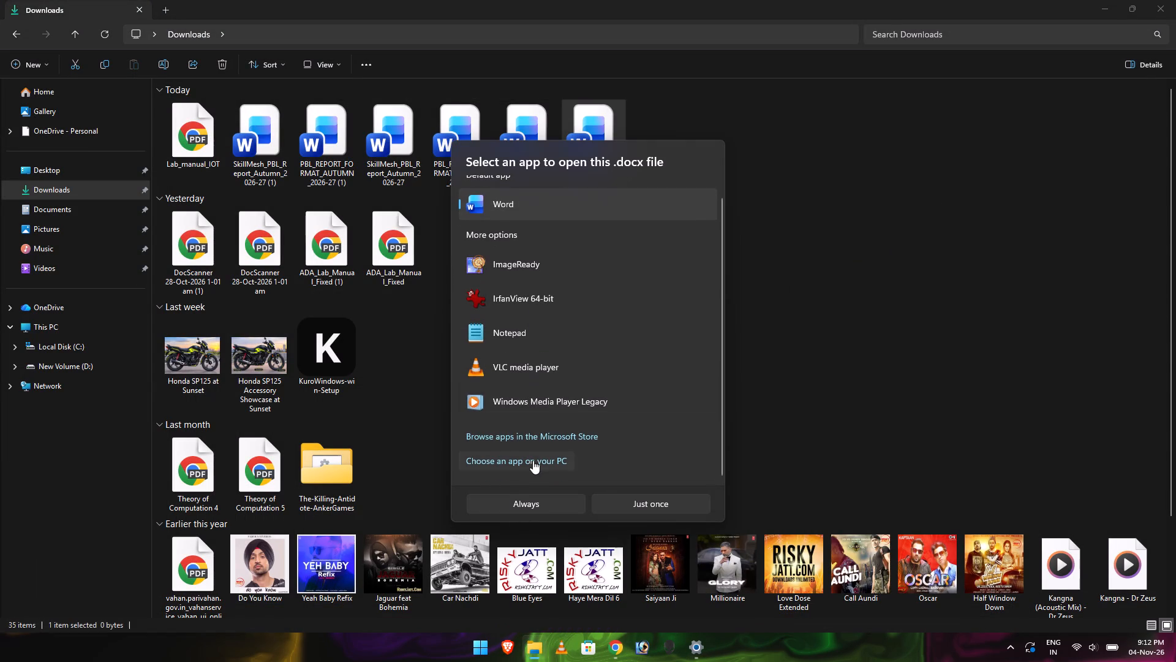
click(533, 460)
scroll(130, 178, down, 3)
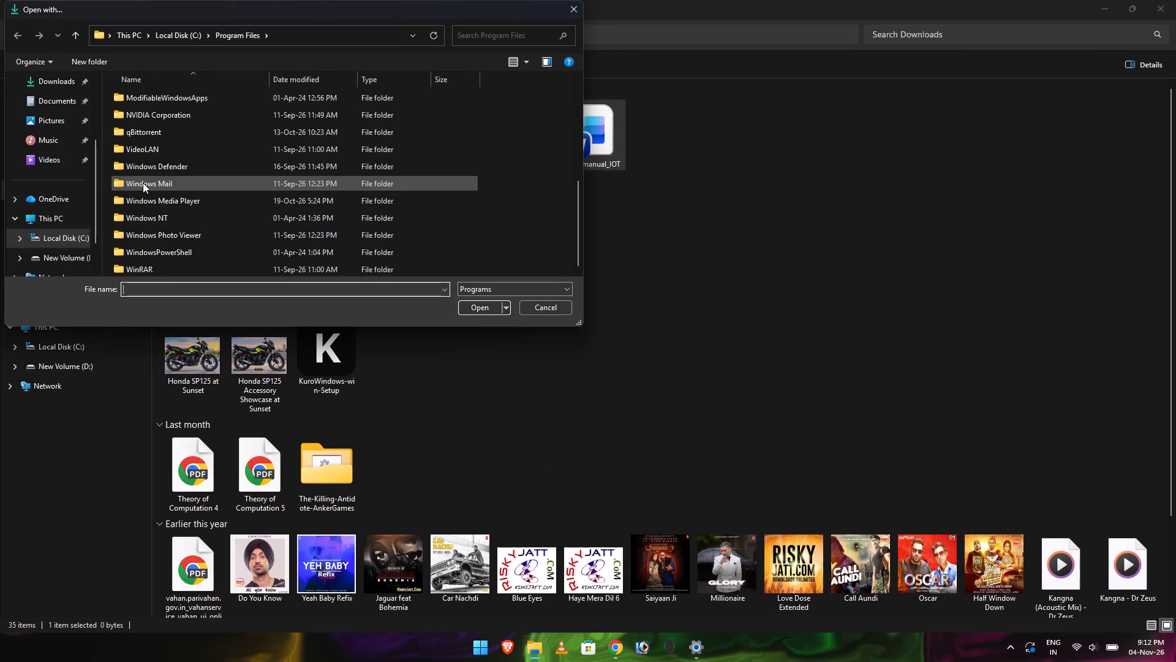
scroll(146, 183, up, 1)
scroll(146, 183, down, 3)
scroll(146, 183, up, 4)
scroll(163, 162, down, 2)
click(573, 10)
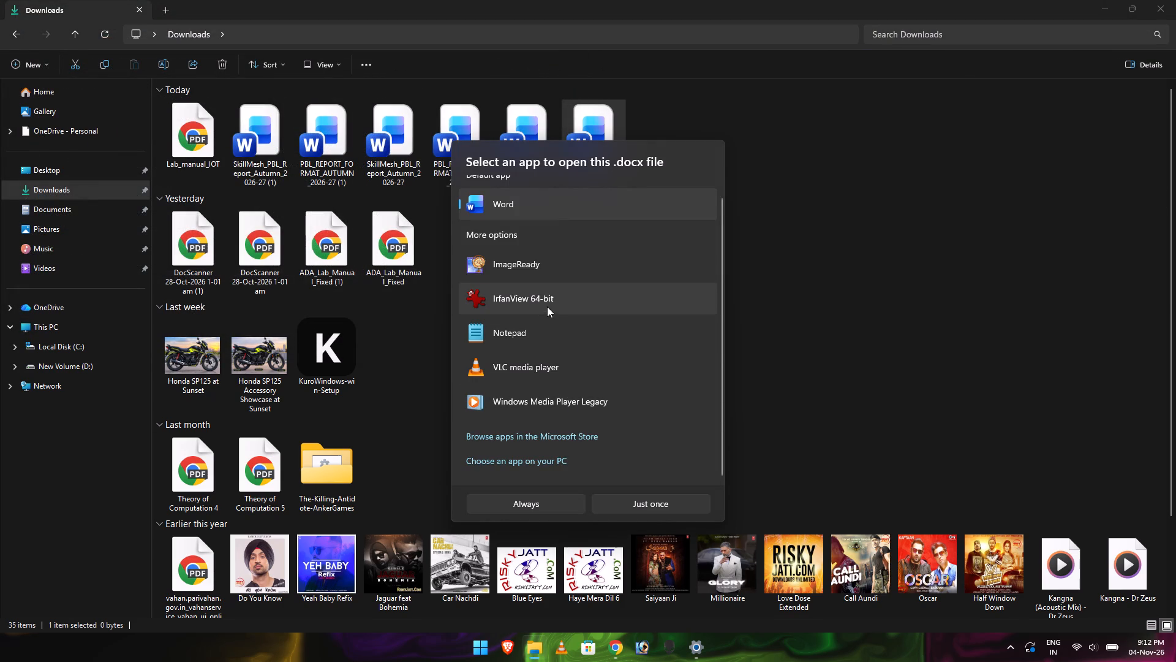
Choose the chrome application from Program Files > Google > Chrome > Application as the app for the .docx file.
click(538, 457)
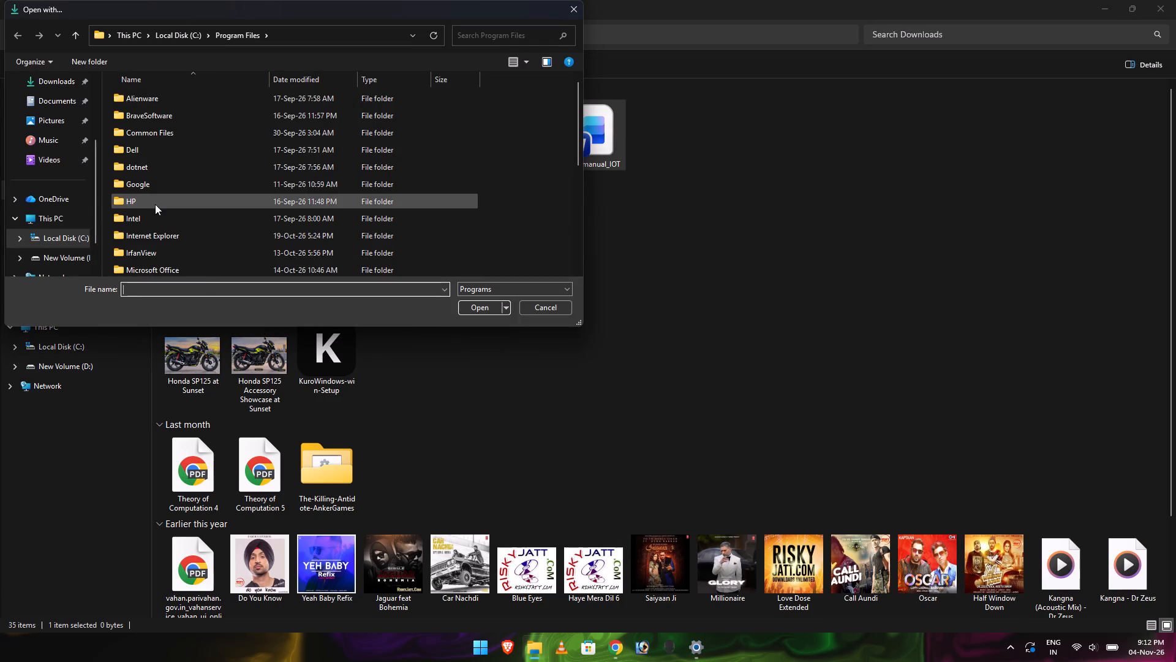
double_click(153, 180)
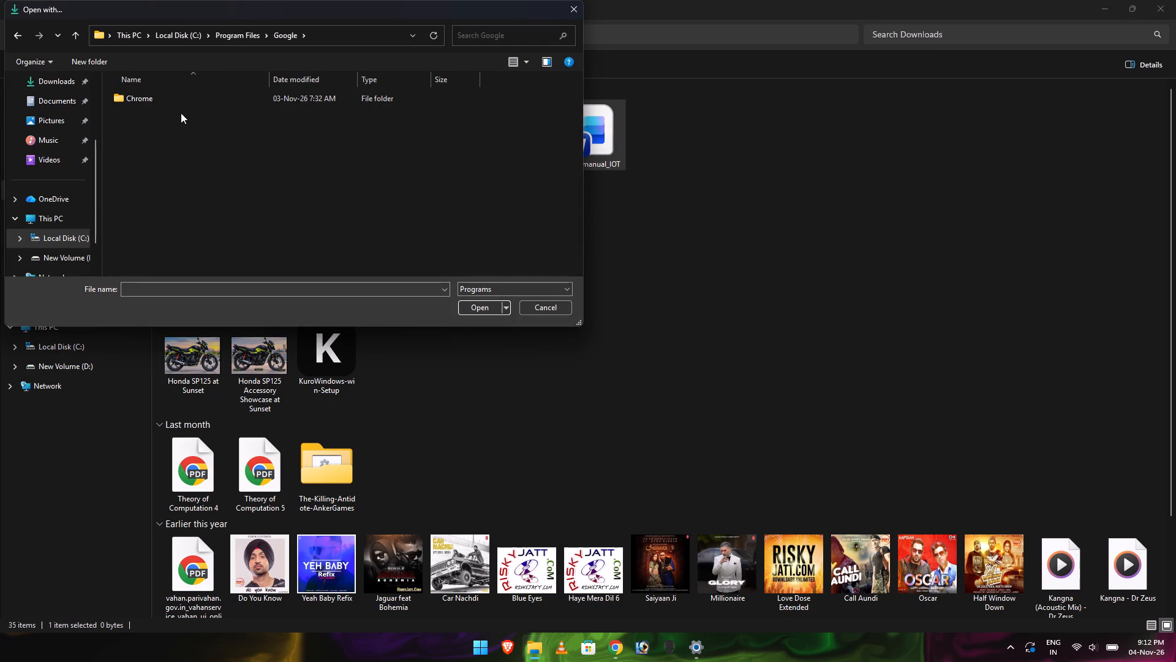
double_click(183, 94)
double_click(155, 101)
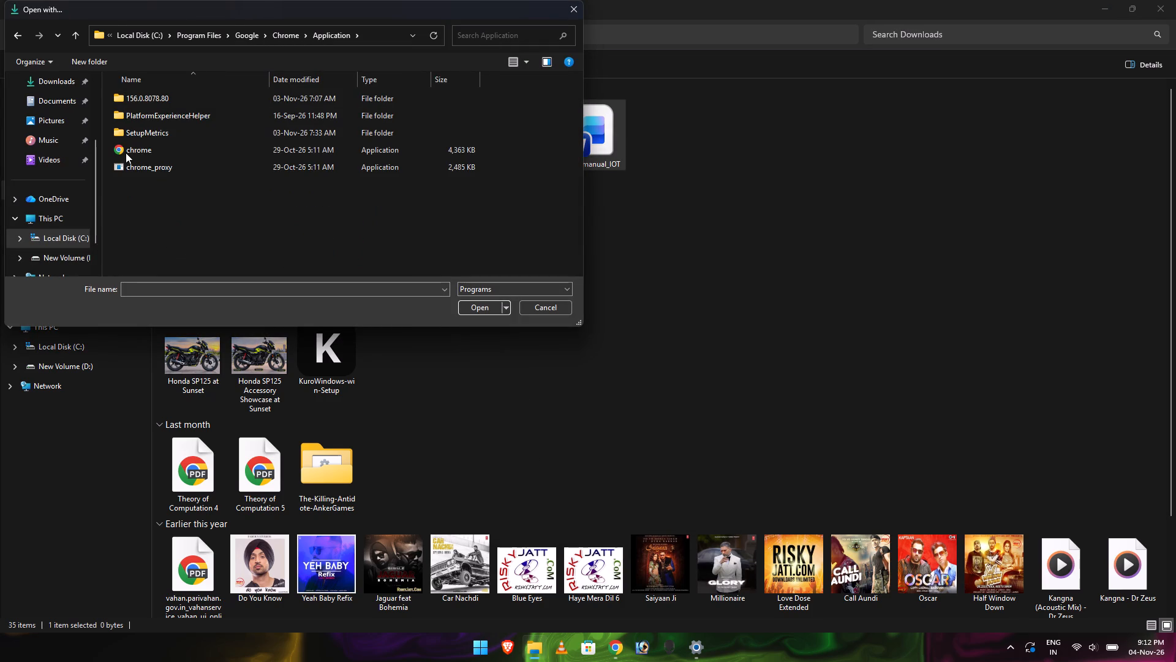
click(126, 153)
click(481, 313)
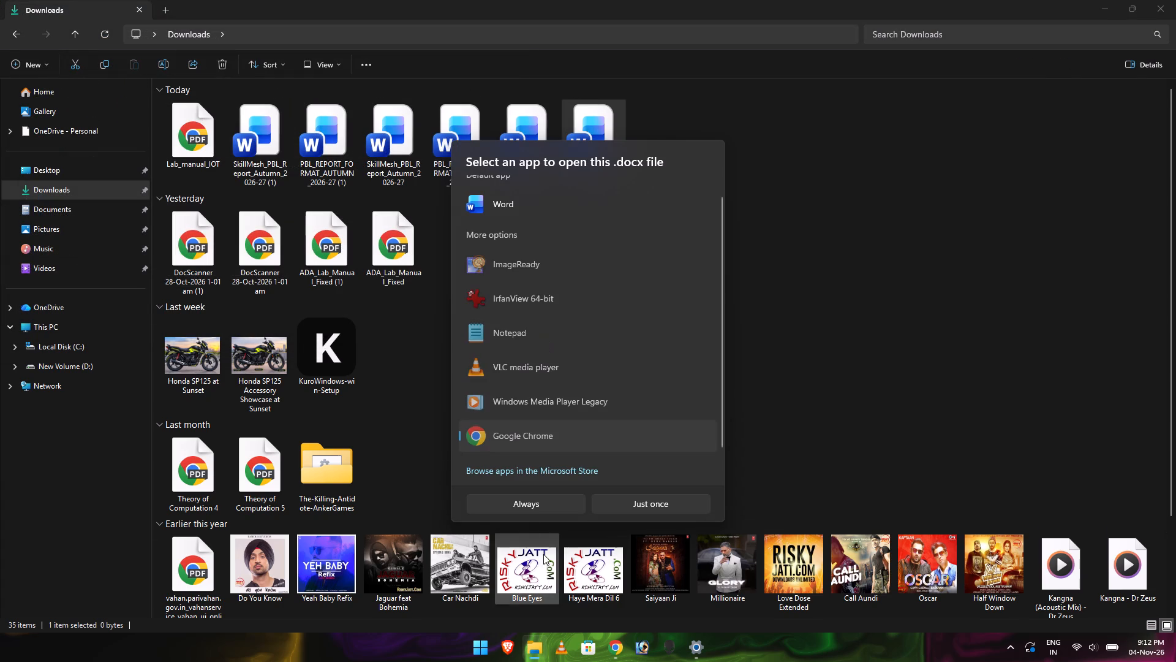
Open the Lab_manual_IOT Word file with Google Chrome just once.
click(645, 500)
click(549, 282)
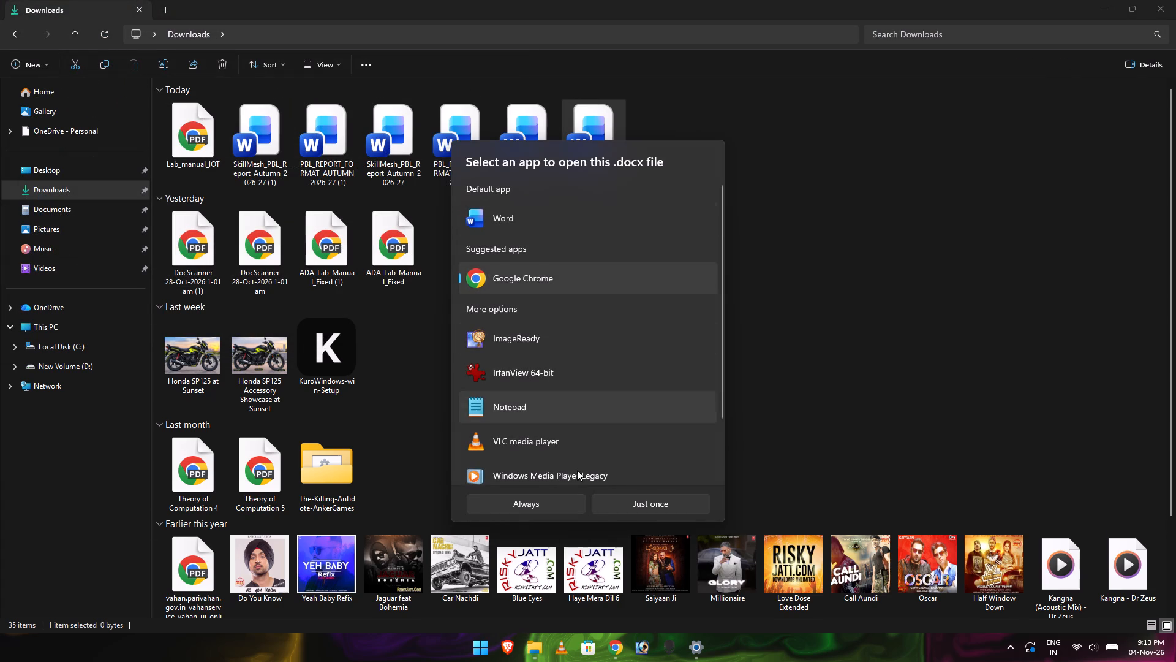
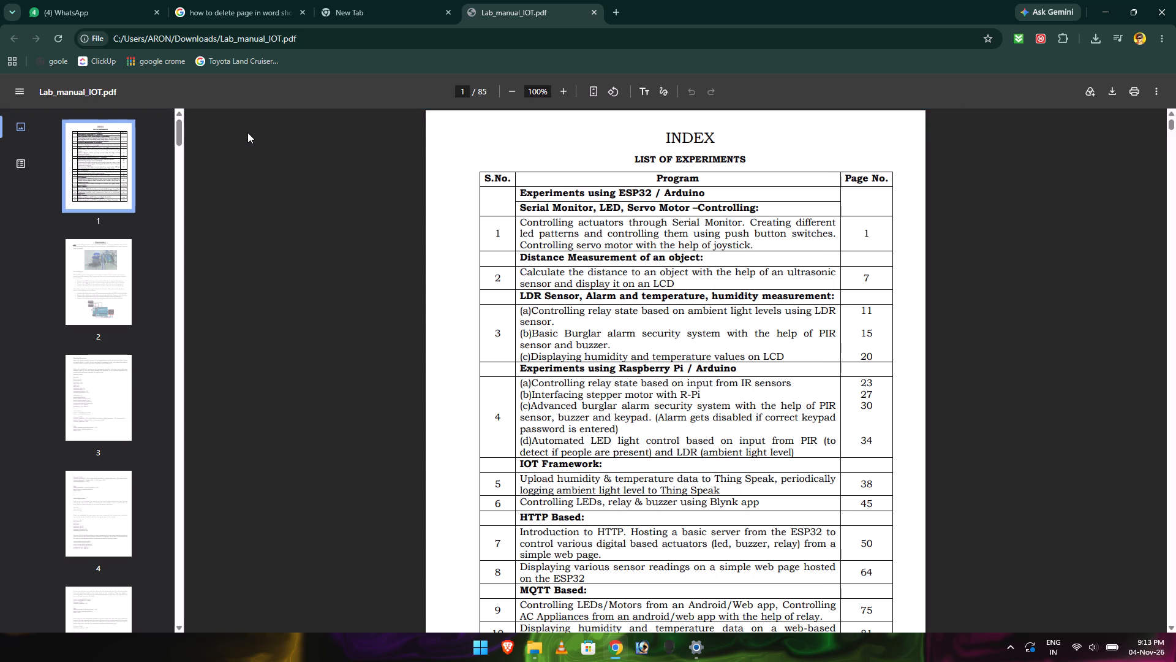
Look over the opening pages of the Lab_manual_IOT PDF in Chrome and close it.
scroll(369, 261, down, 5)
scroll(380, 256, up, 1)
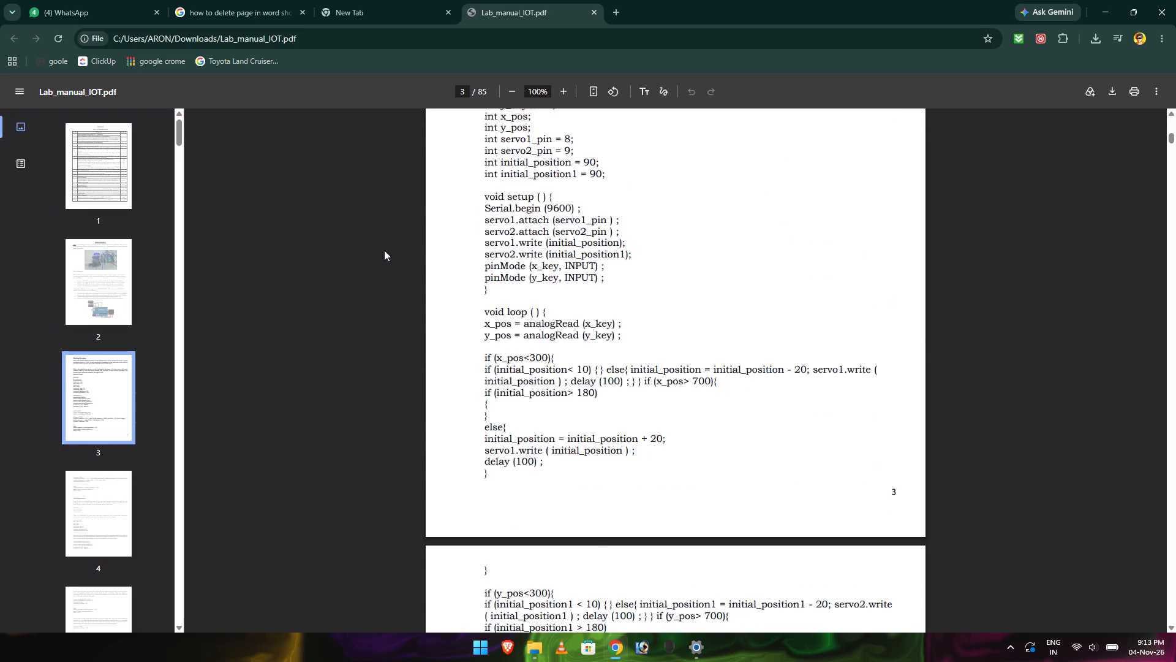
scroll(384, 250, up, 7)
scroll(399, 221, down, 2)
click(1163, 0)
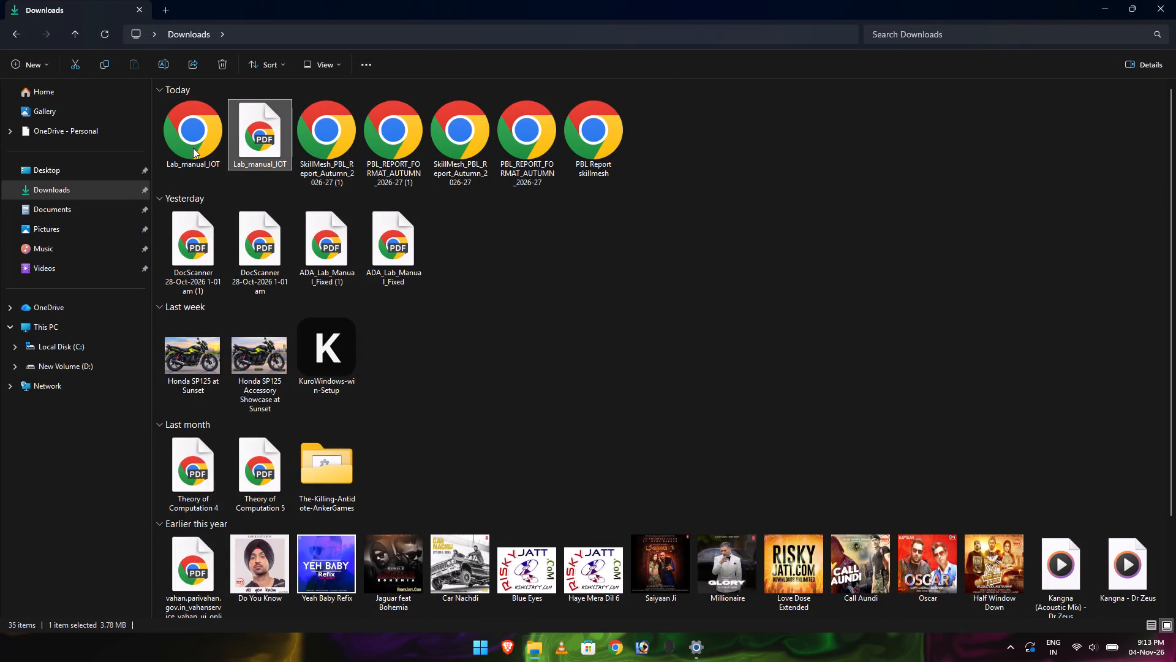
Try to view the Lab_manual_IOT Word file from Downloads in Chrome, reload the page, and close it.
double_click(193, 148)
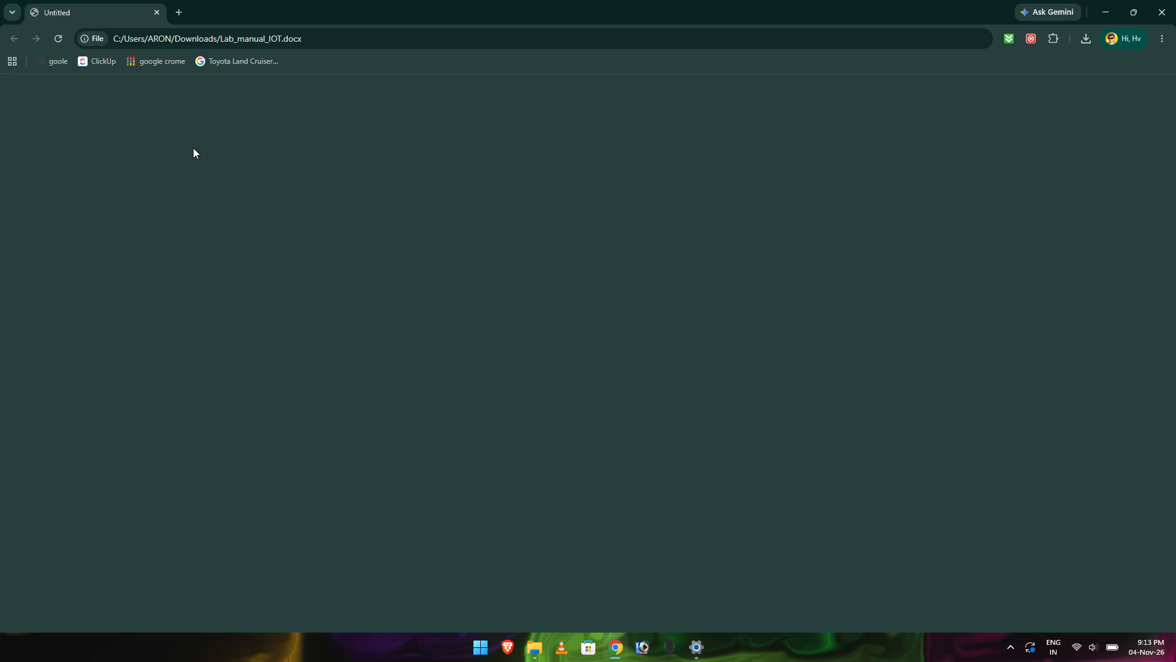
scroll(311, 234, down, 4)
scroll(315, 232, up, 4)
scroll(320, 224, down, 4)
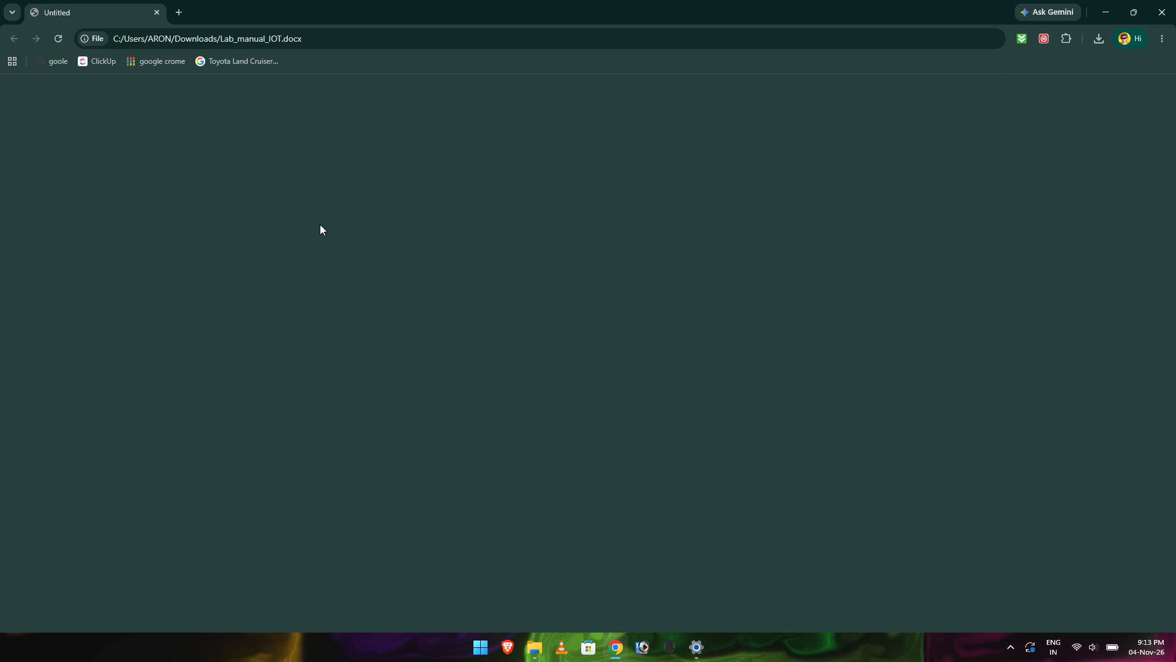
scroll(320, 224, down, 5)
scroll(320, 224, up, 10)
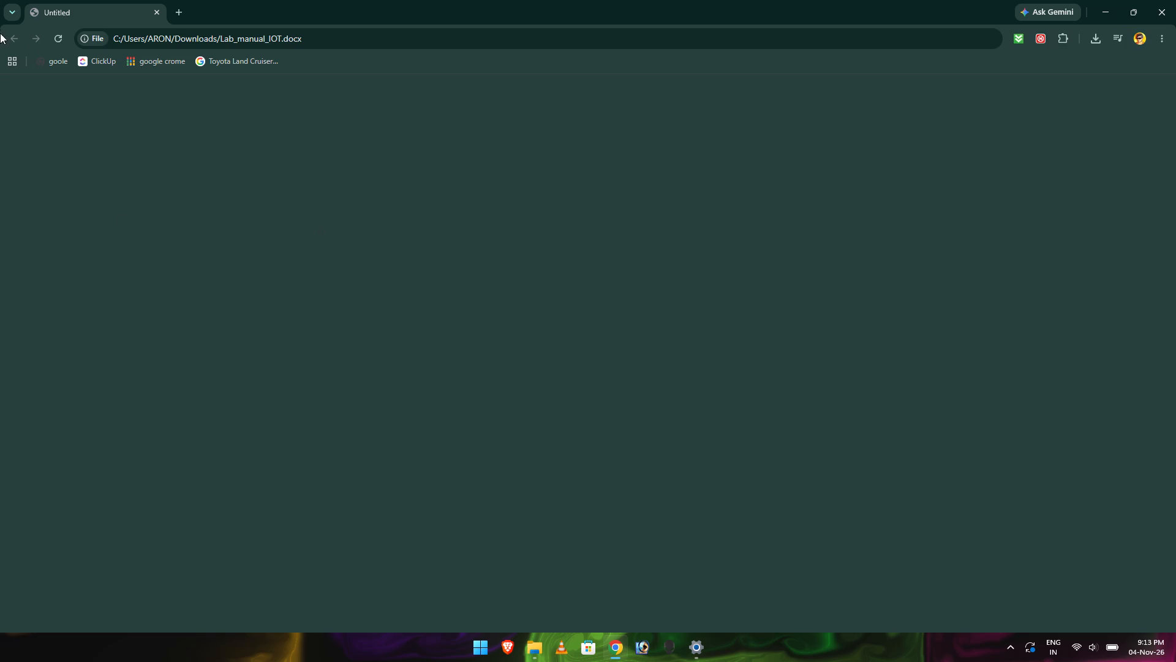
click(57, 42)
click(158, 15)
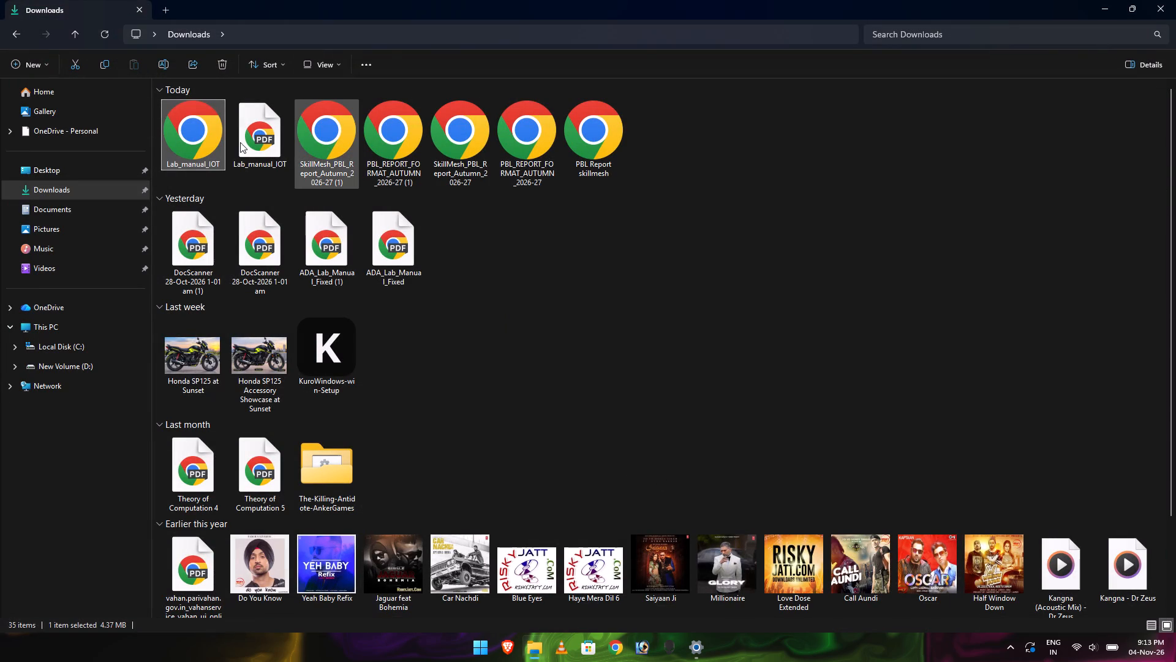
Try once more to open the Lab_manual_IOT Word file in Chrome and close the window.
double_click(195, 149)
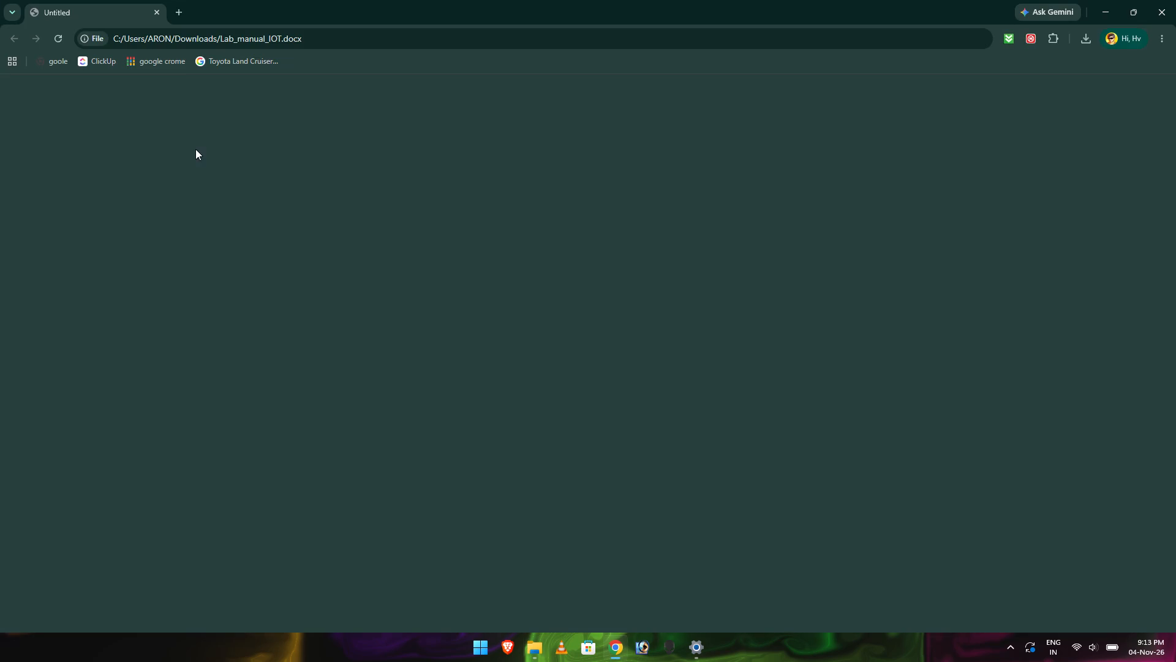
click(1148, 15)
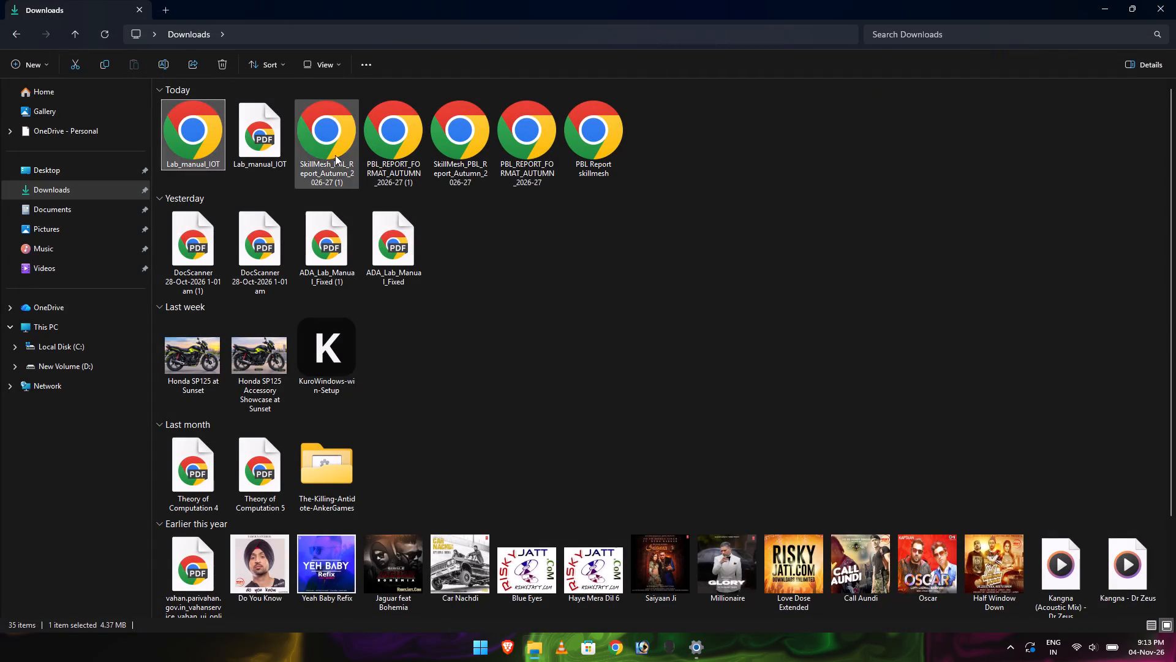
Open the Lab_manual_IOT Word file from Downloads with Microsoft Word through the choice of other apps.
right_click(193, 148)
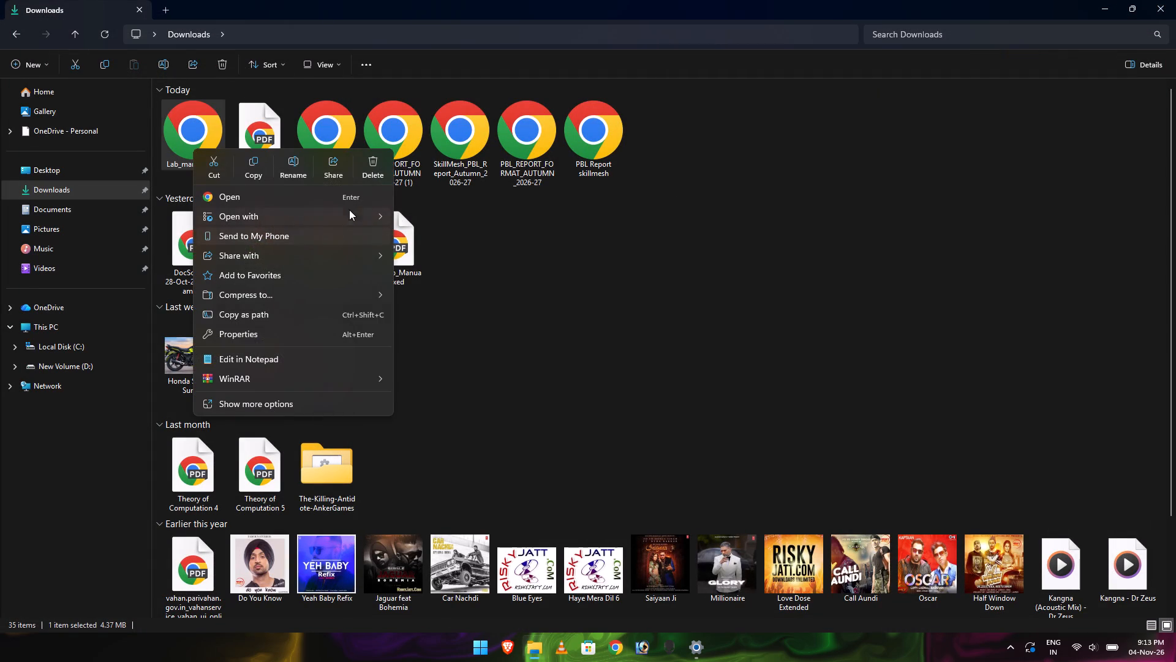
click(373, 223)
click(453, 285)
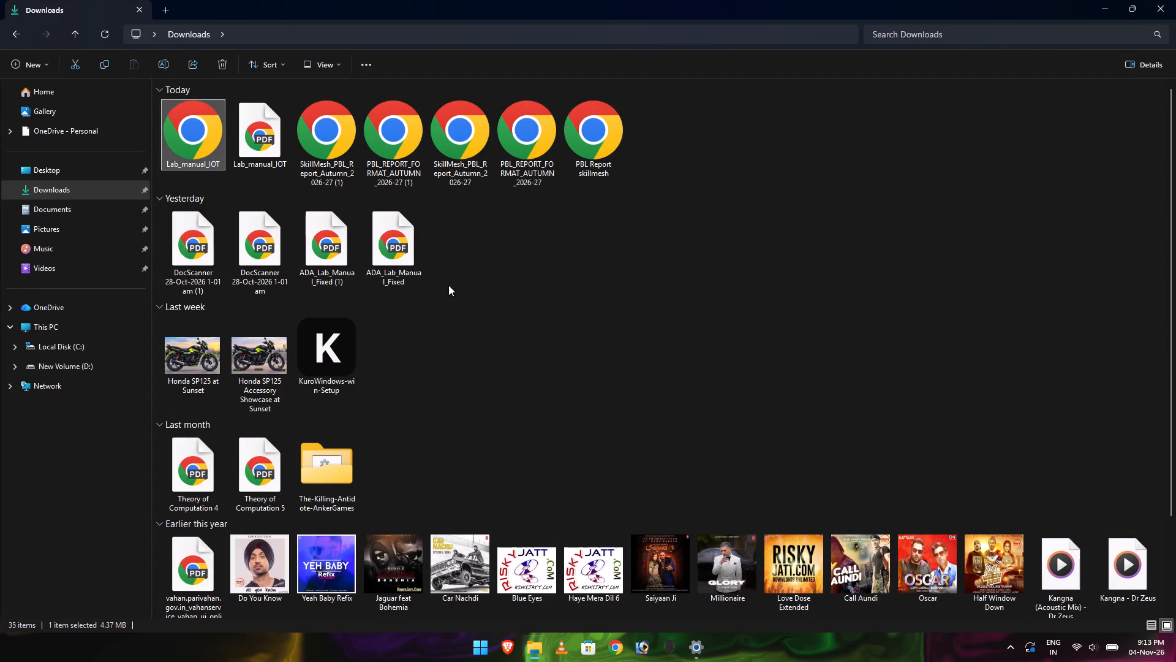
click(494, 292)
click(548, 509)
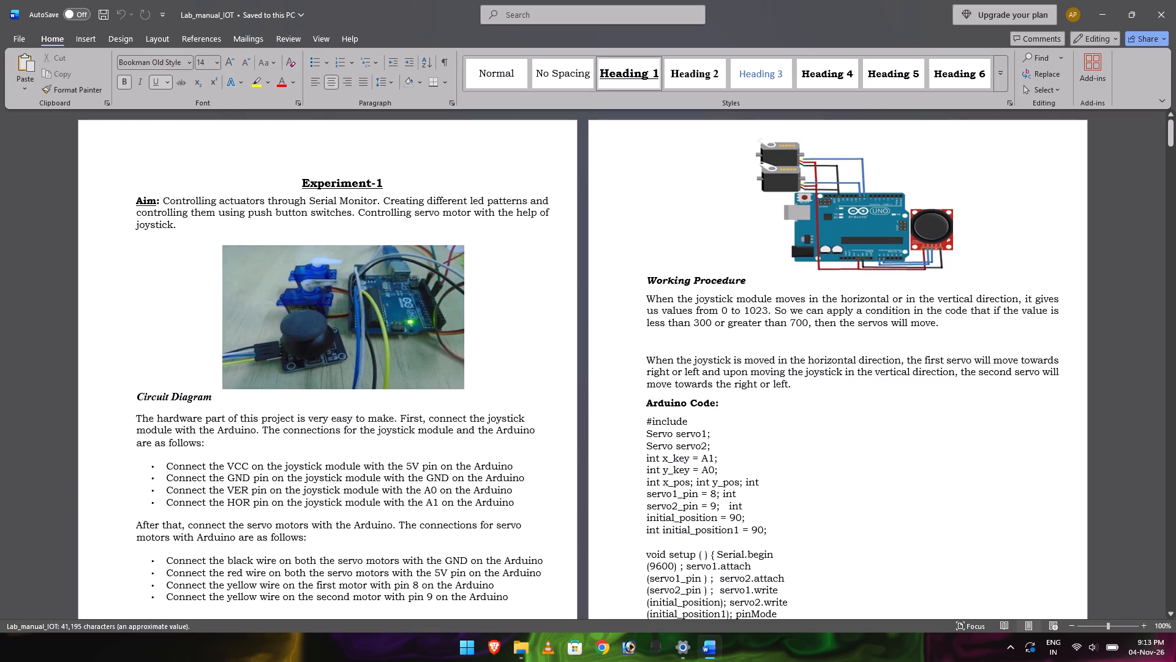
Look through the first experiments of the Lab_manual_IOT document to check the page layout.
scroll(510, 332, down, 2)
scroll(564, 403, down, 2)
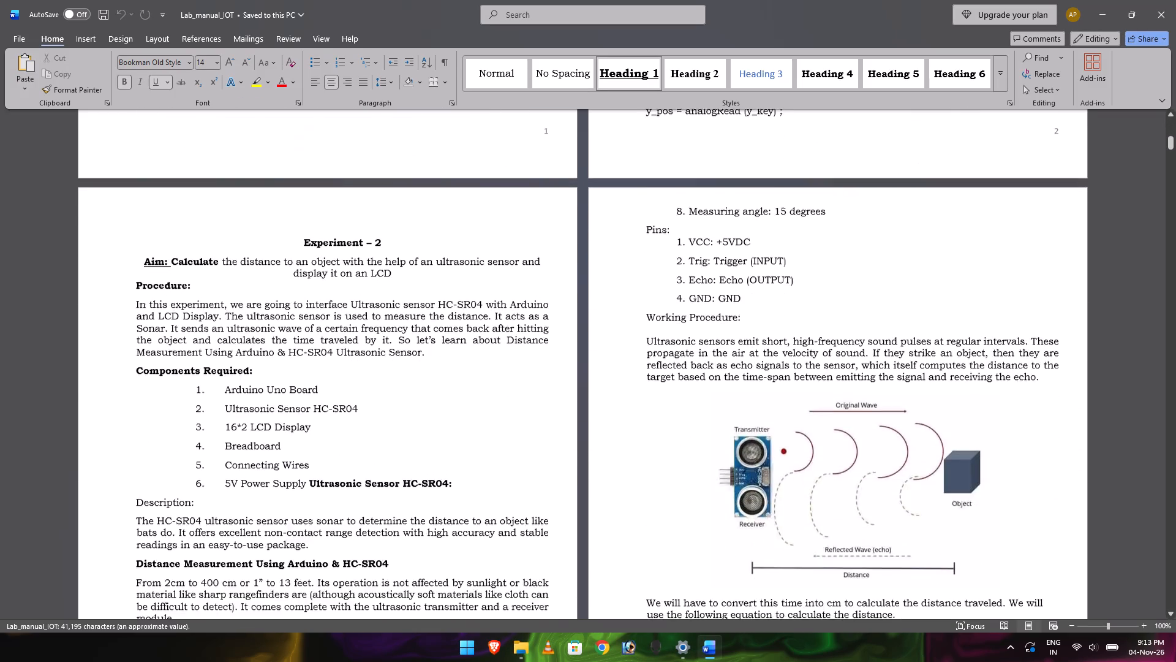
scroll(560, 404, up, 6)
scroll(429, 370, down, 7)
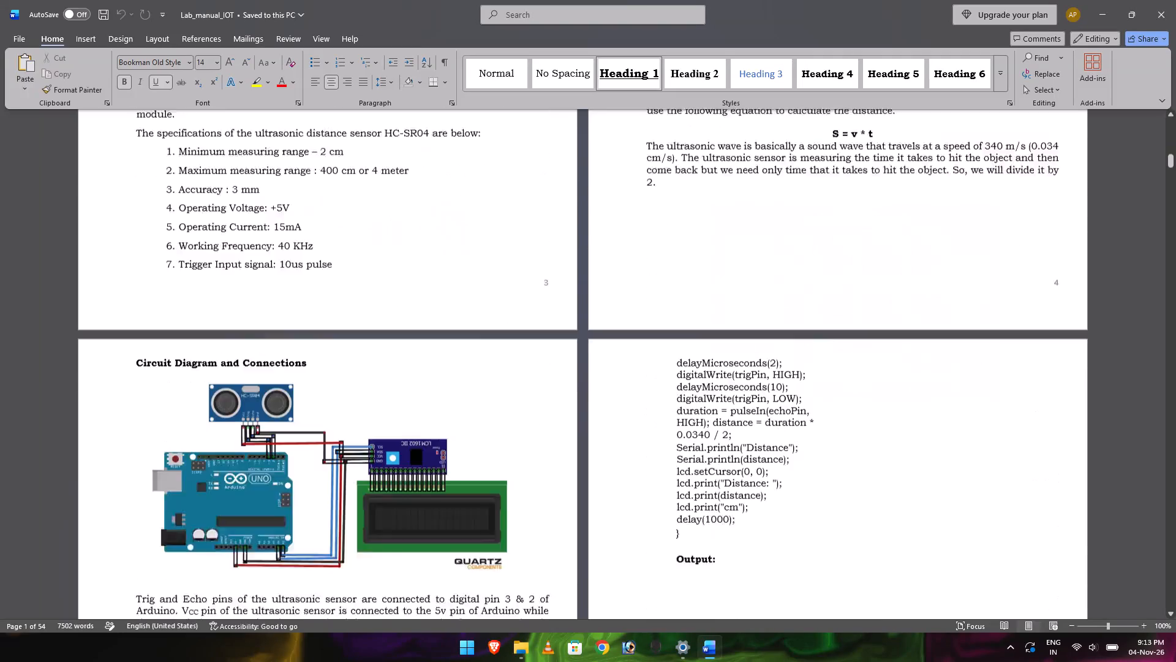
scroll(445, 357, down, 11)
scroll(494, 336, up, 20)
scroll(494, 336, up, 2)
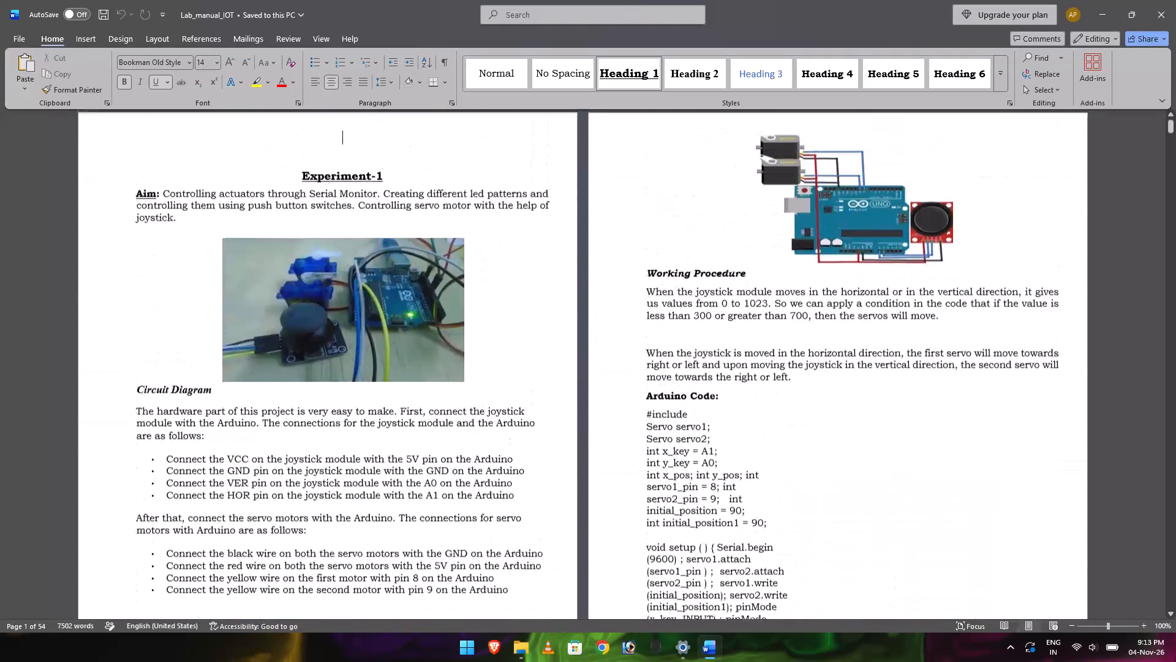
scroll(505, 318, up, 3)
Save a copy of the Lab_manual_IOT document in the Downloads folder as a PDF named 33.
click(15, 36)
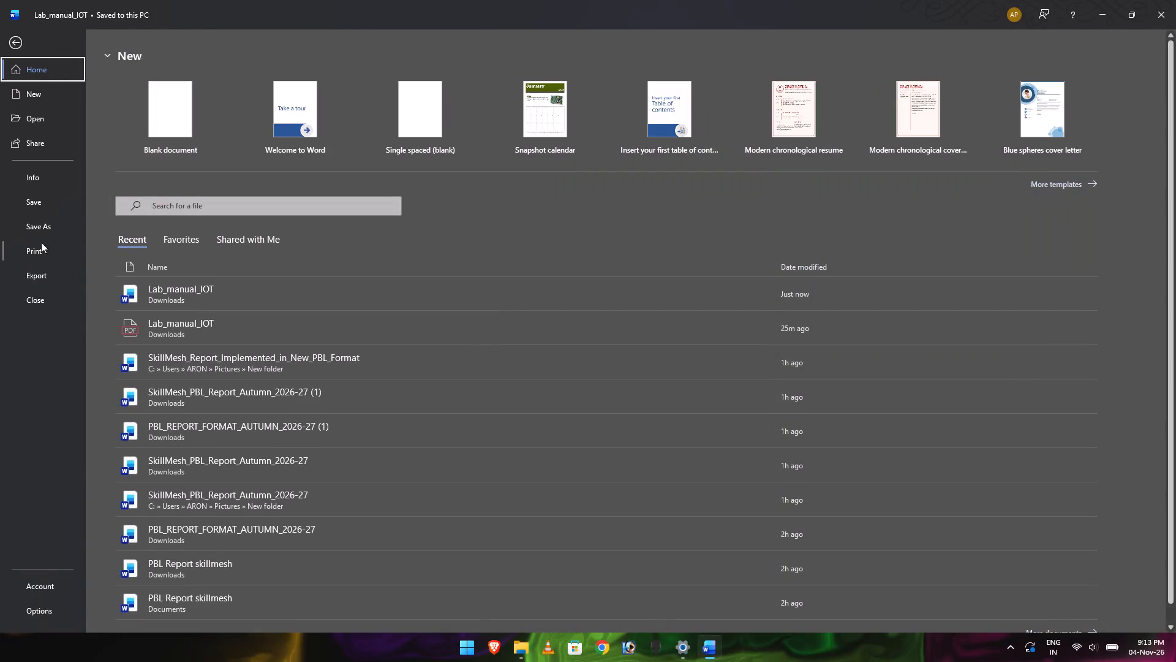
click(43, 229)
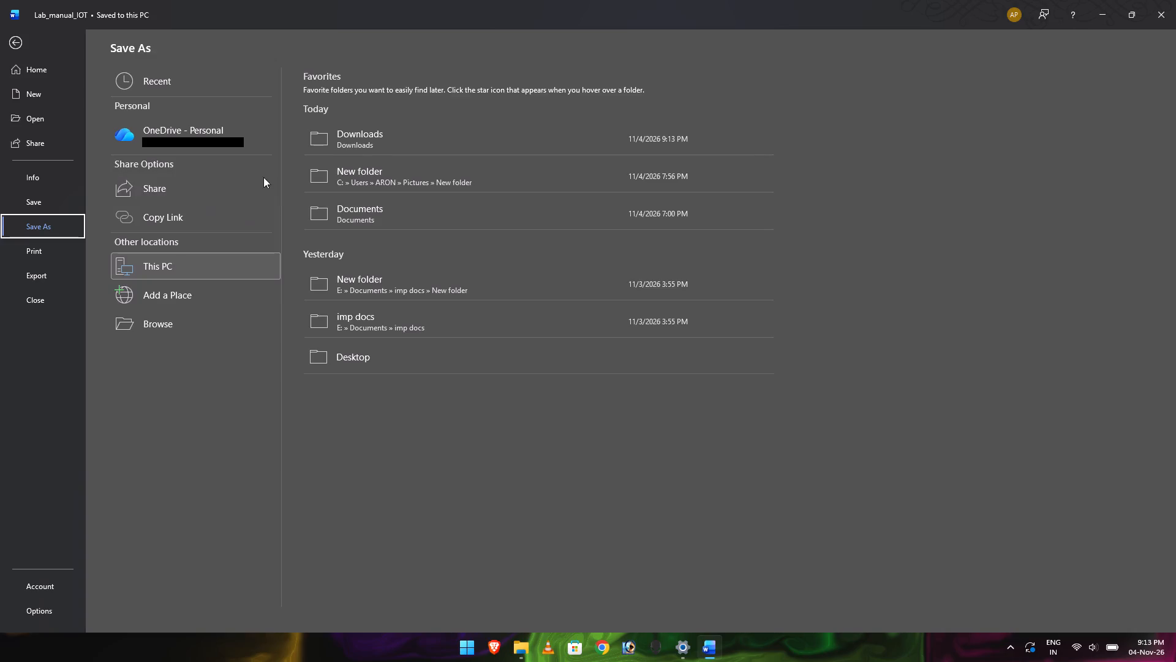
click(372, 150)
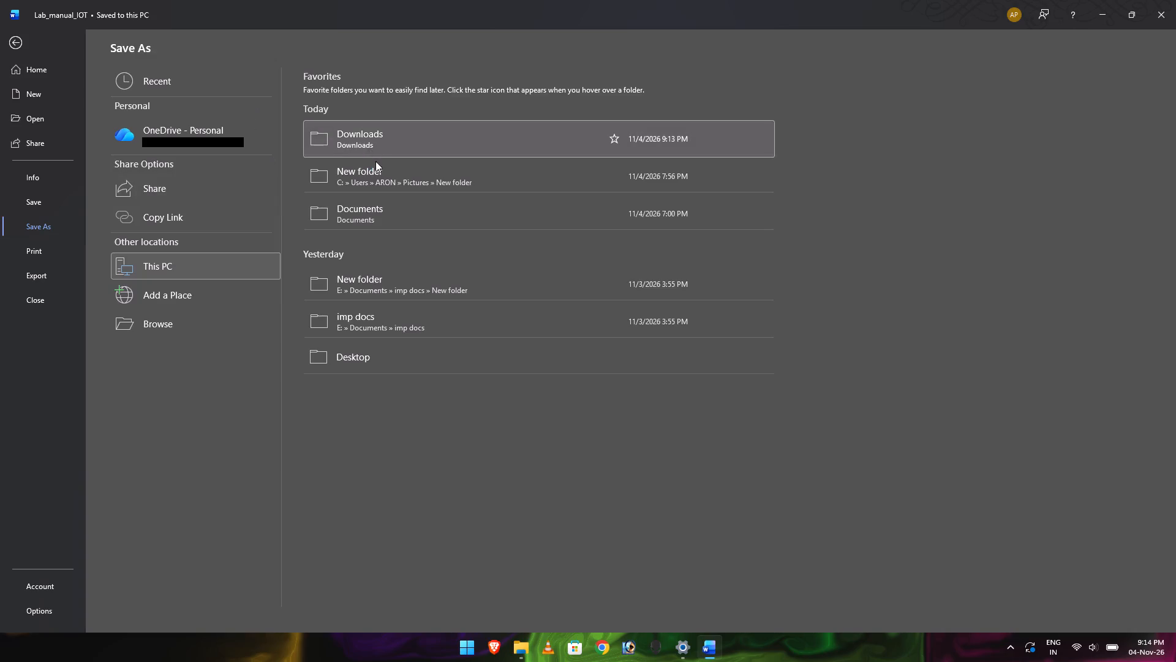
click(368, 258)
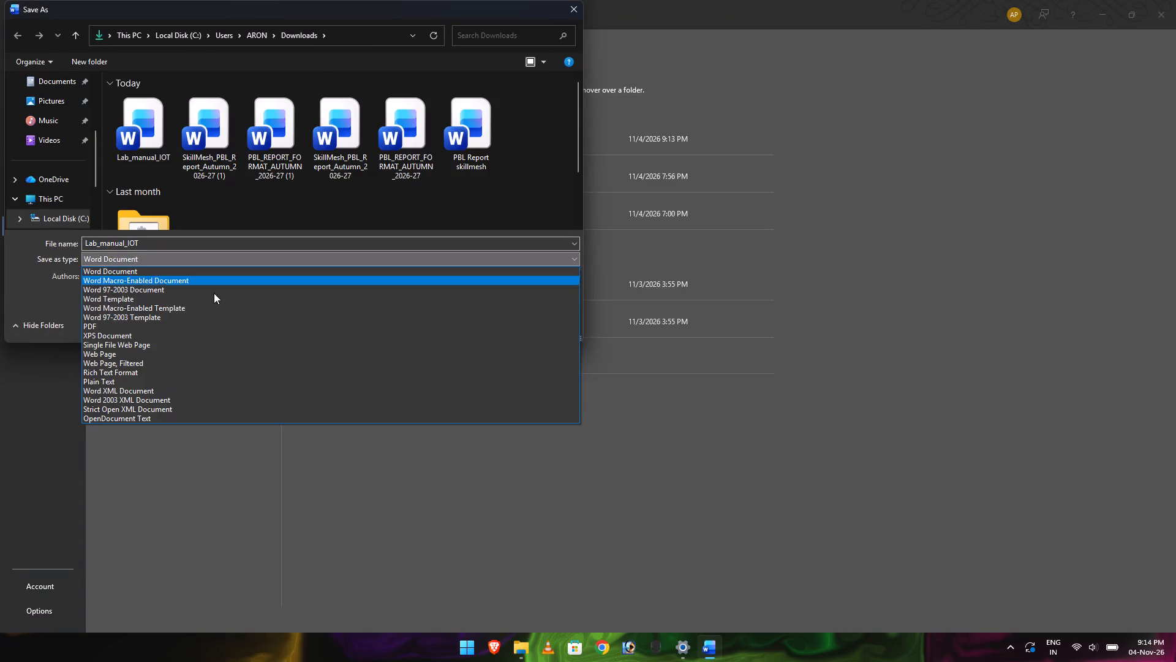
click(143, 325)
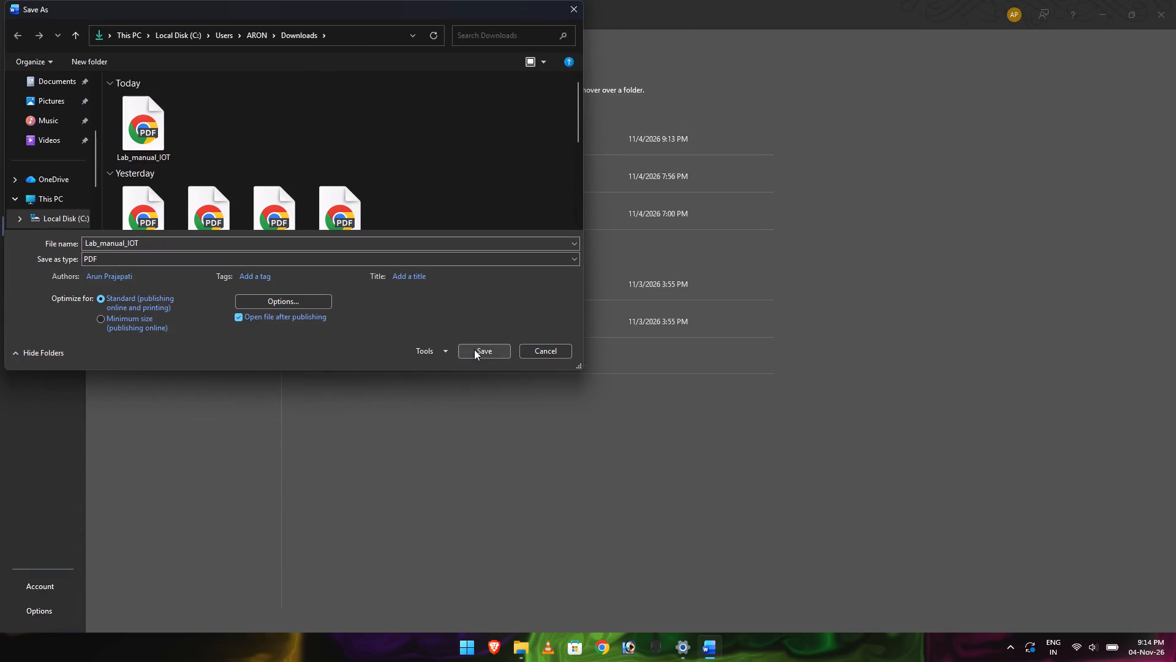
click(235, 246)
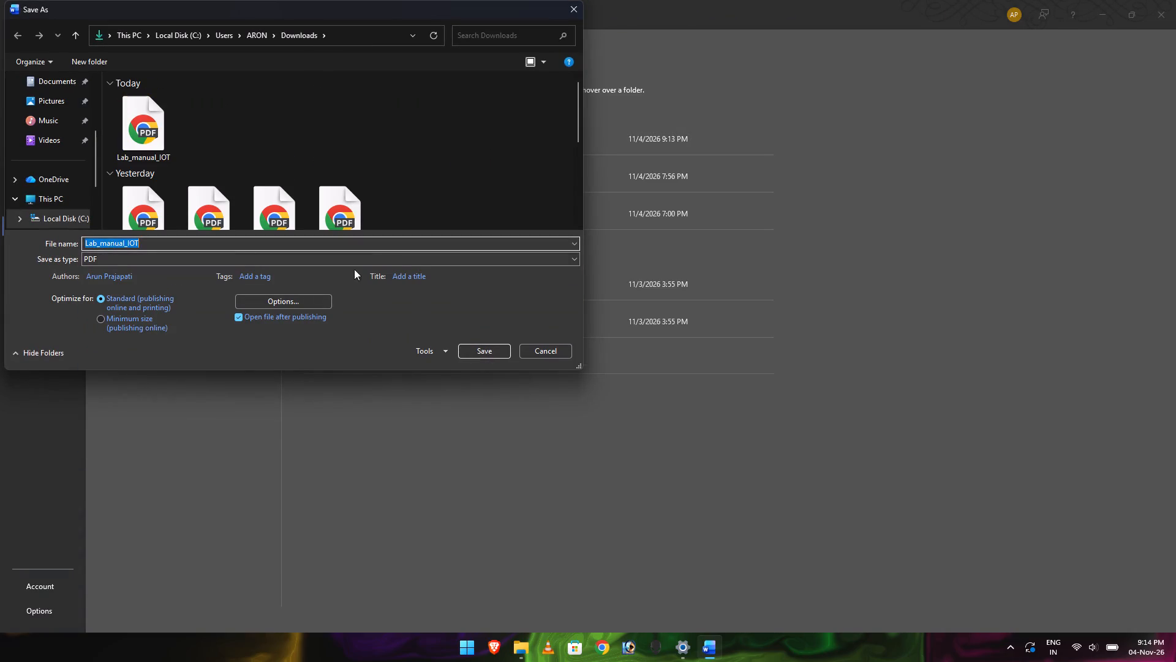
key(3)
key(3)
click(478, 346)
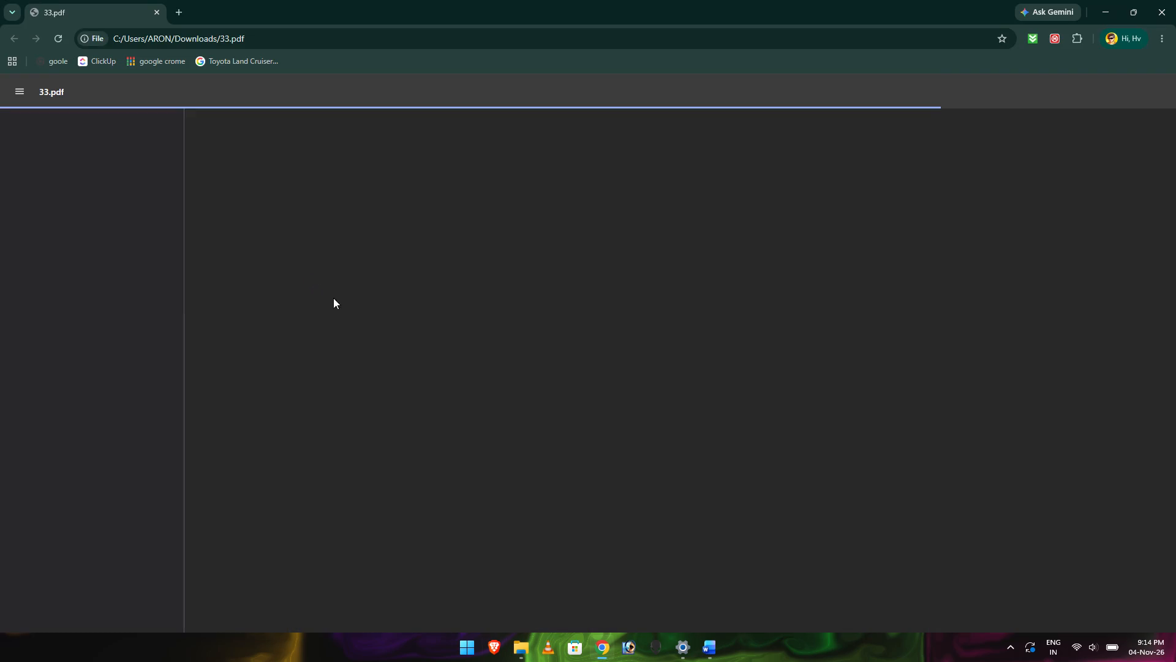
Open the print settings for 33.pdf, show the additional settings, and set the pages to Odd pages only.
scroll(336, 313, down, 5)
scroll(336, 313, up, 5)
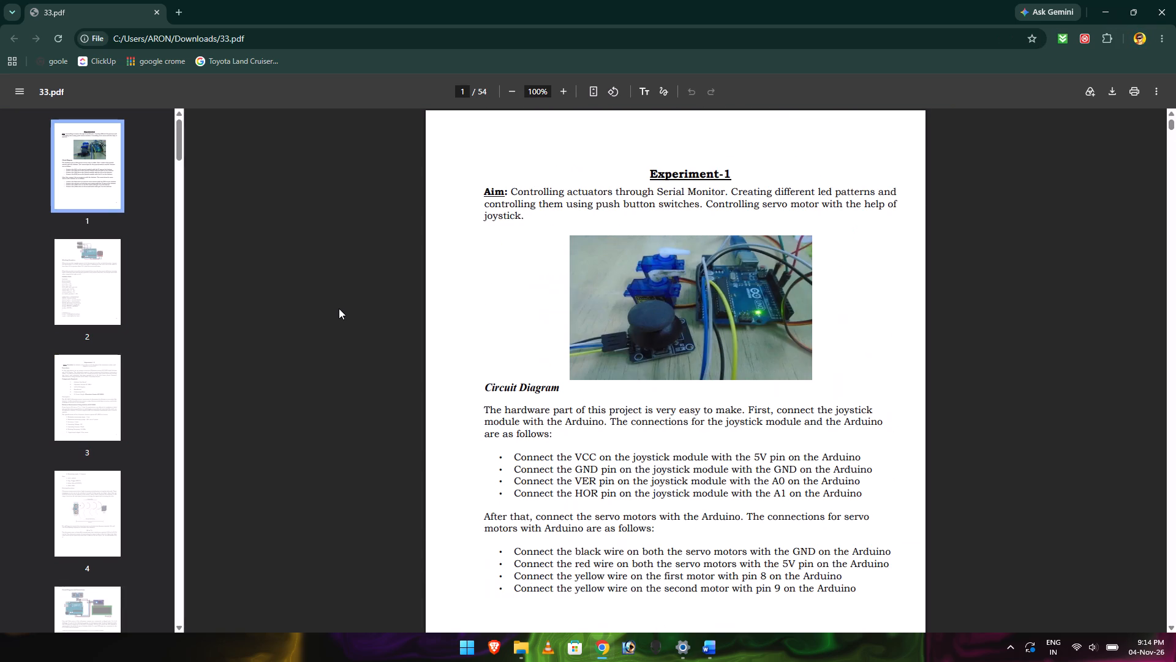
scroll(339, 308, up, 3)
click(1137, 92)
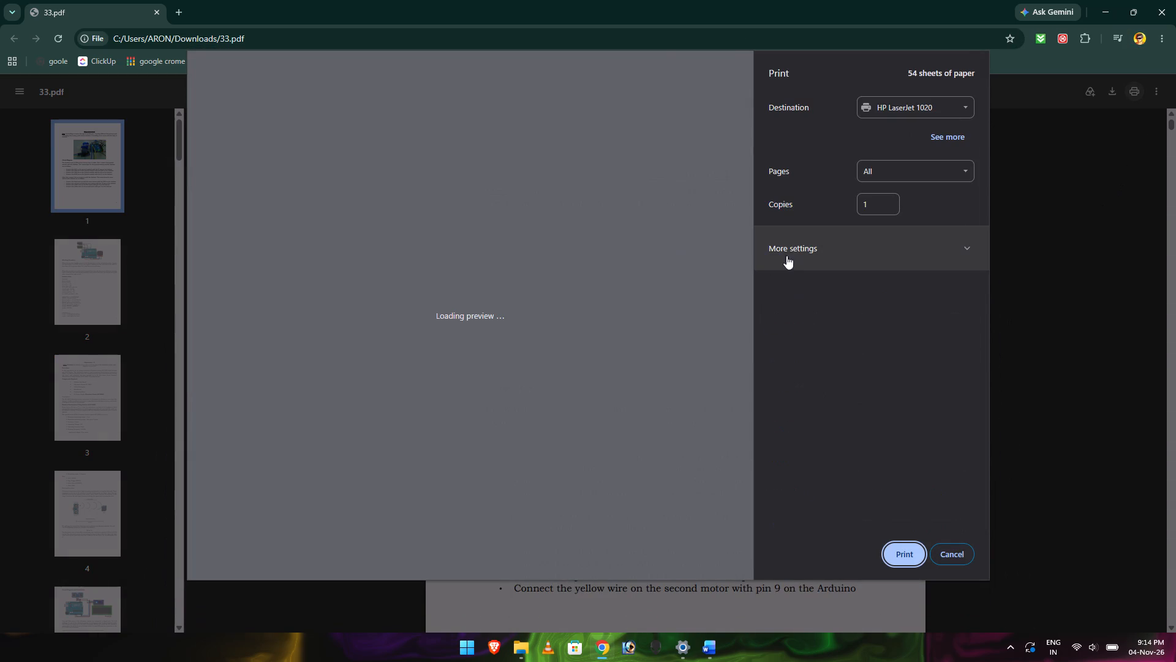
click(966, 254)
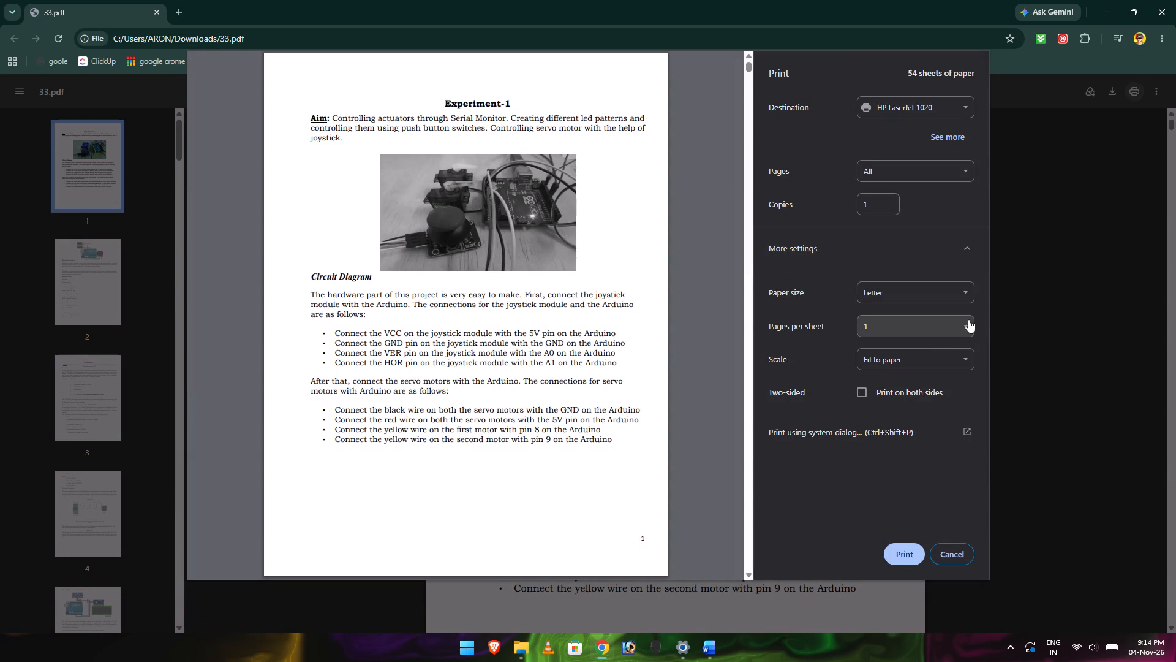
click(937, 166)
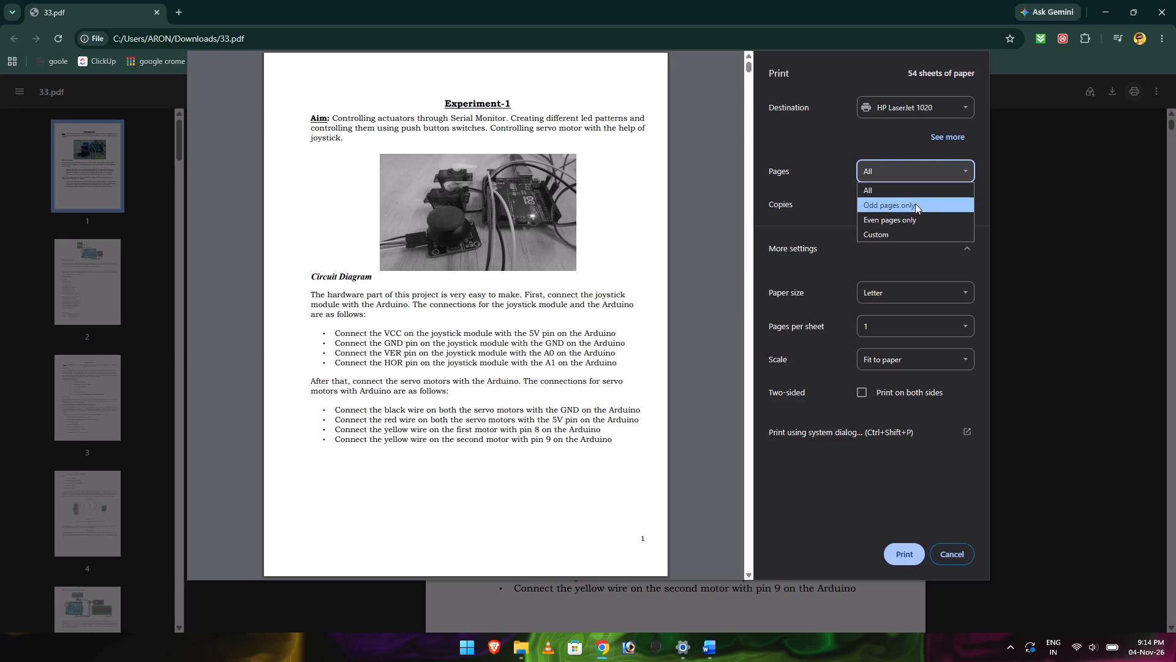
click(915, 204)
Examine the odd pages in the print preview from the first page to the last and return to the start.
scroll(563, 280, down, 2)
scroll(563, 280, up, 3)
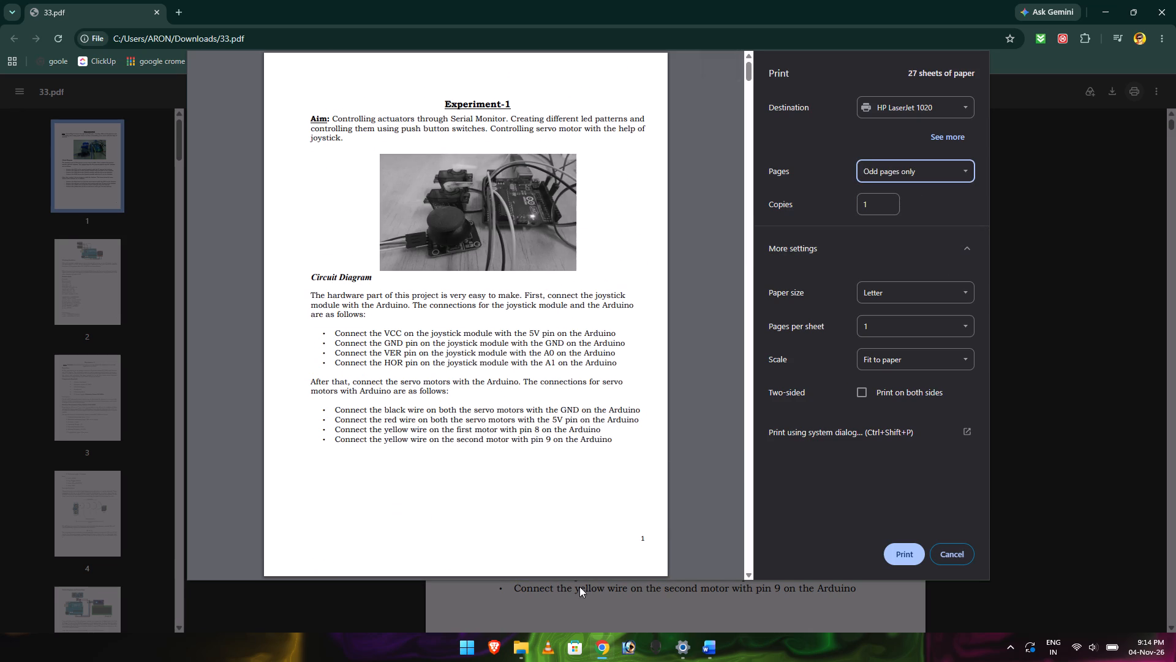
scroll(545, 345, down, 1)
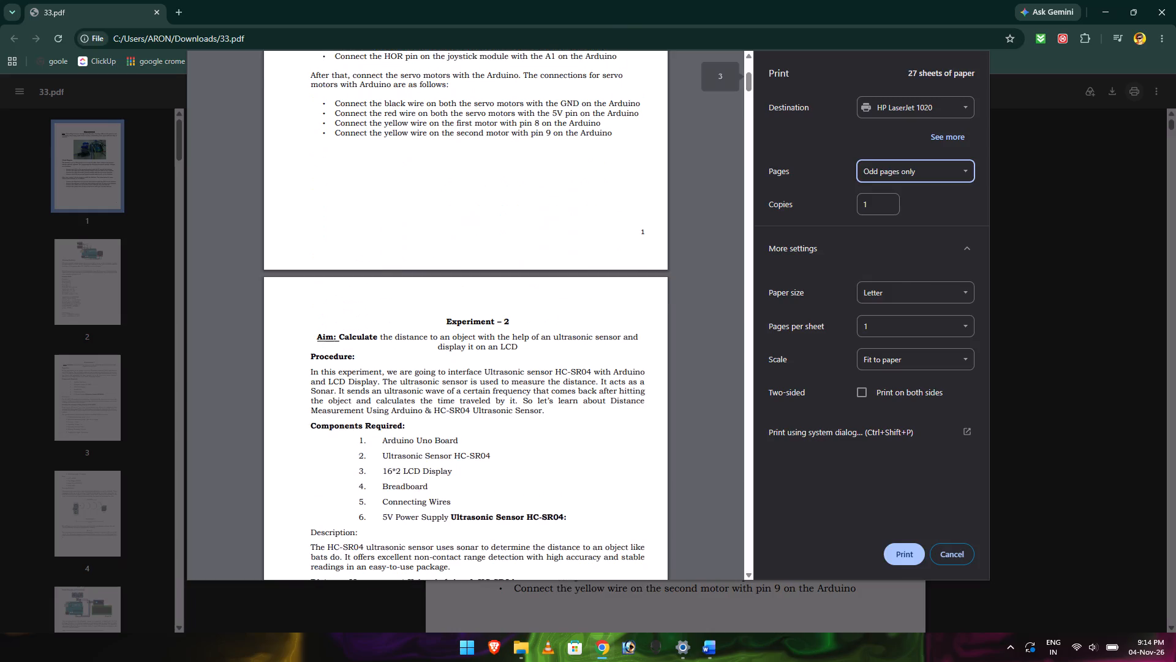
drag(747, 82, 734, 304)
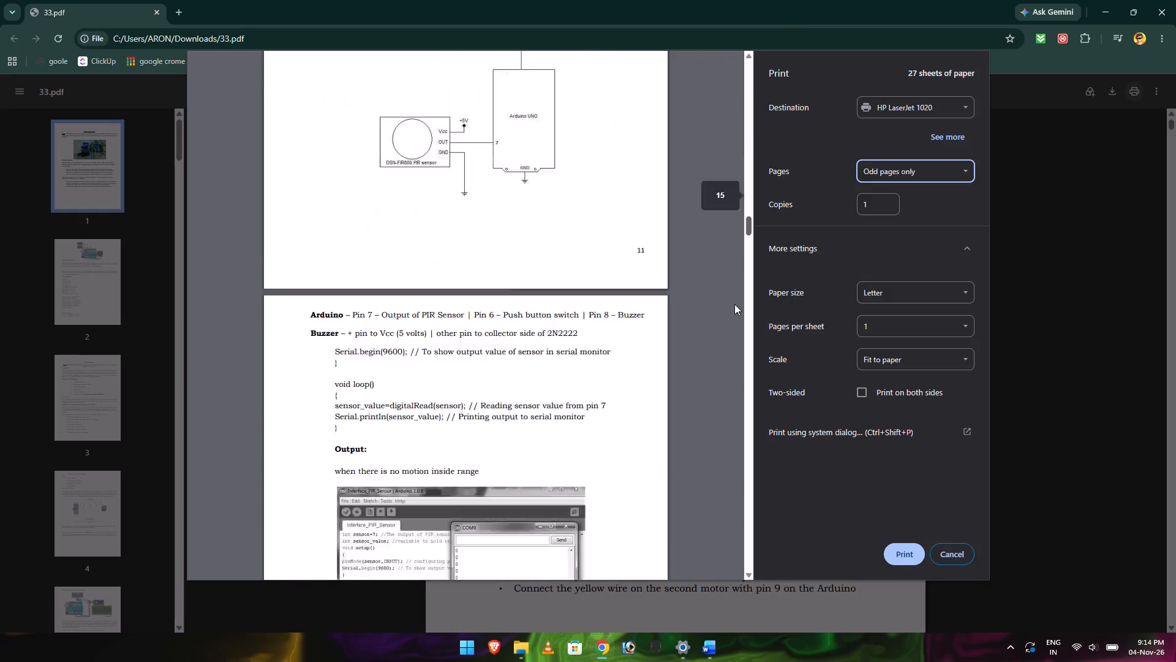
drag(734, 304, 741, 566)
scroll(654, 467, up, 2)
scroll(654, 467, down, 2)
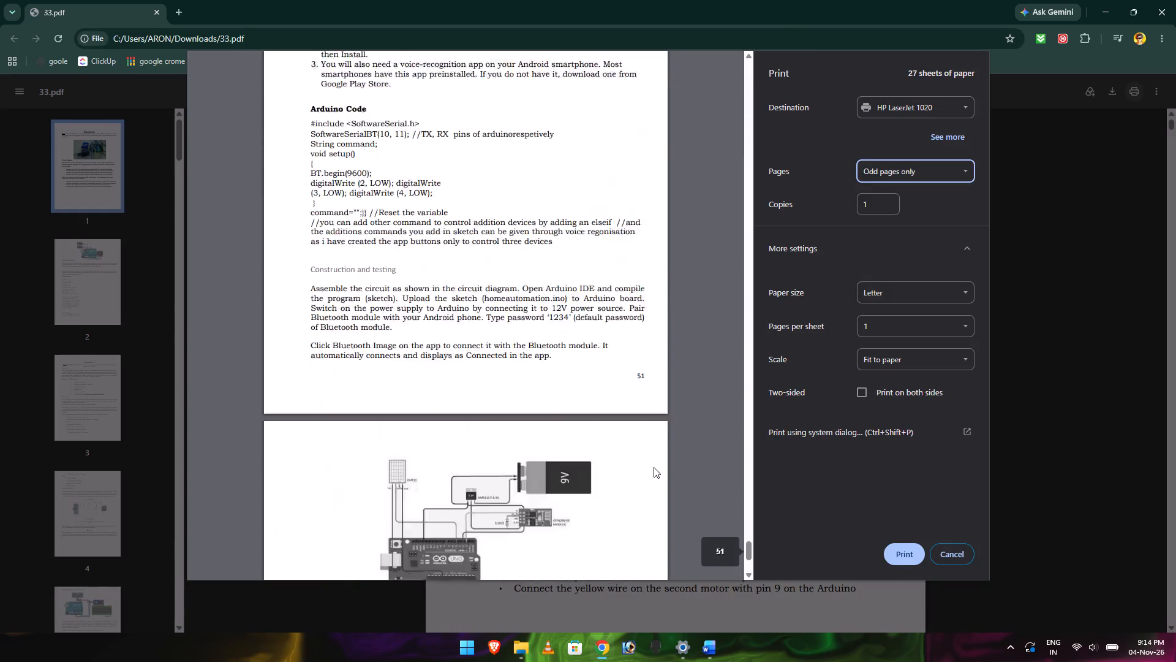
scroll(654, 467, down, 1)
scroll(654, 467, up, 3)
scroll(723, 511, down, 7)
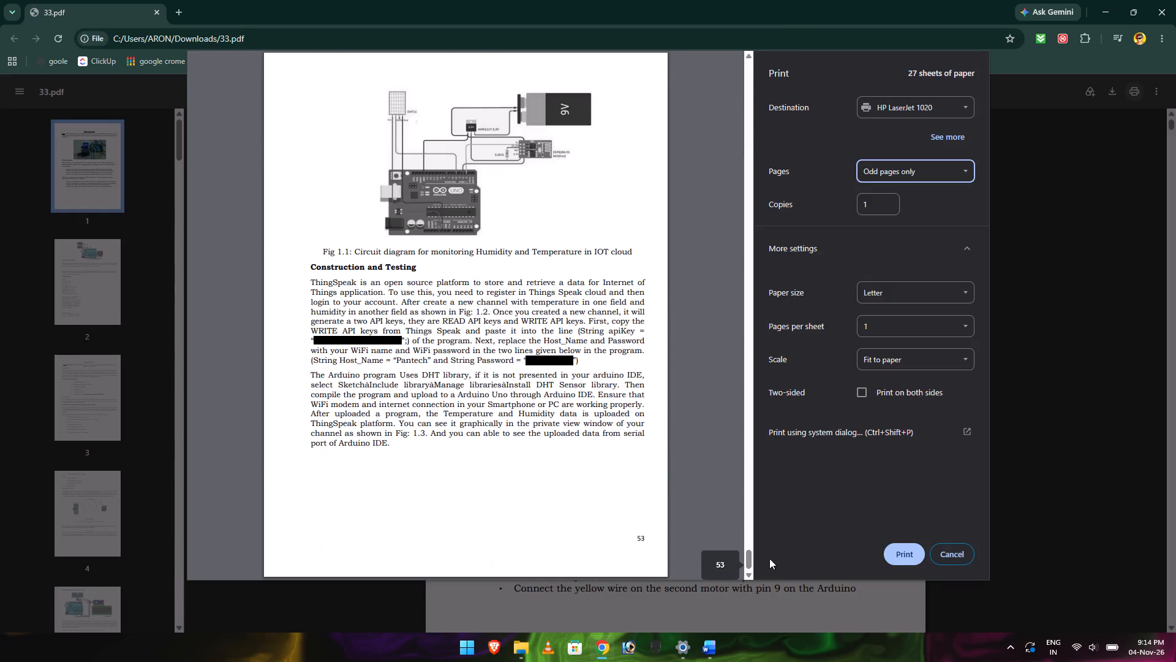
drag(747, 558, 819, 48)
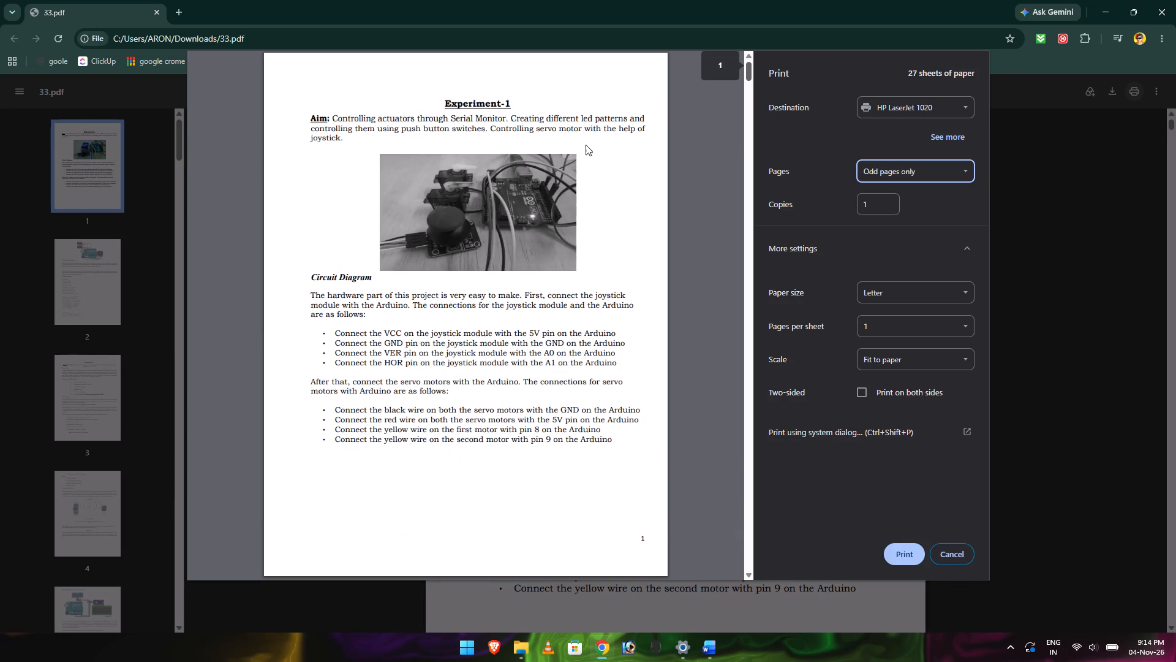
scroll(540, 188, up, 4)
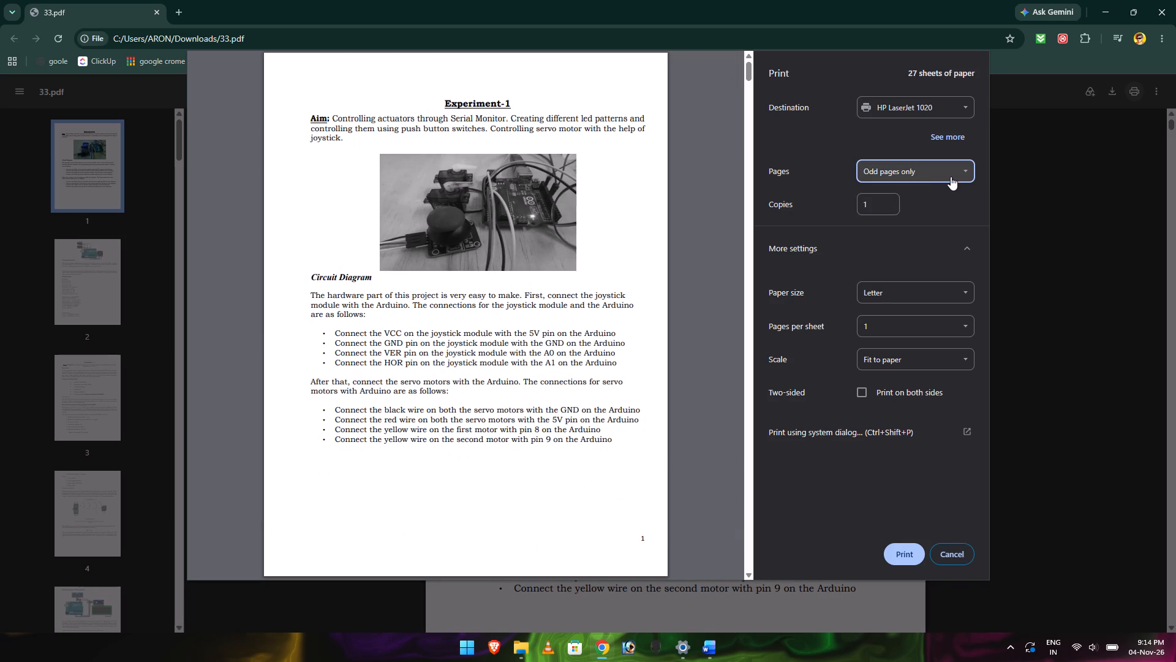
Select Odd pages only again and check the first pages in the print preview.
click(951, 177)
click(888, 207)
scroll(608, 240, down, 2)
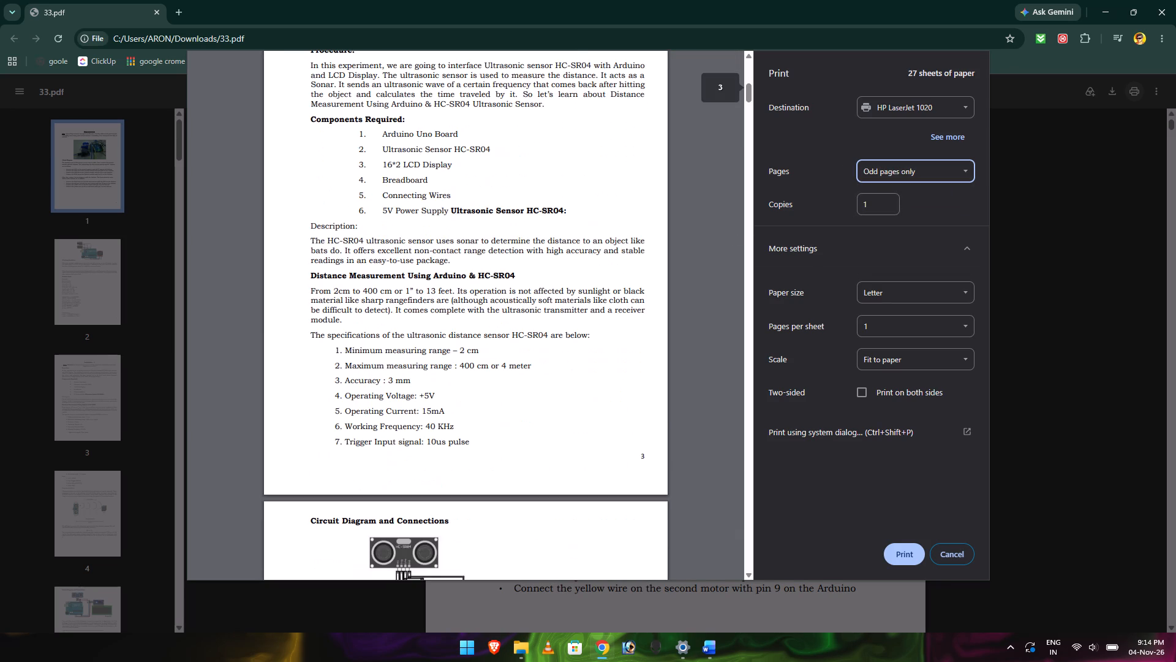
scroll(608, 240, up, 2)
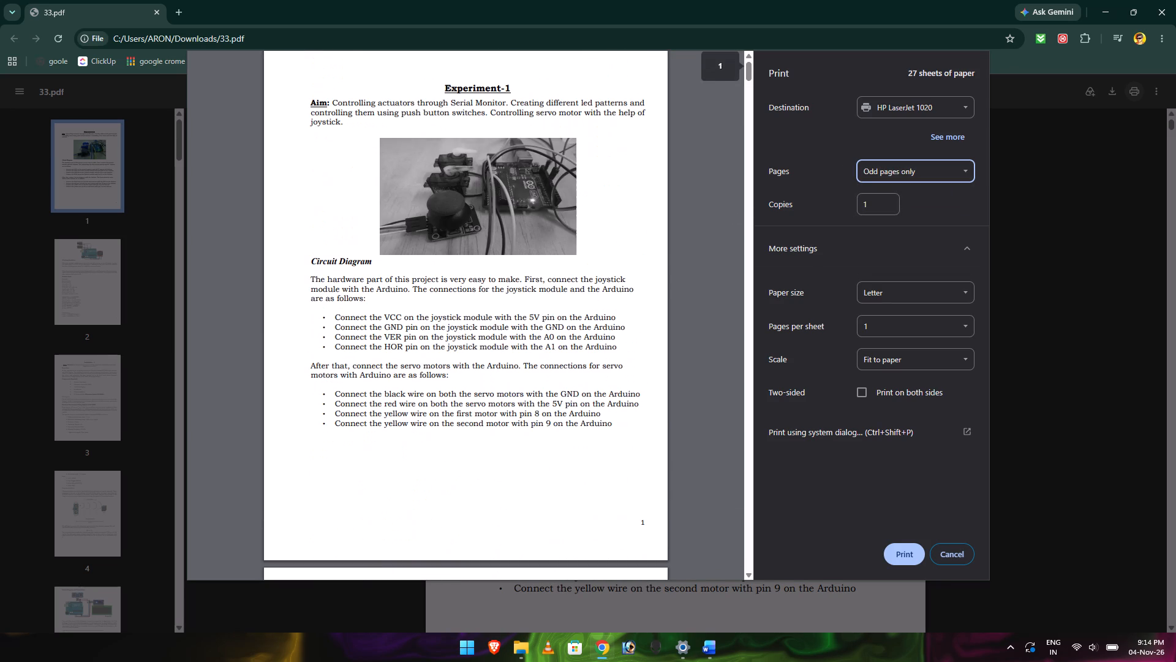
scroll(608, 240, up, 3)
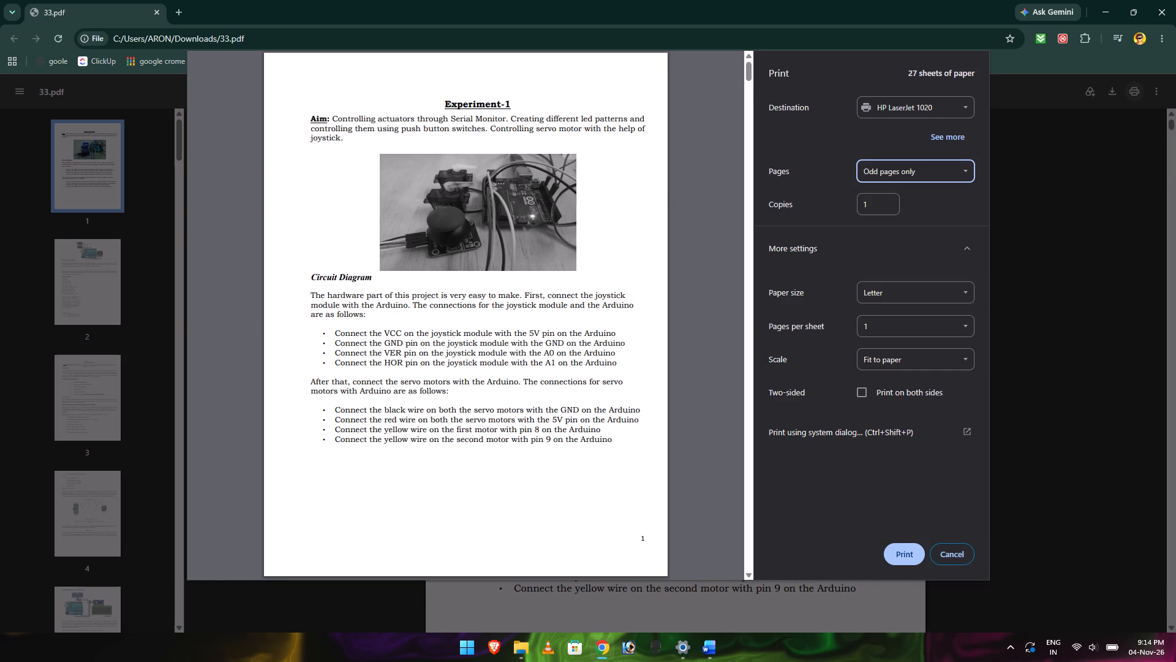
Examine the odd pages of 33.pdf in the print preview through page 53 and back toward the beginning.
scroll(624, 354, down, 8)
scroll(624, 319, up, 2)
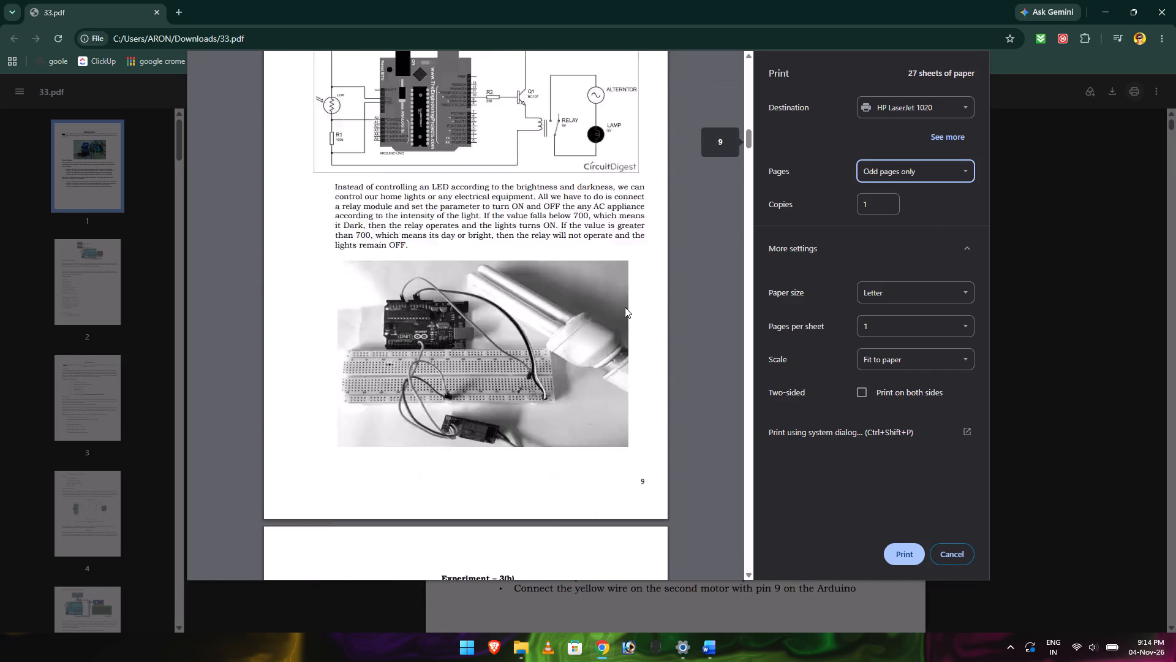
scroll(625, 307, up, 8)
scroll(630, 299, down, 2)
scroll(630, 299, up, 1)
scroll(630, 299, down, 1)
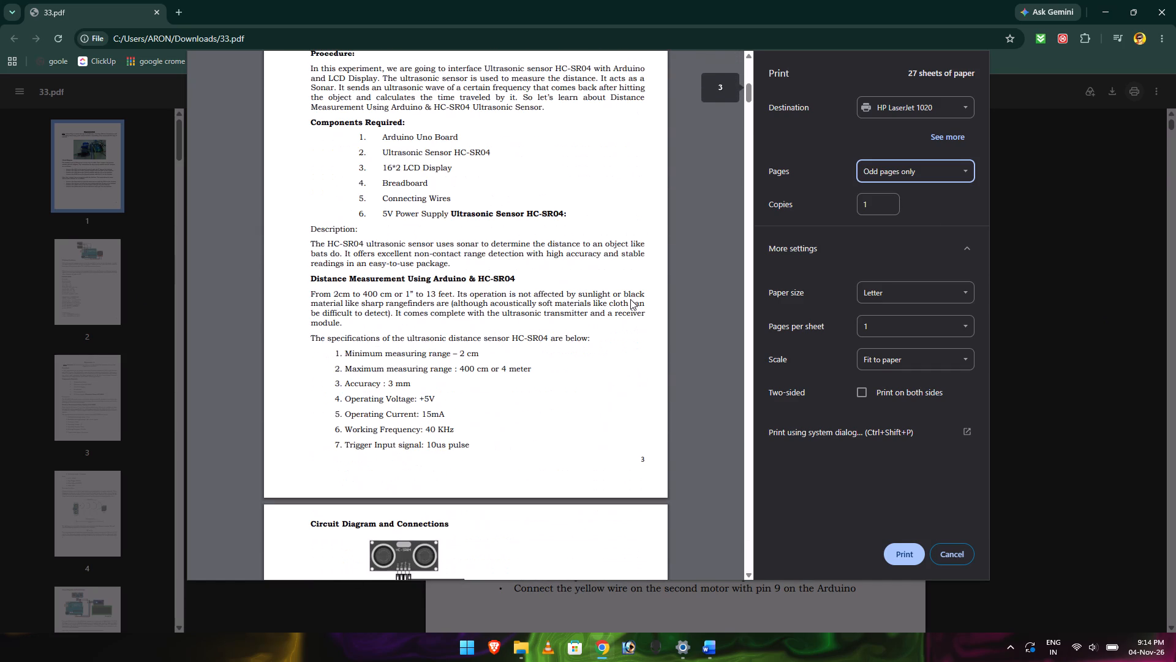
scroll(630, 299, down, 1)
scroll(630, 299, up, 2)
scroll(630, 299, down, 3)
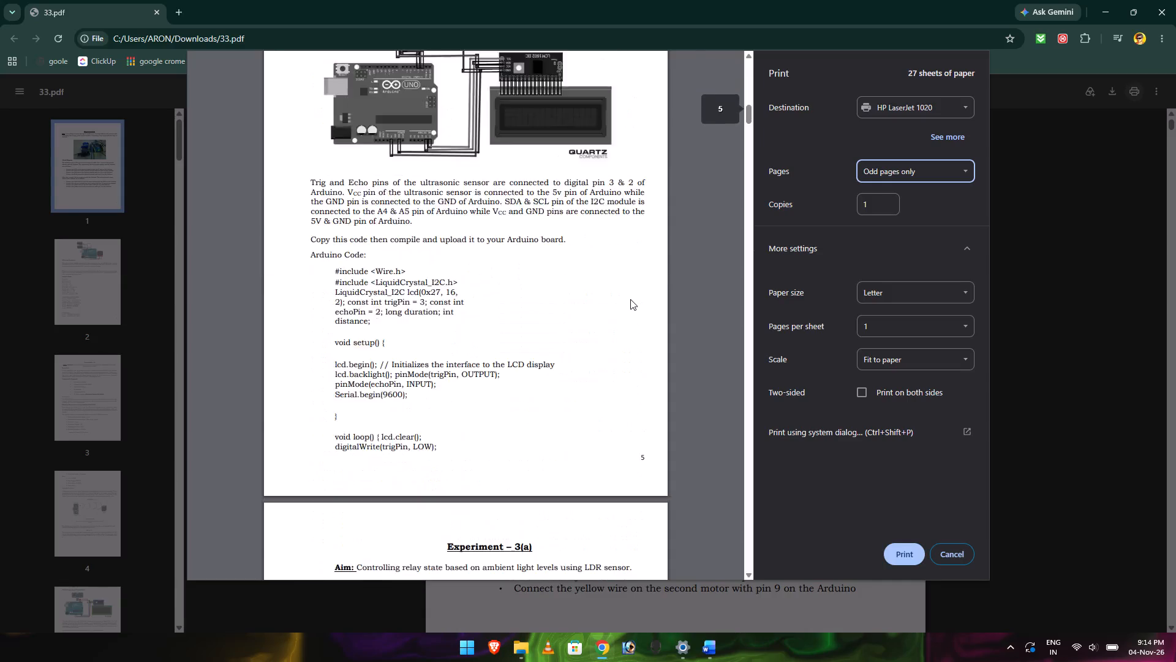
scroll(630, 299, down, 20)
scroll(630, 299, down, 7)
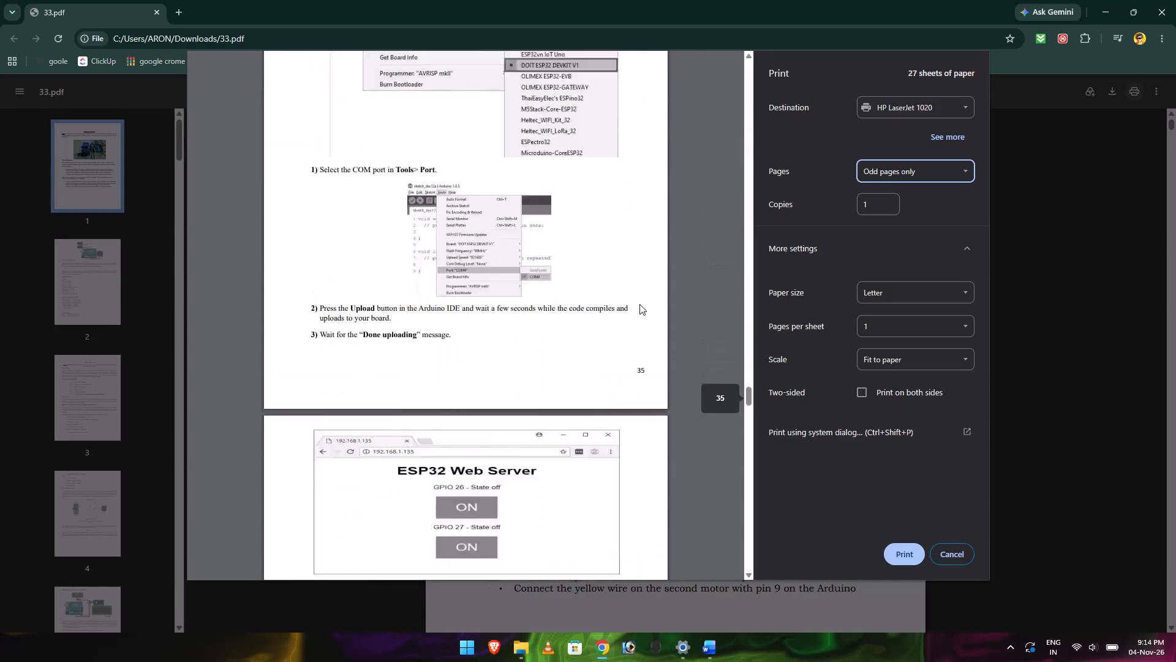
scroll(639, 304, down, 18)
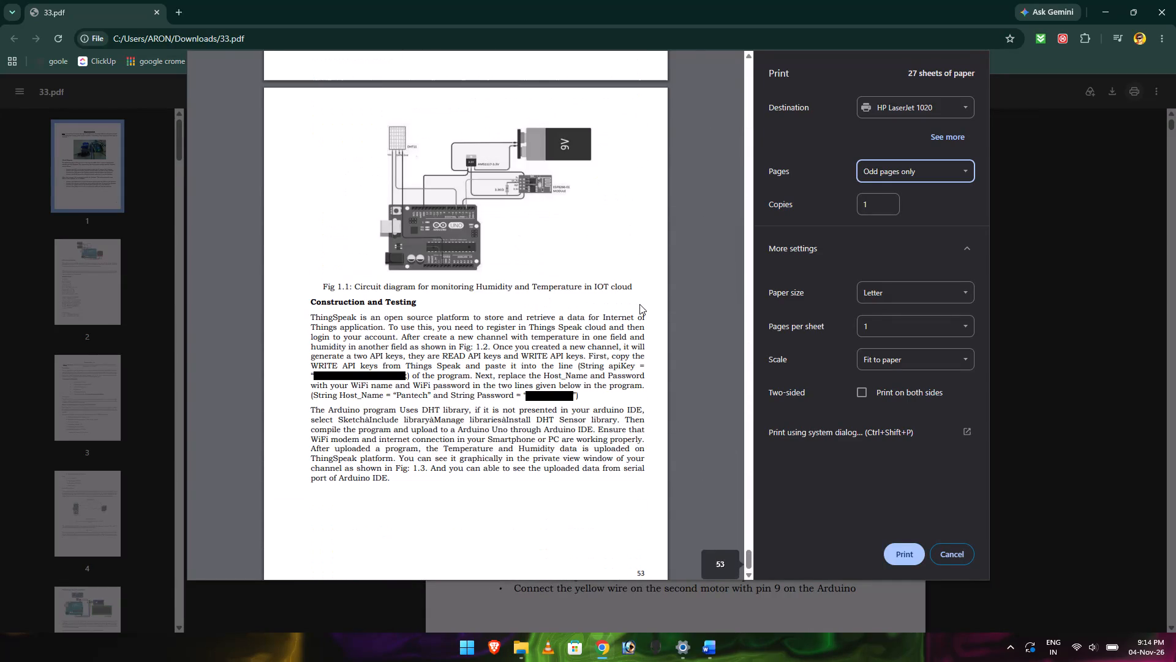
scroll(639, 304, up, 2)
scroll(639, 304, down, 2)
scroll(639, 304, up, 2)
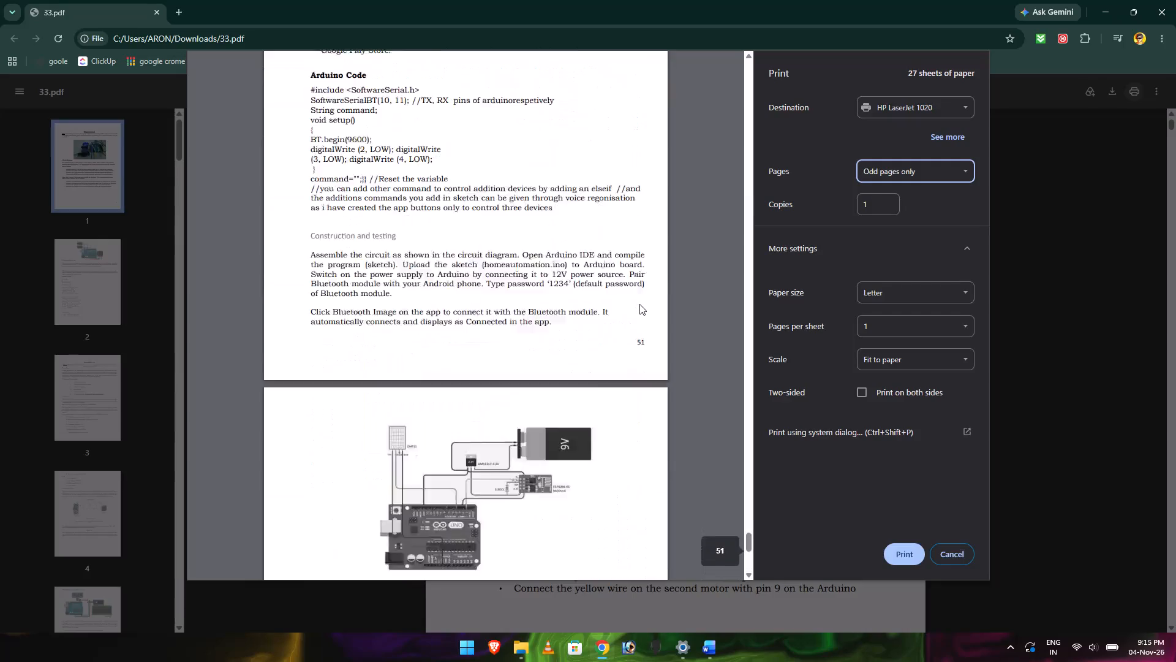
scroll(639, 304, down, 1)
scroll(671, 312, up, 6)
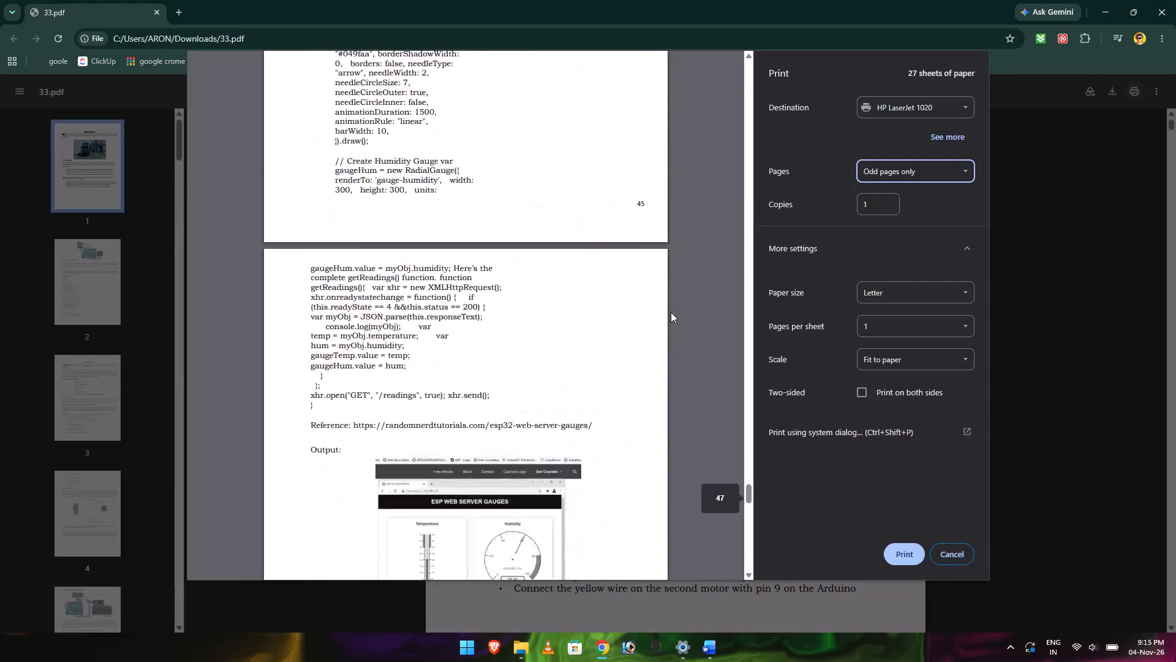
scroll(671, 312, up, 9)
scroll(671, 312, down, 1)
scroll(671, 311, up, 12)
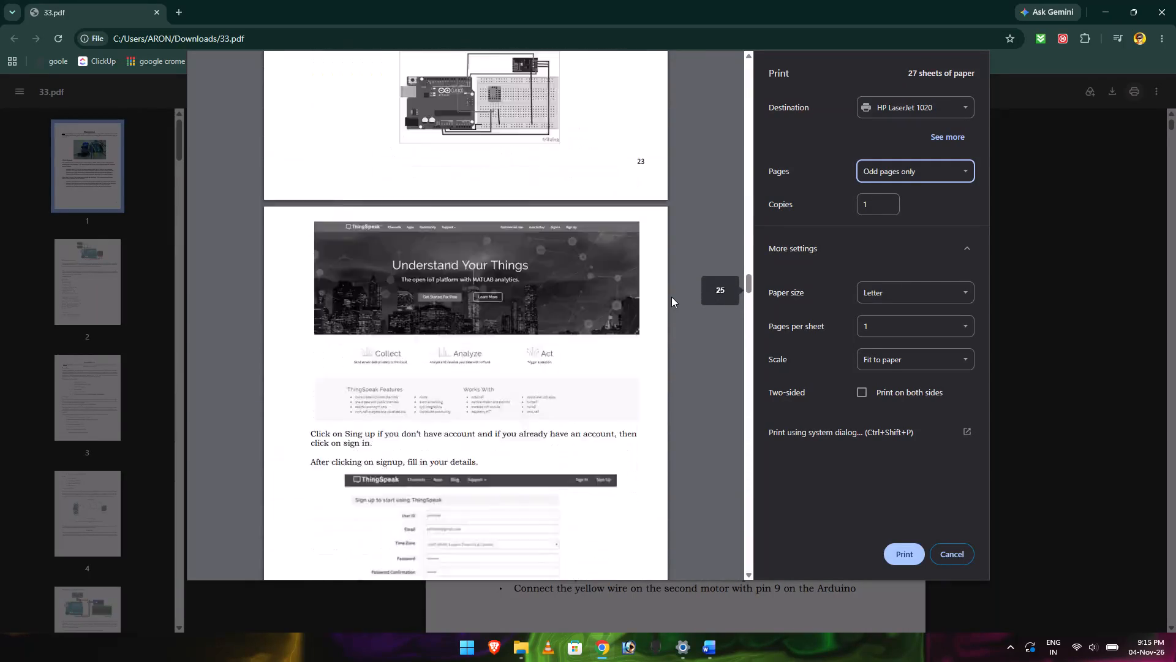
scroll(671, 297, up, 20)
scroll(671, 297, up, 4)
Check the odd pages in the print preview once more, going page by page from the early experiments to page 53.
scroll(571, 287, down, 3)
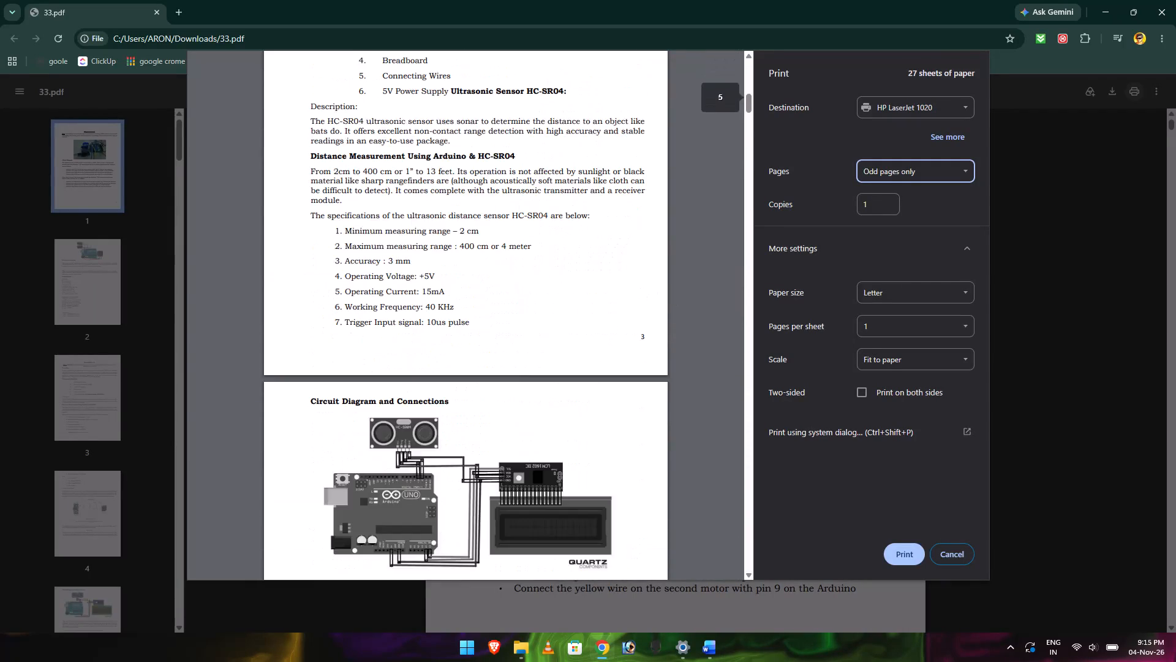
scroll(571, 287, down, 9)
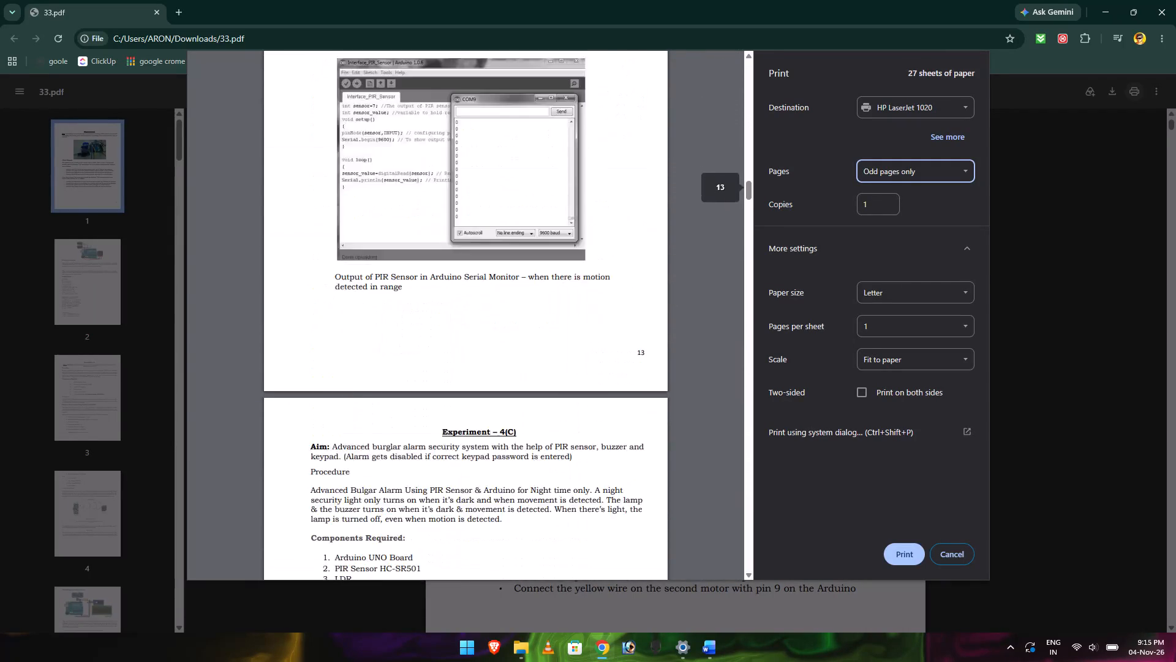
scroll(571, 287, down, 5)
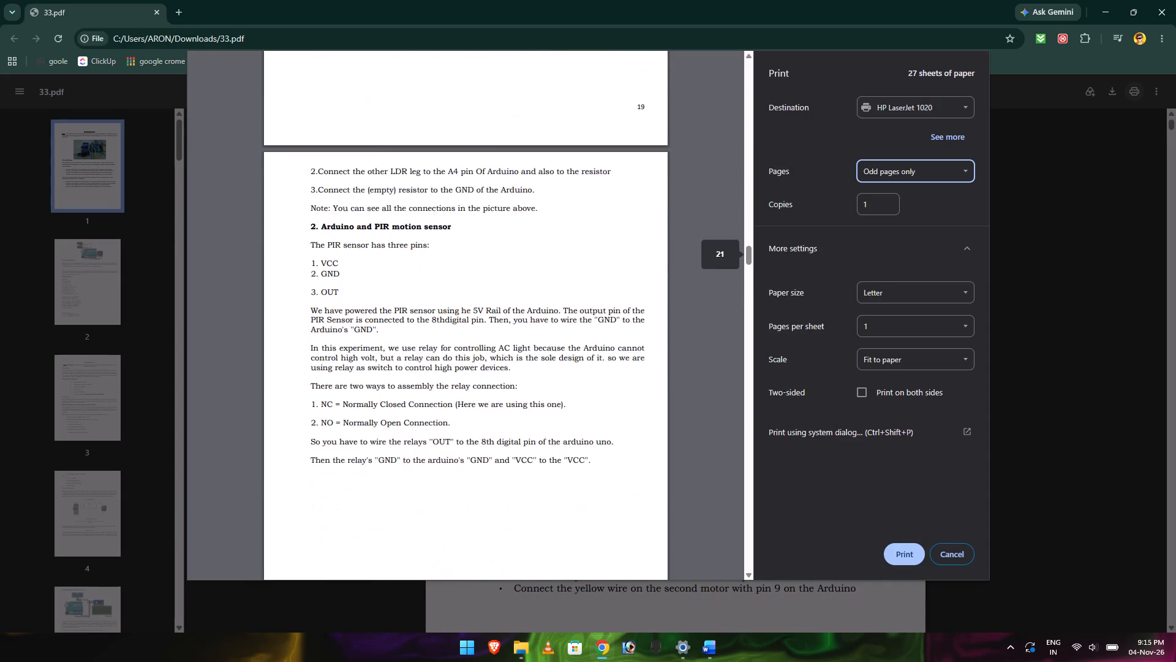
scroll(571, 287, down, 7)
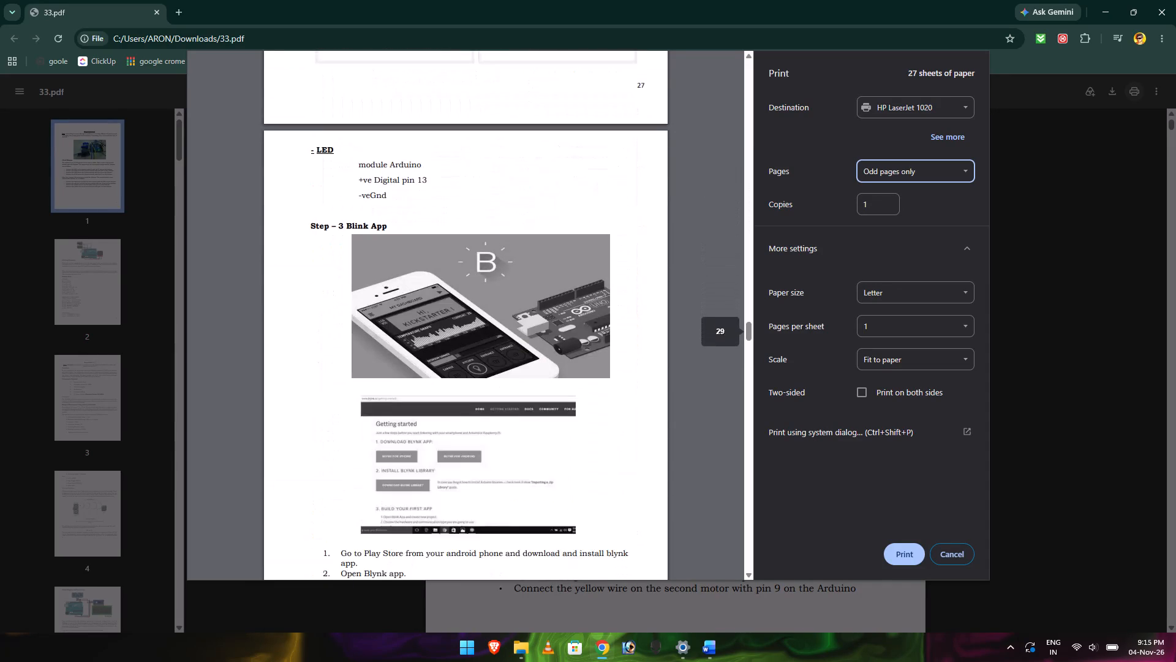
scroll(571, 287, down, 5)
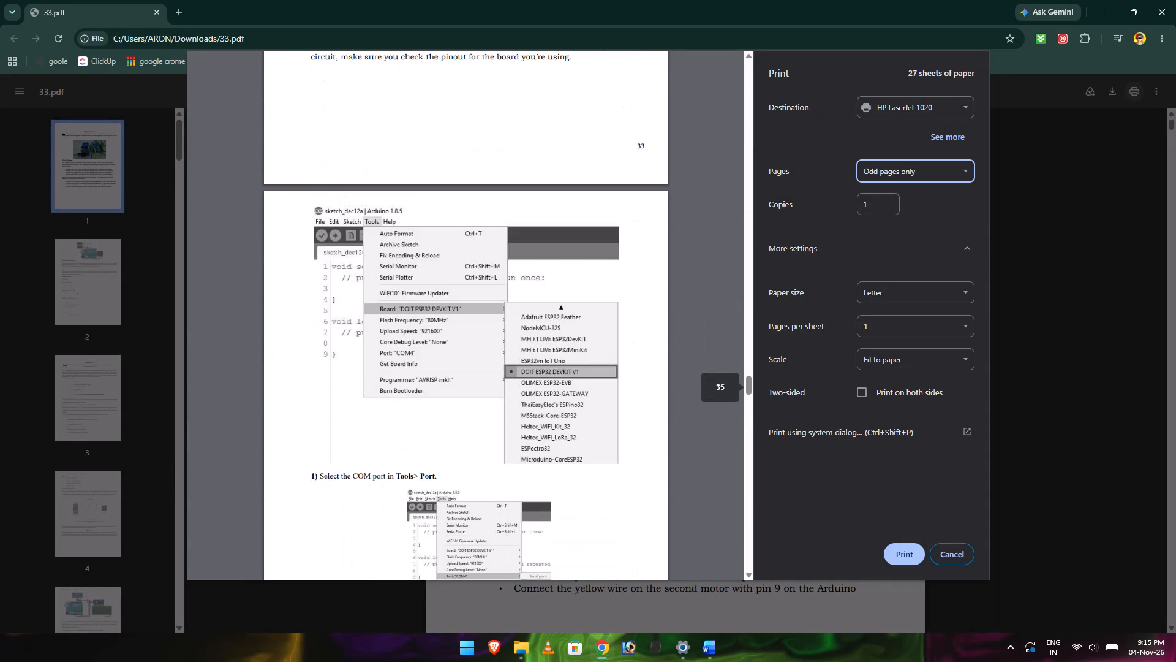
scroll(571, 287, down, 5)
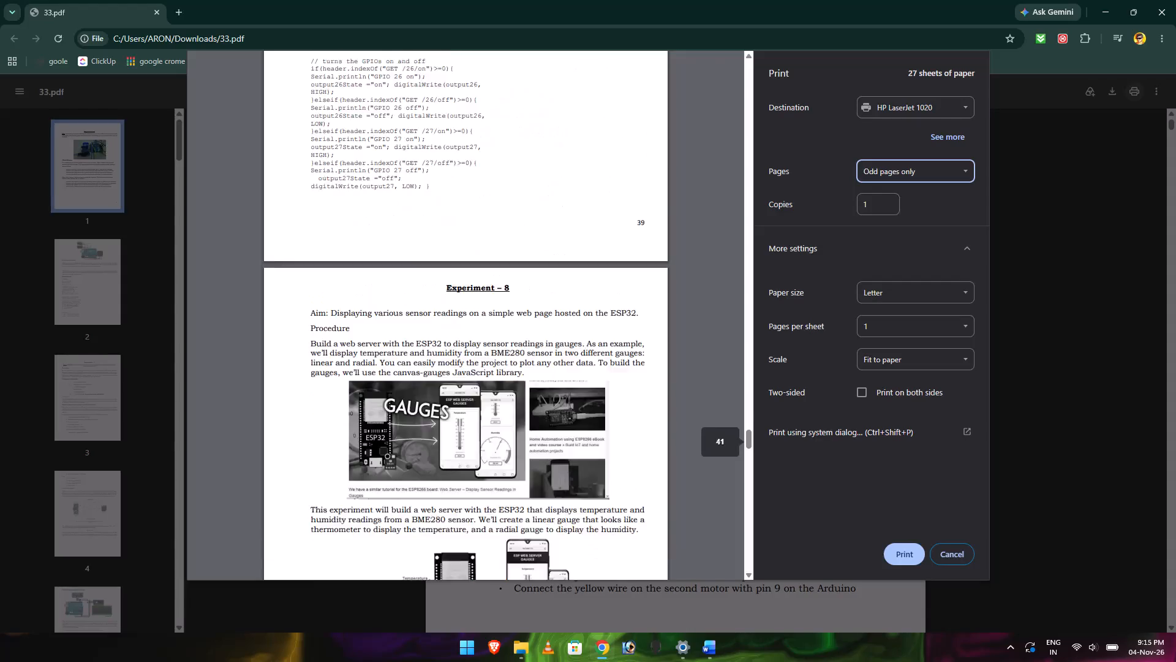
scroll(571, 287, down, 6)
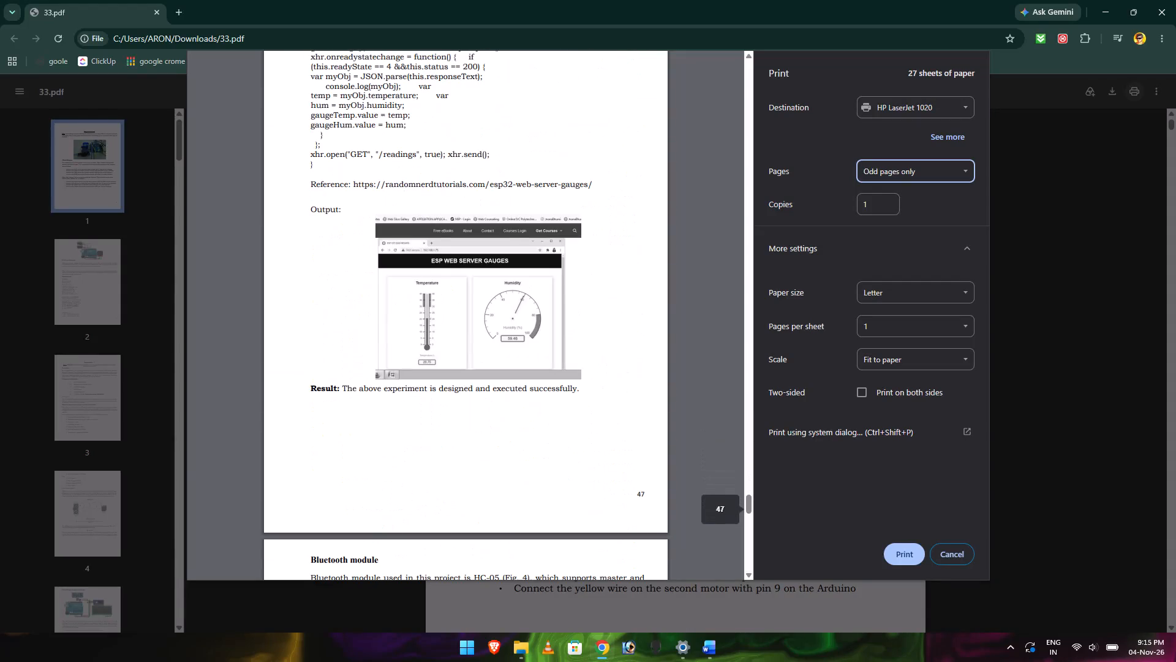
scroll(571, 287, down, 5)
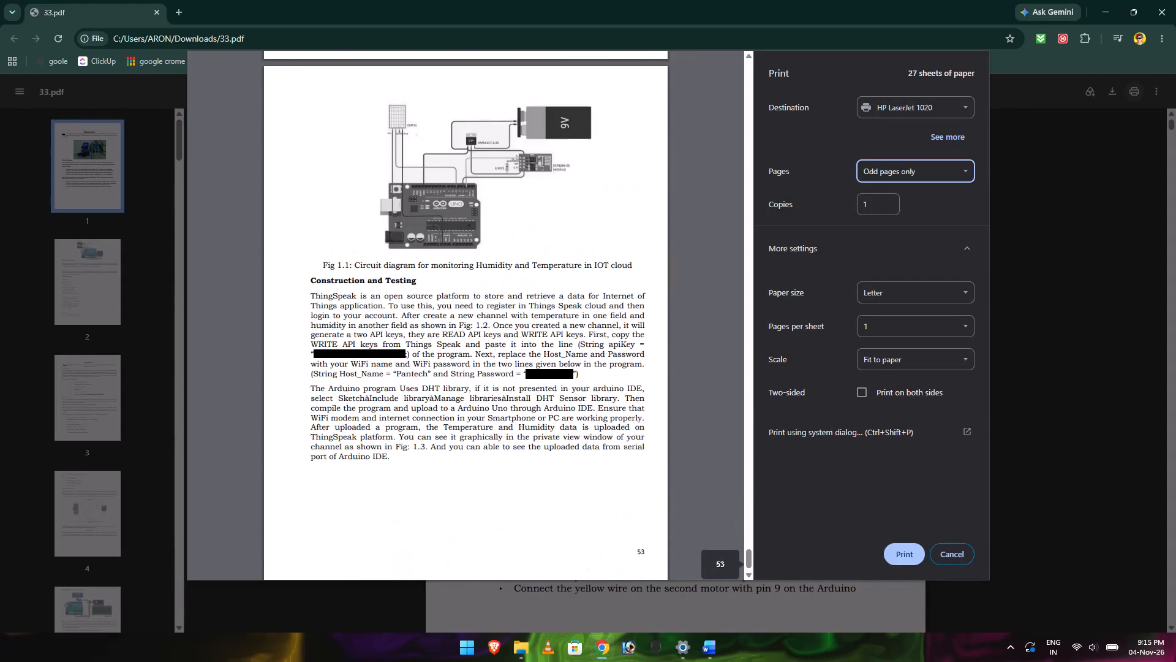
scroll(571, 287, down, 2)
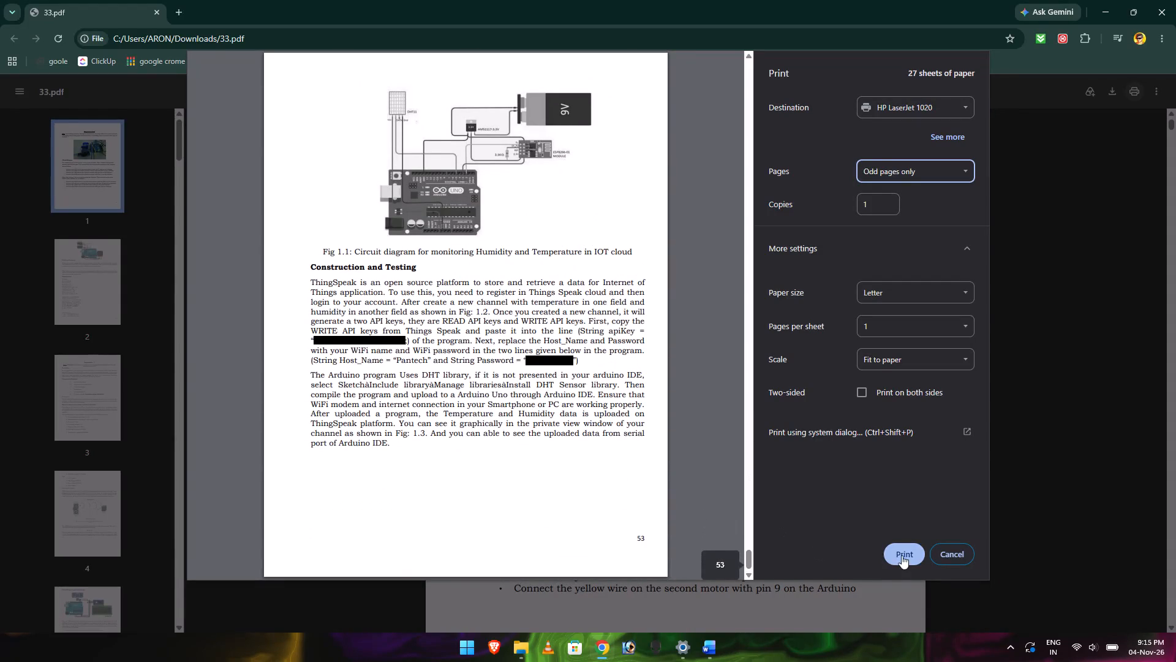
Print one copy of the odd pages of 33.pdf on the HP LaserJet 1020.
scroll(272, 236, up, 20)
scroll(272, 236, up, 7)
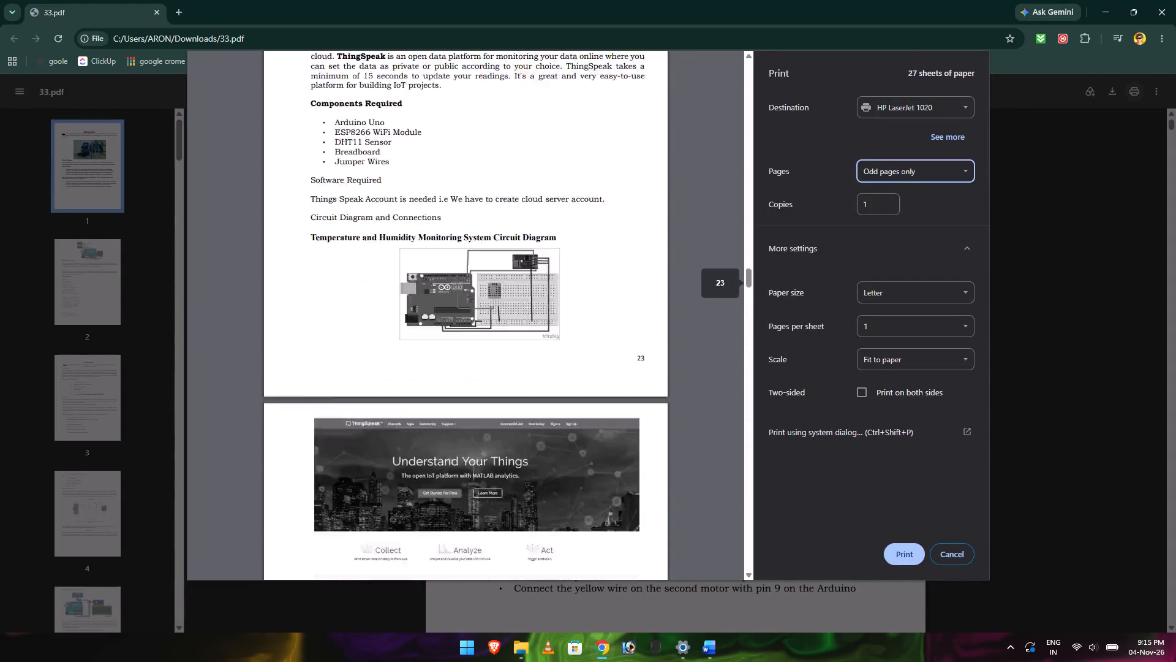
scroll(448, 279, up, 20)
scroll(448, 279, up, 4)
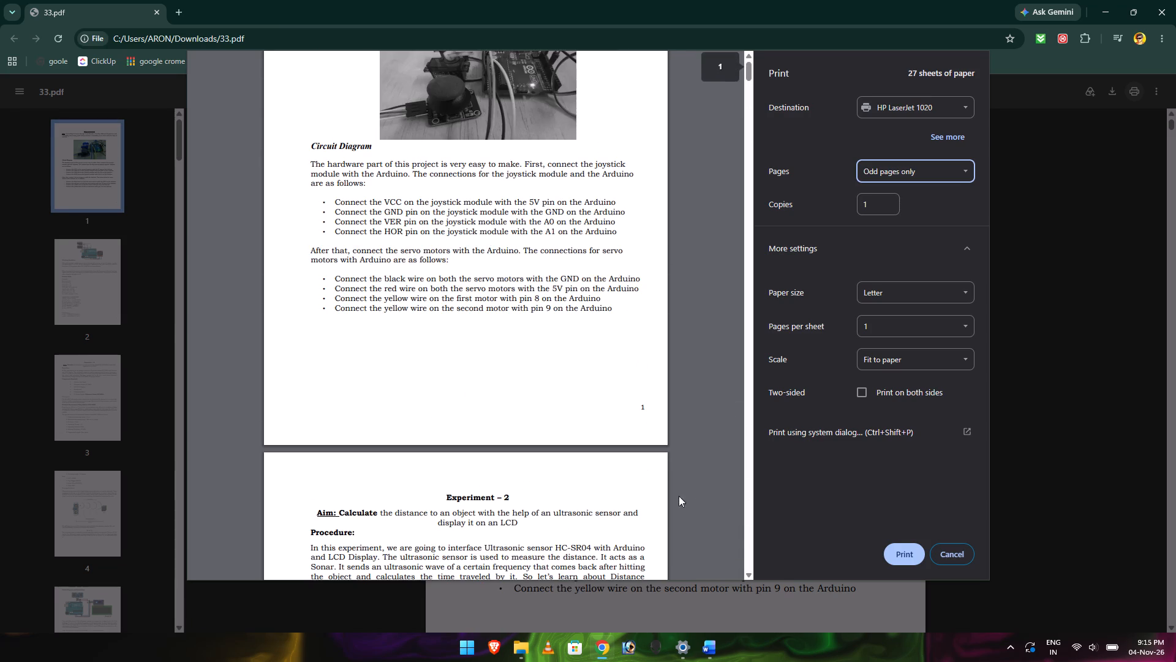
click(911, 549)
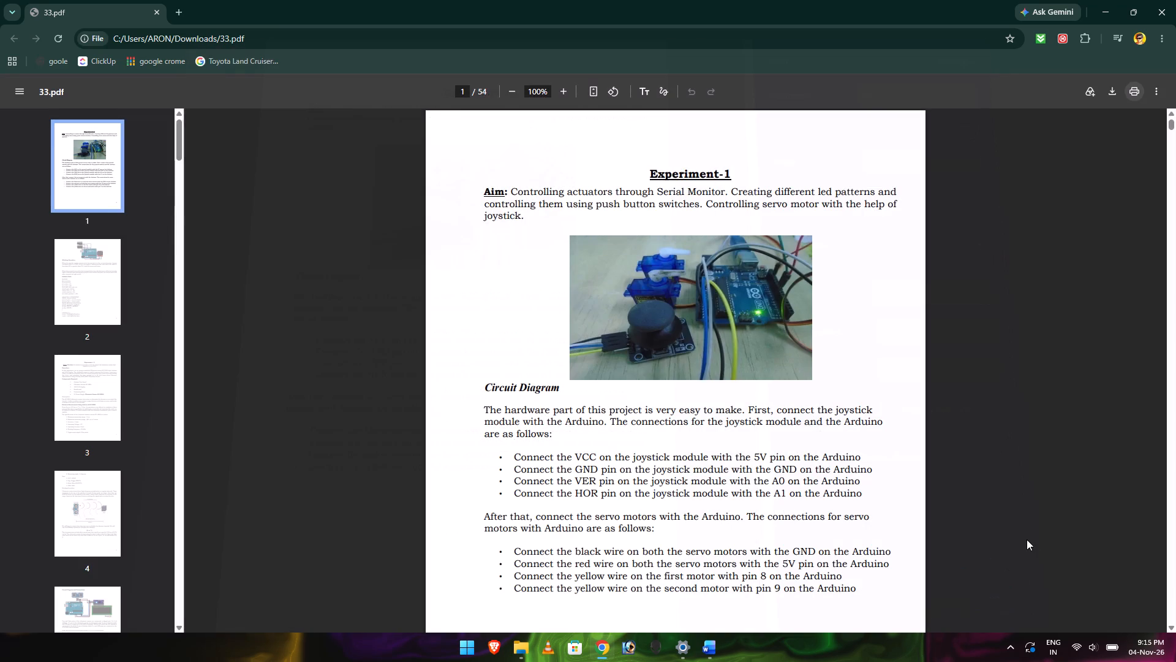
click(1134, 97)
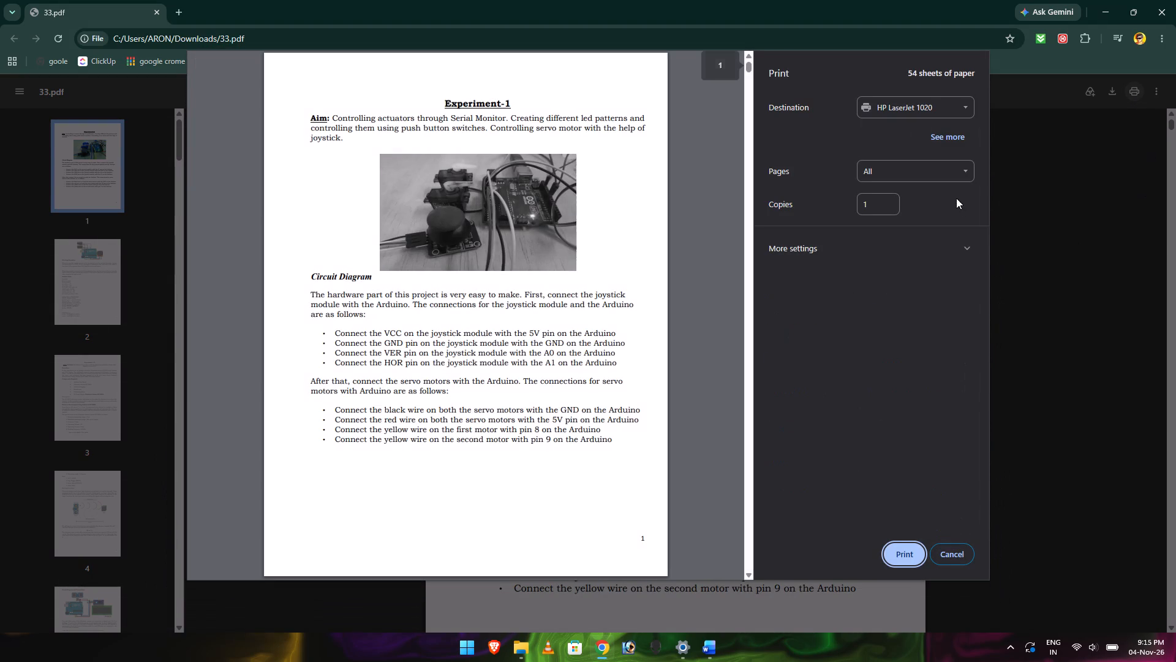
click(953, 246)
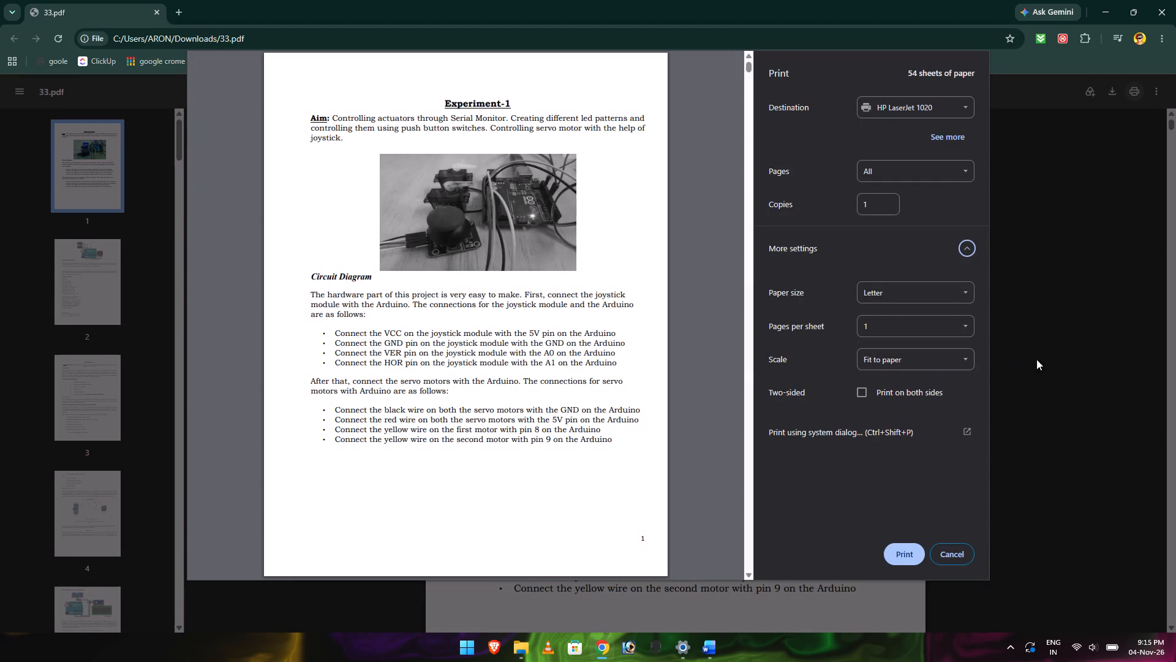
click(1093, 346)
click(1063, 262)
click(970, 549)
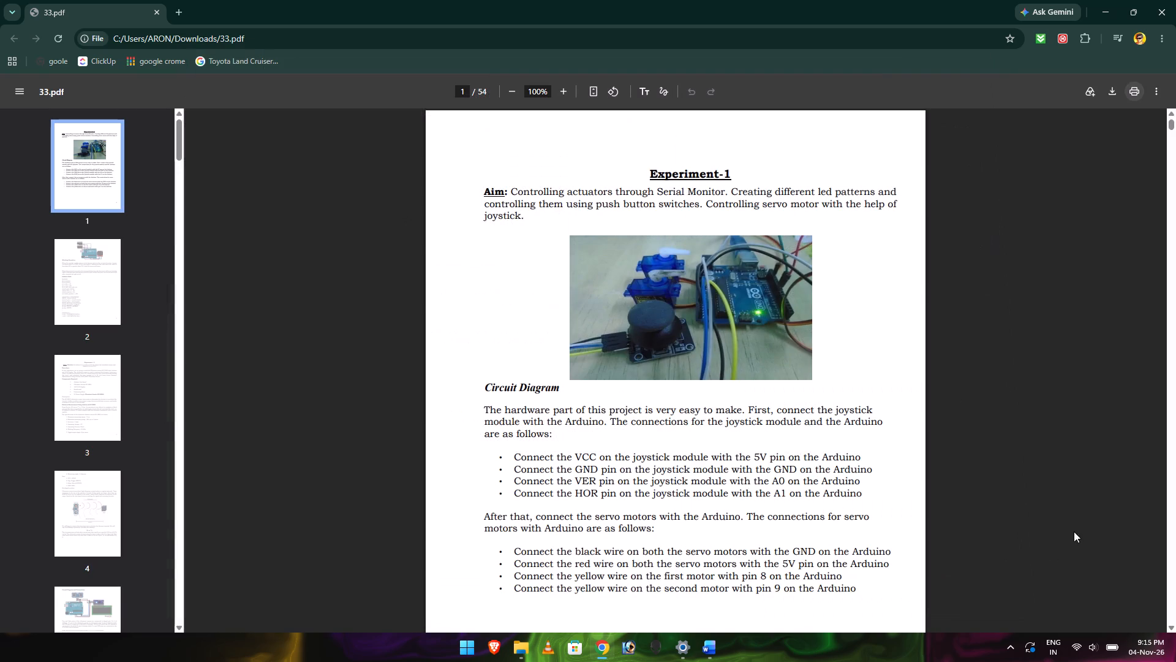
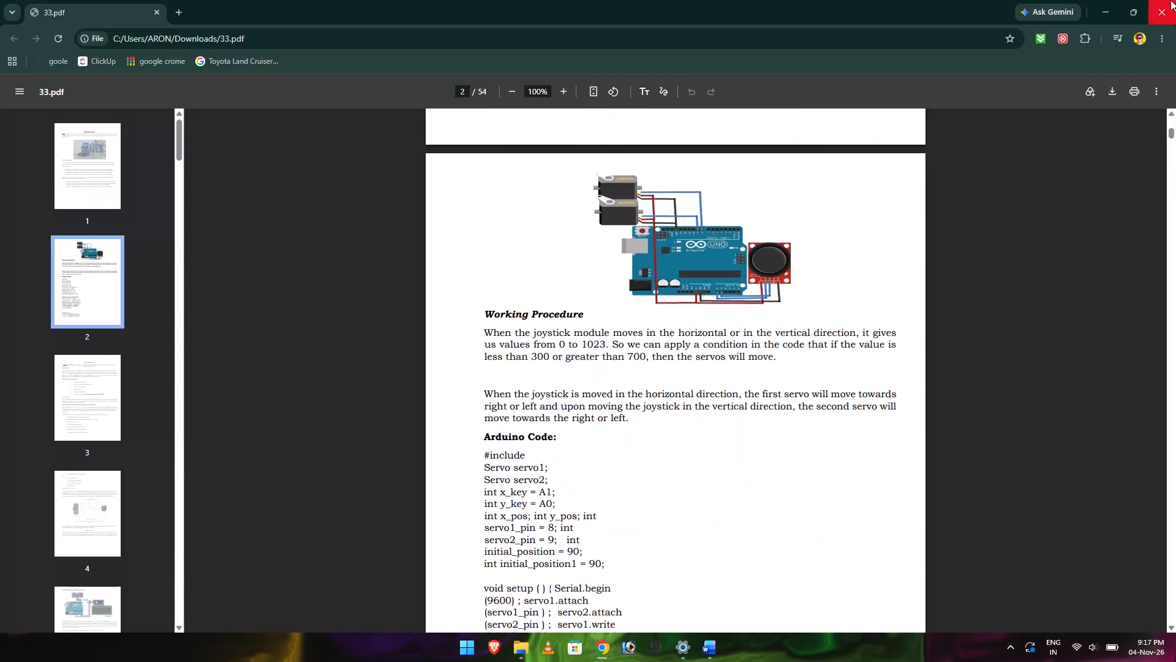
scroll(786, 257, down, 10)
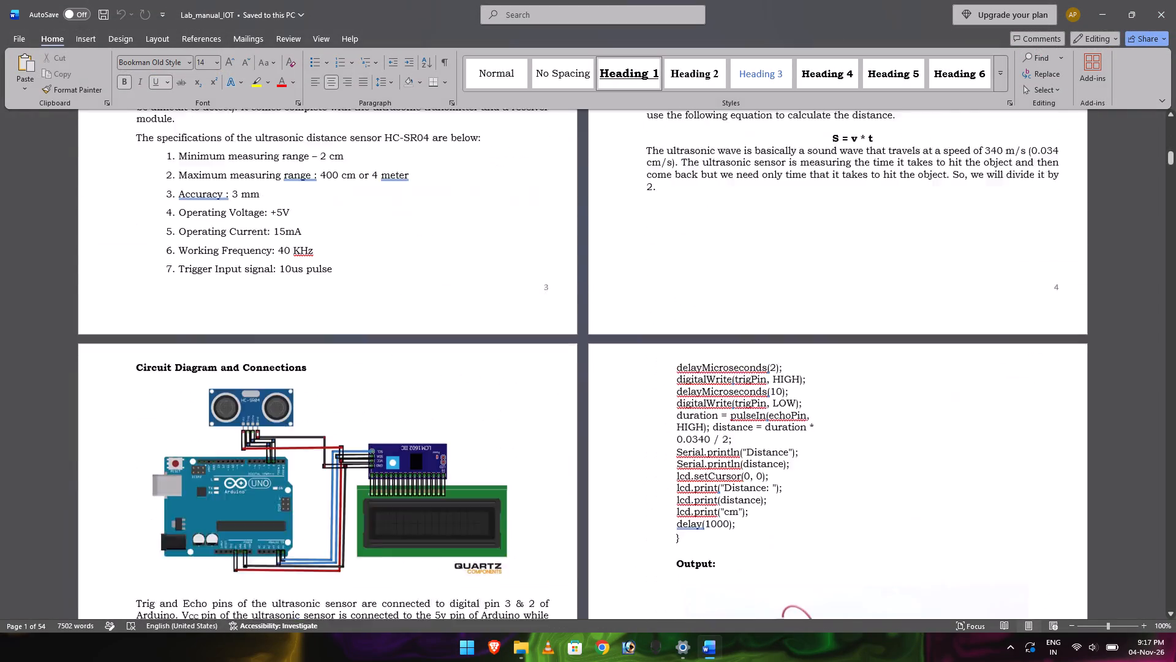
scroll(793, 311, down, 3)
drag(1170, 184, 1150, 523)
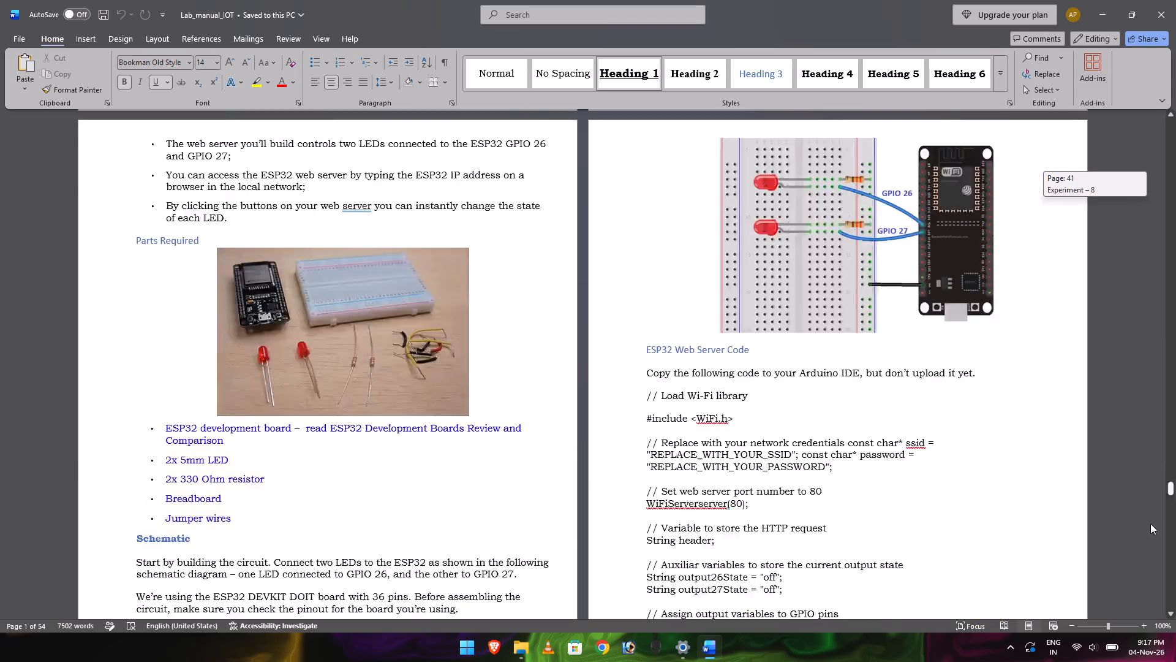
drag(1150, 523, 1133, 624)
scroll(935, 445, up, 3)
scroll(935, 444, down, 3)
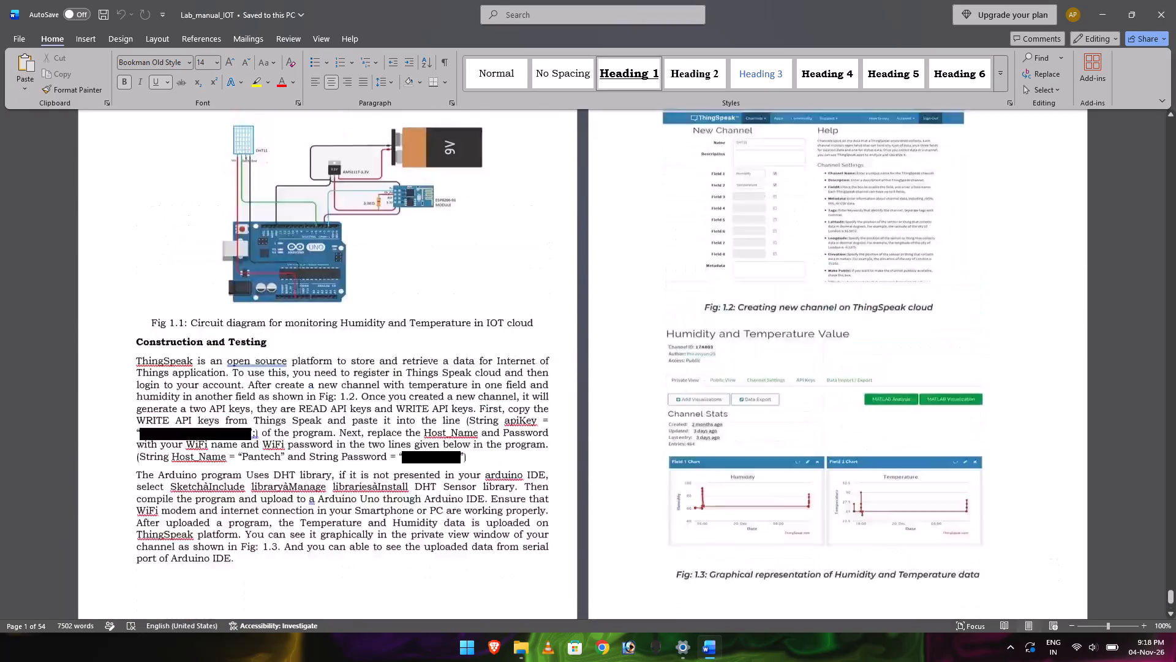
scroll(629, 416, up, 5)
scroll(629, 416, down, 2)
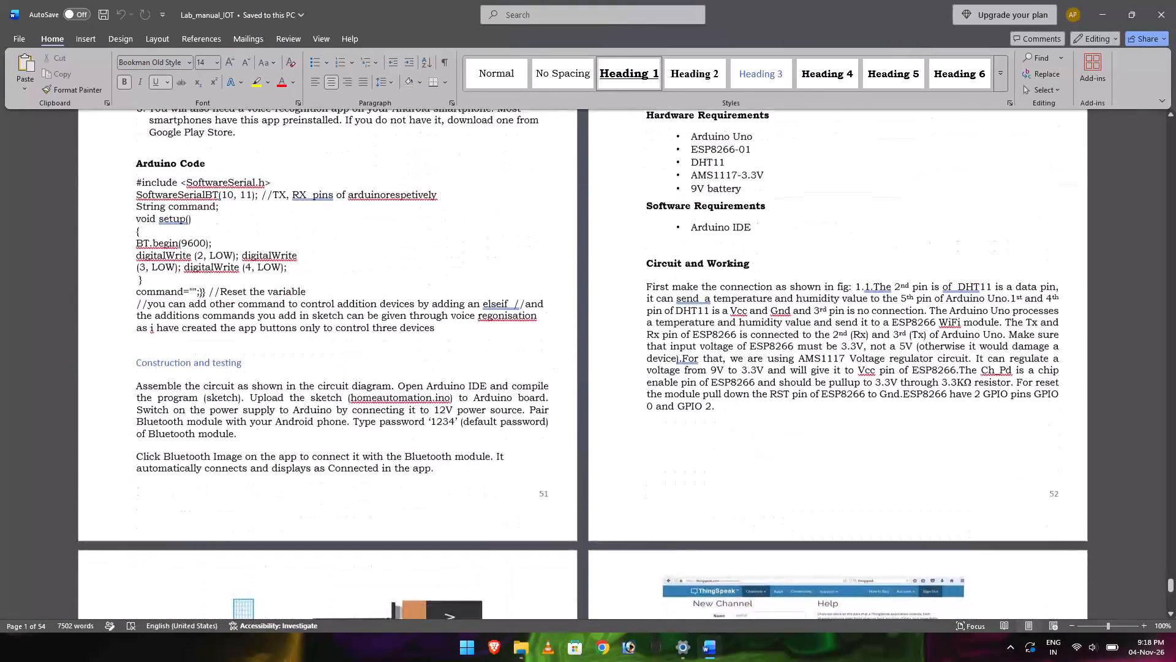
scroll(1045, 254, up, 12)
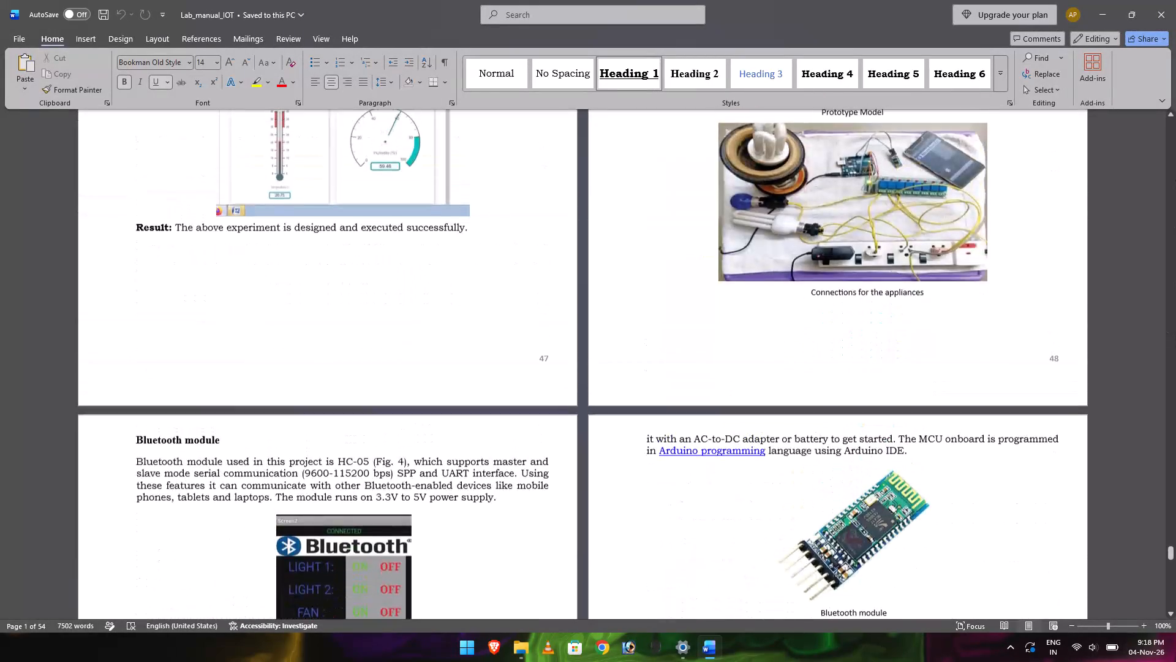
Return to the start of the document and examine pages 1 to 10, covering Experiment-1 through Experiment – 3(a).
drag(1174, 549, 1164, 134)
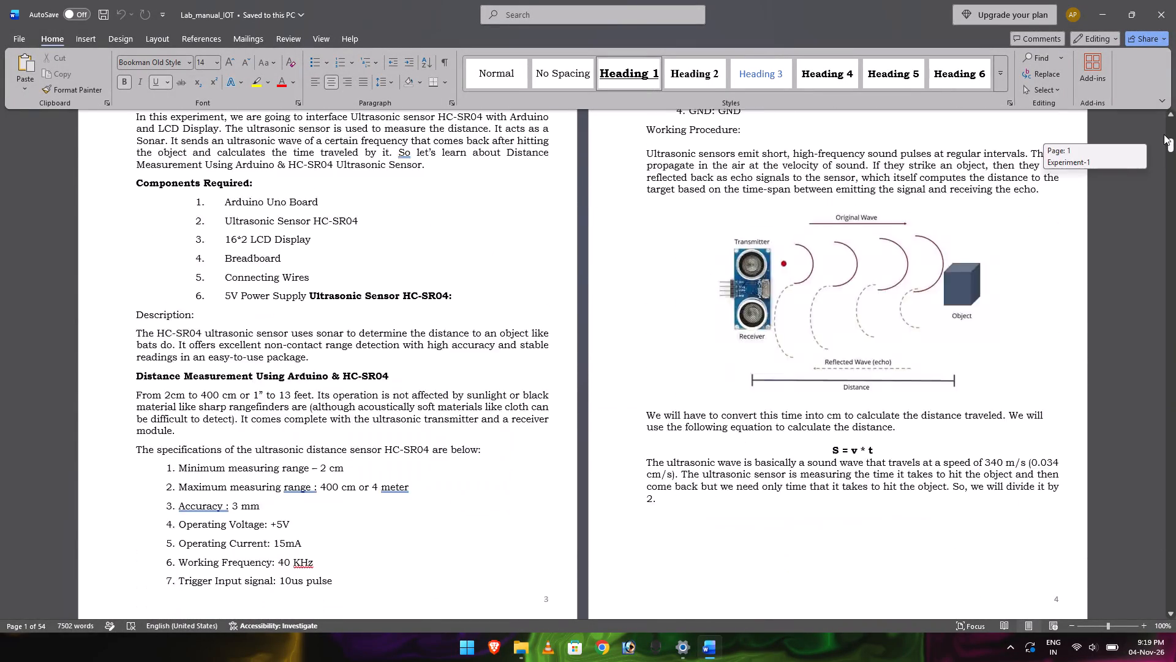
drag(1164, 134, 1164, 114)
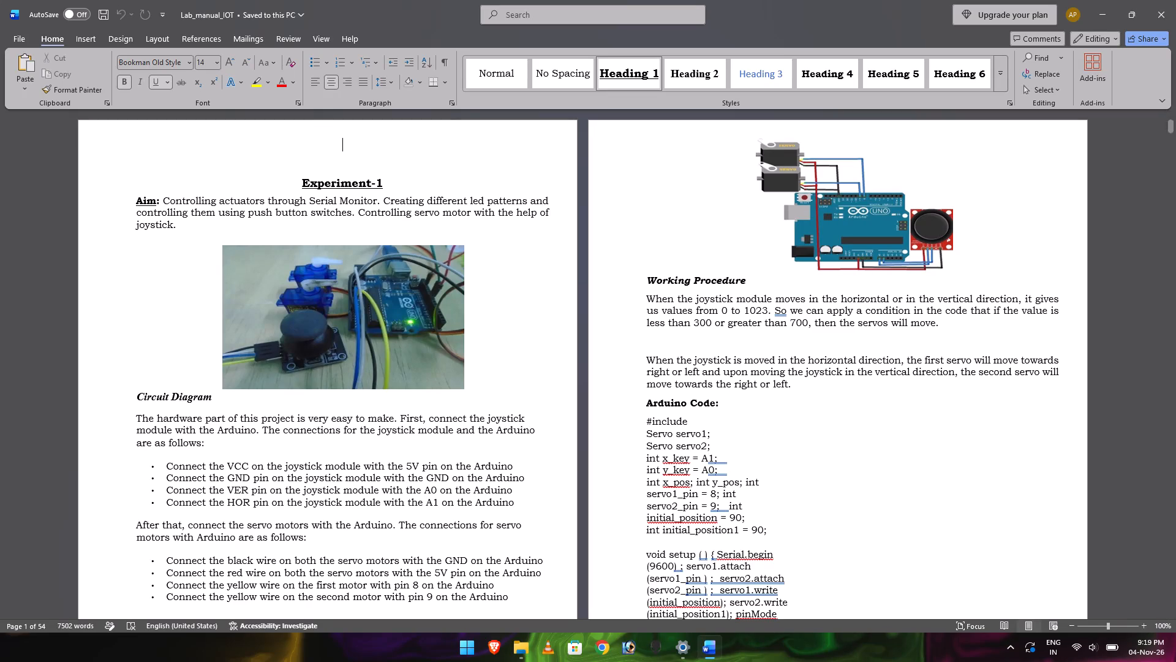
scroll(959, 226, up, 1)
scroll(959, 226, down, 3)
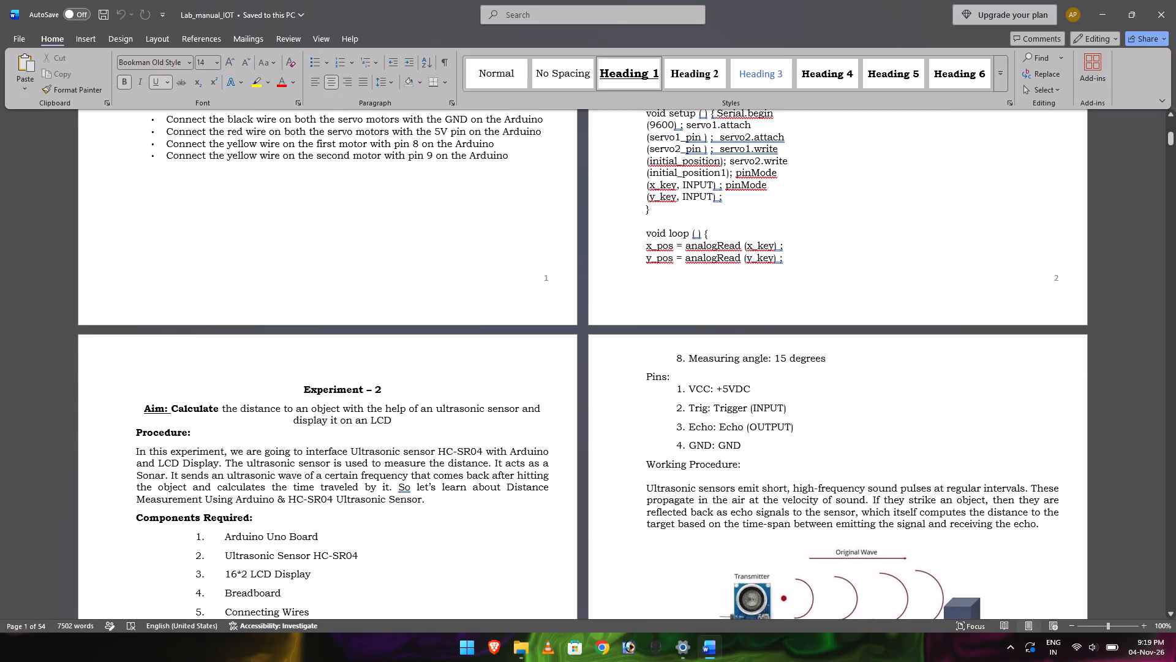
scroll(957, 241, down, 2)
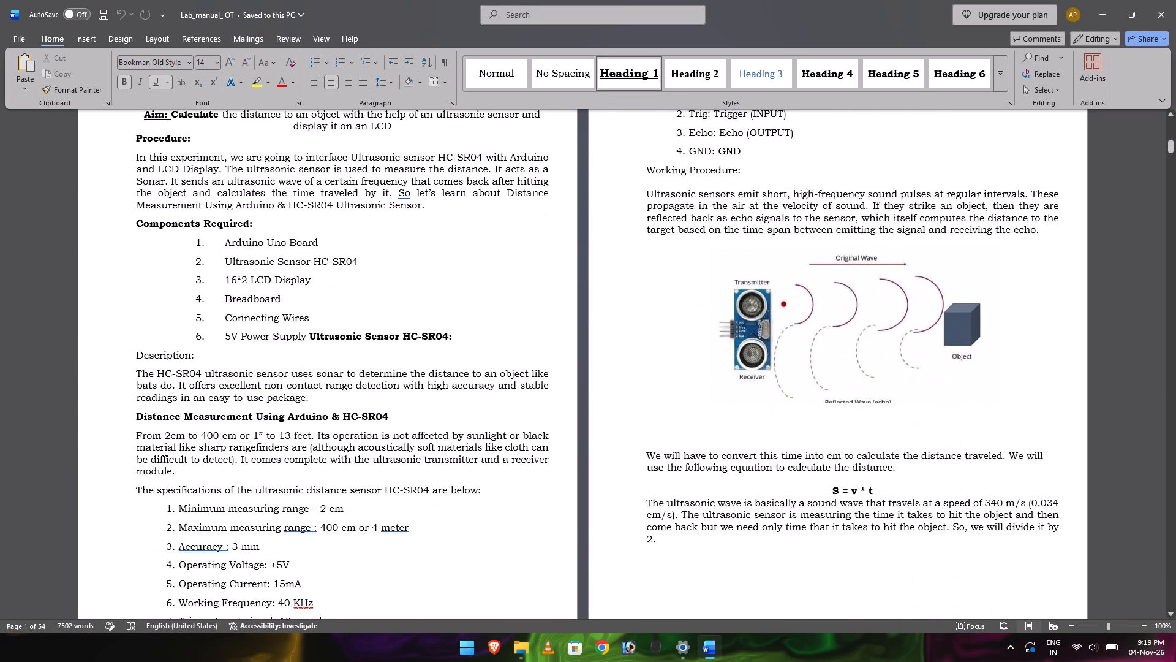
scroll(970, 259, down, 4)
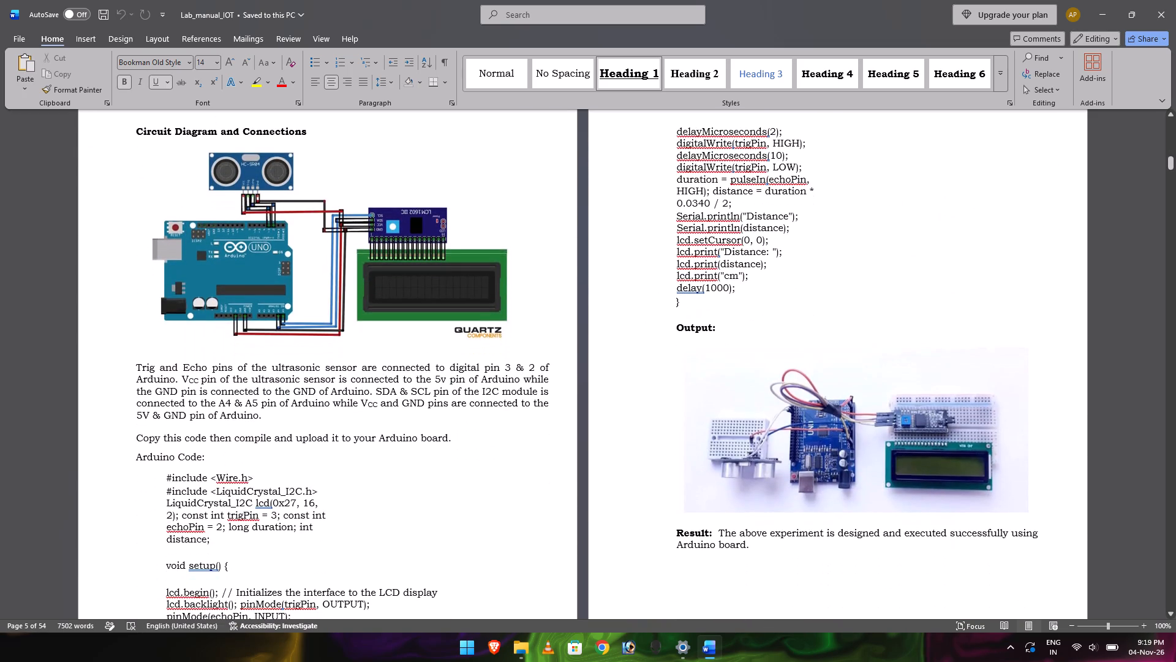
scroll(973, 259, down, 3)
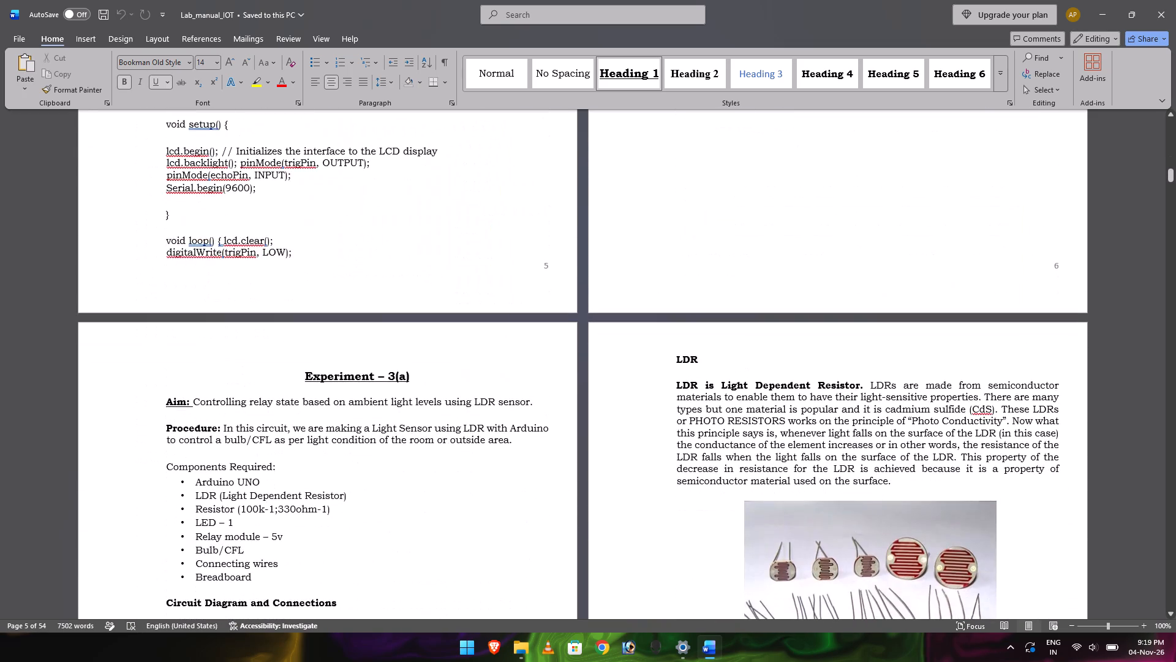
scroll(973, 259, up, 3)
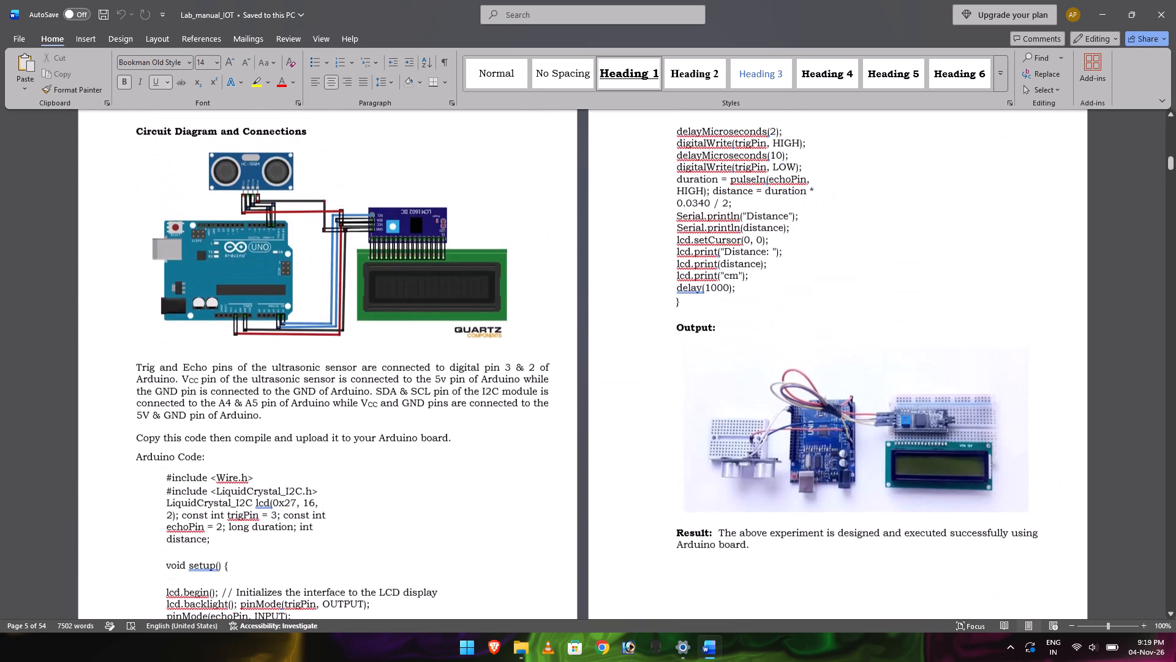
scroll(973, 259, up, 6)
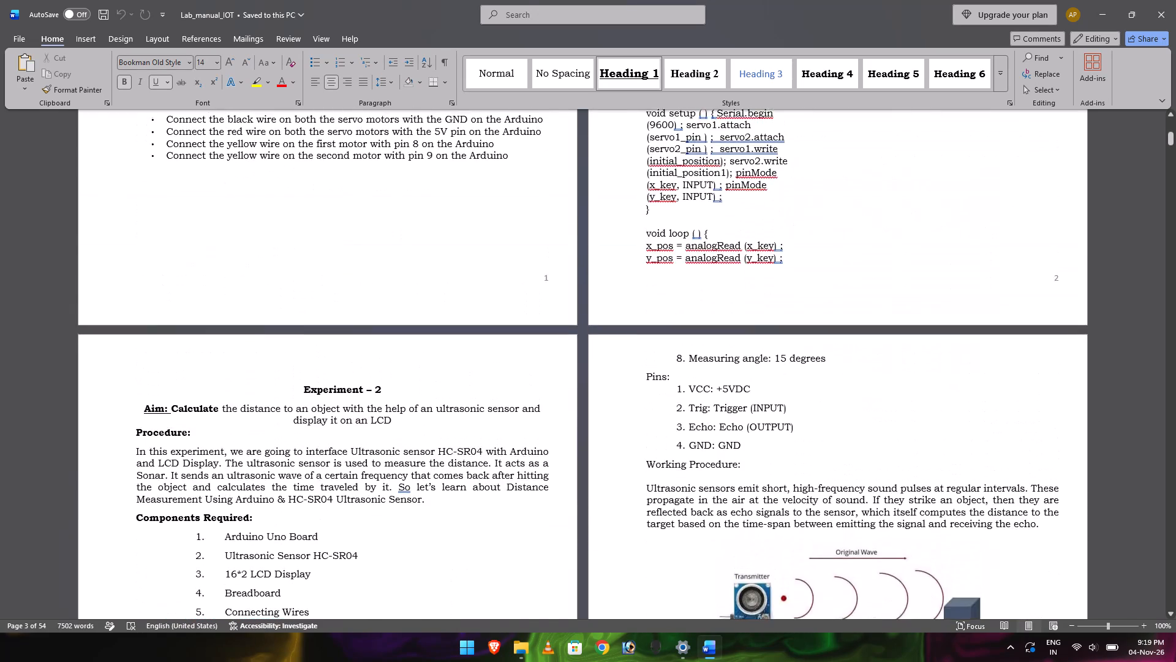
scroll(981, 257, down, 1)
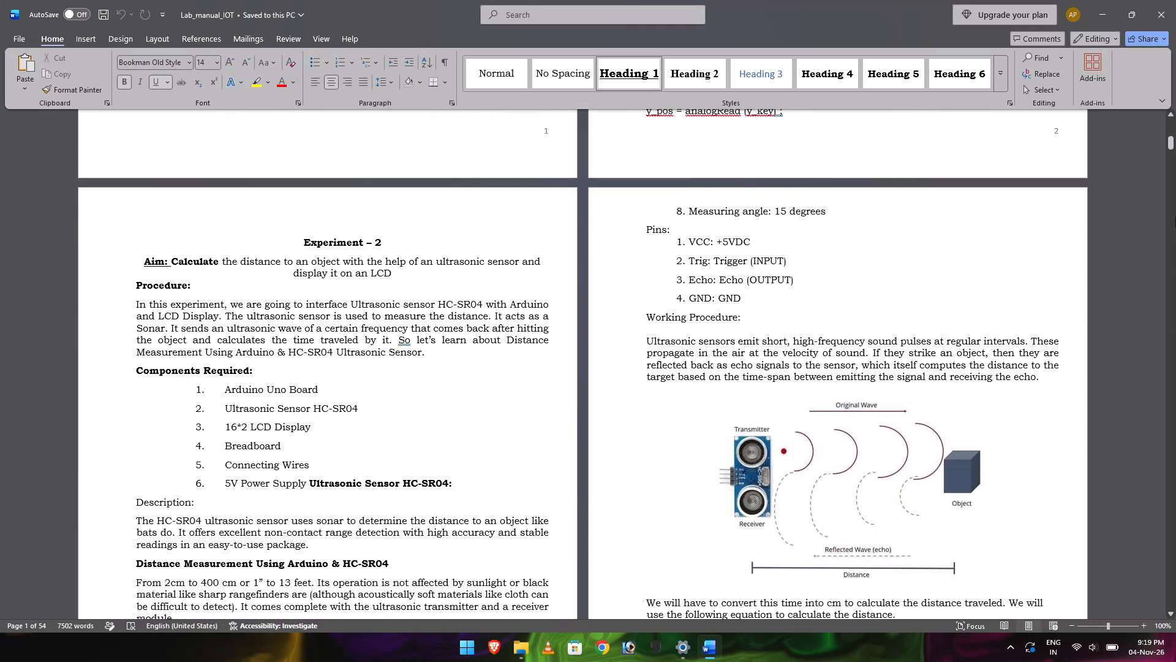
scroll(1175, 334, down, 3)
scroll(985, 425, down, 2)
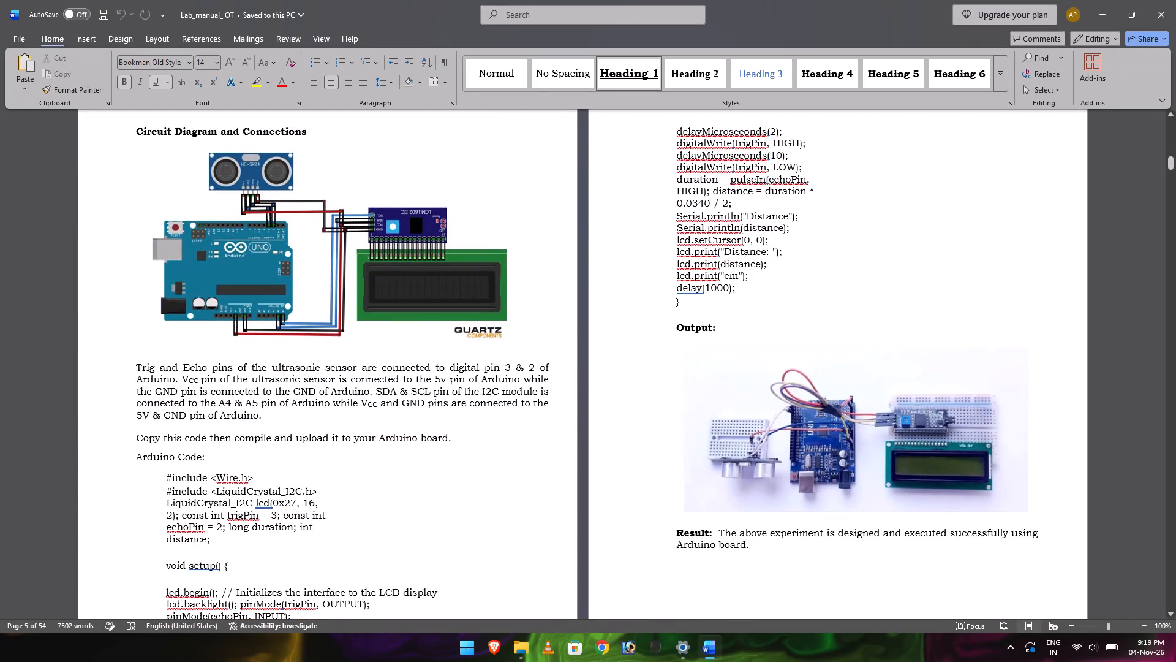
scroll(818, 397, down, 4)
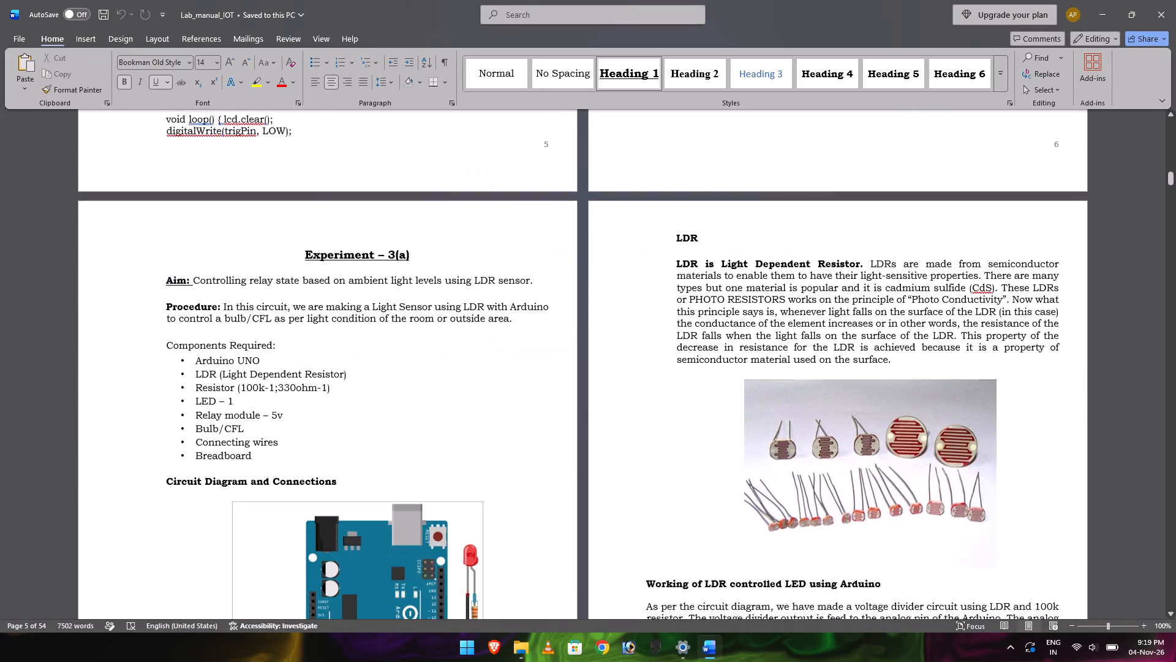
scroll(818, 397, down, 3)
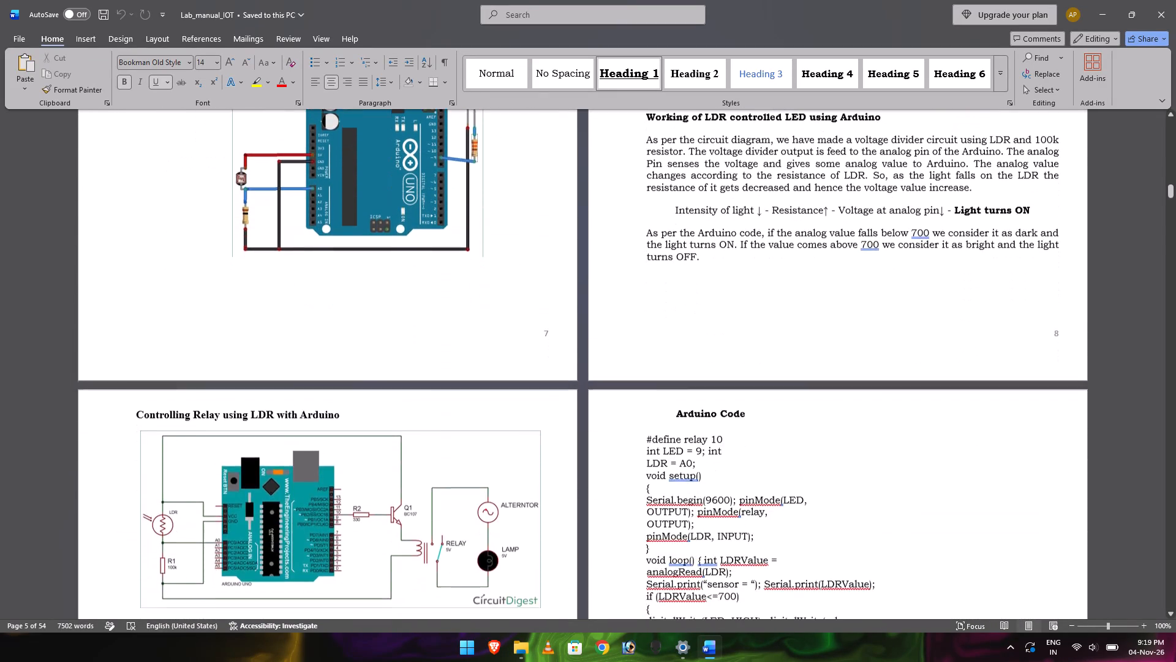
Close the Lab_manual_IOT Word document and return to the desktop.
click(1175, 0)
click(1157, 0)
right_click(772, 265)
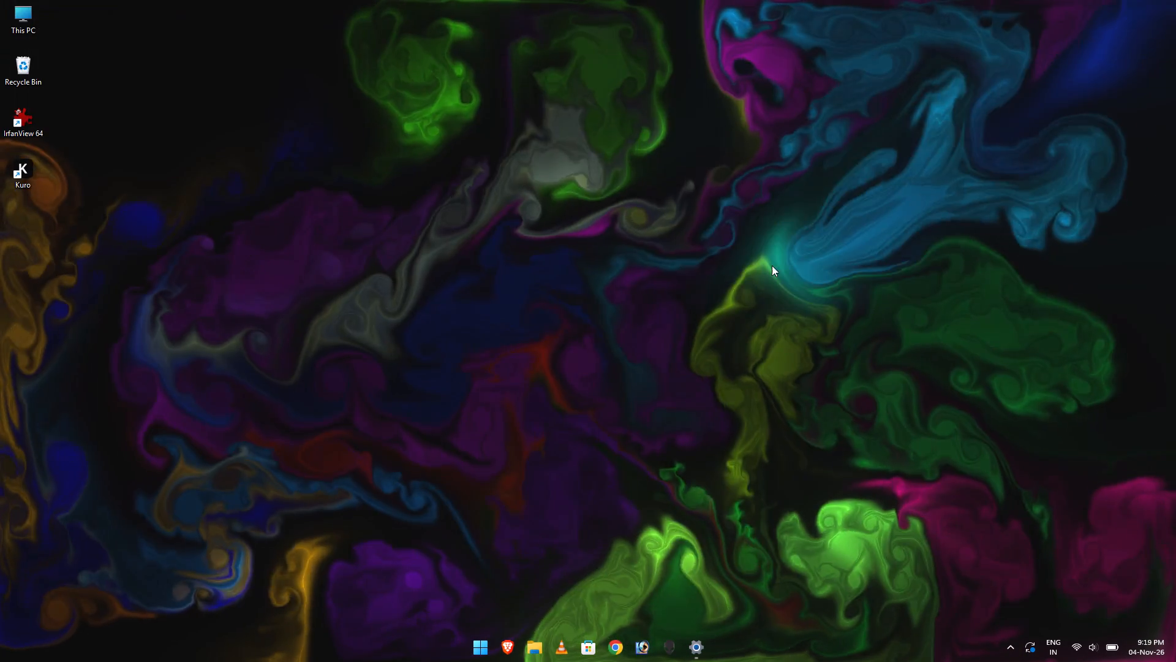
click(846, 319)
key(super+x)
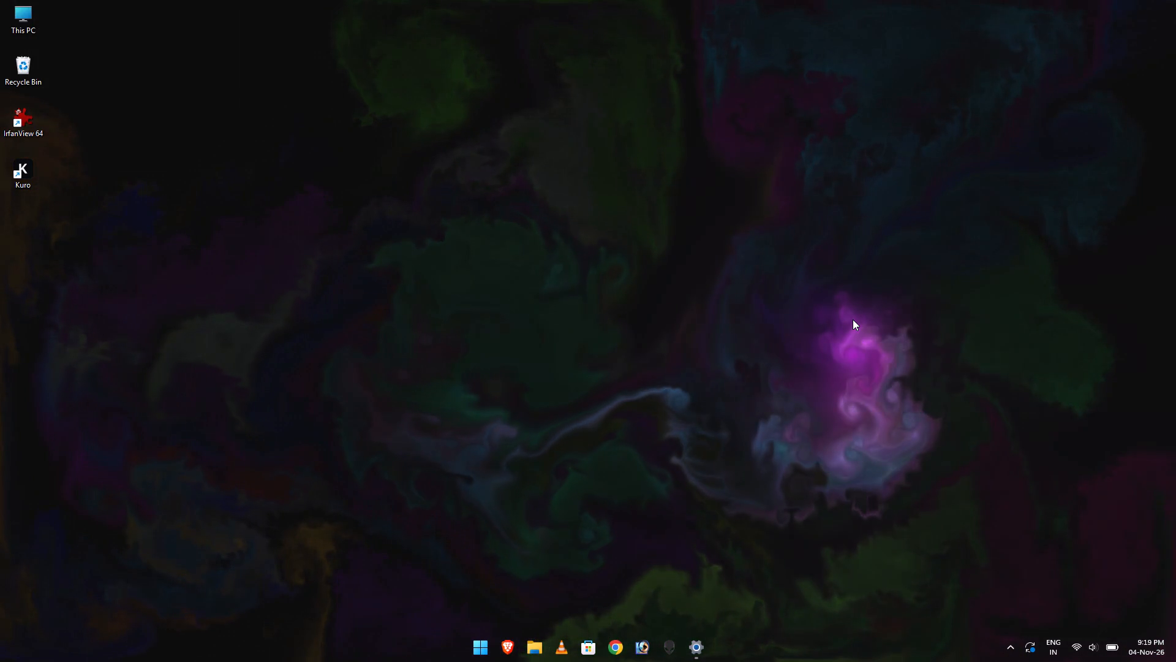